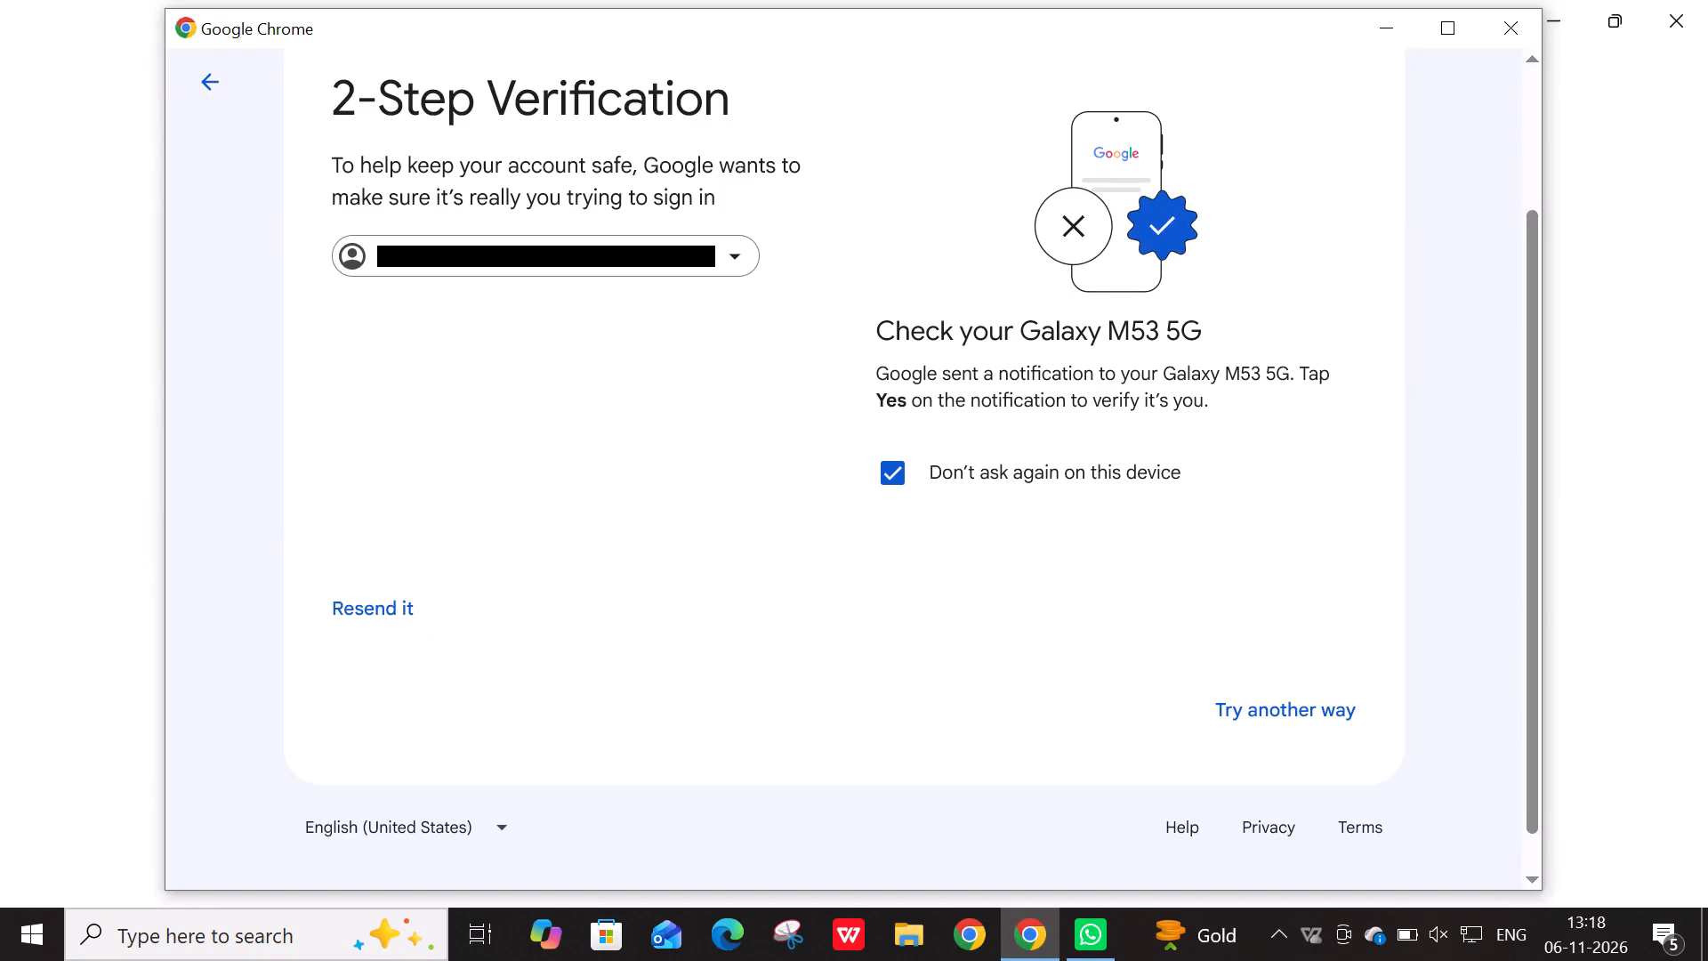
# Turn off "Don't ask again on this device" and resend the 2-Step Verification notification to the phone.
pyautogui.click(898, 480)
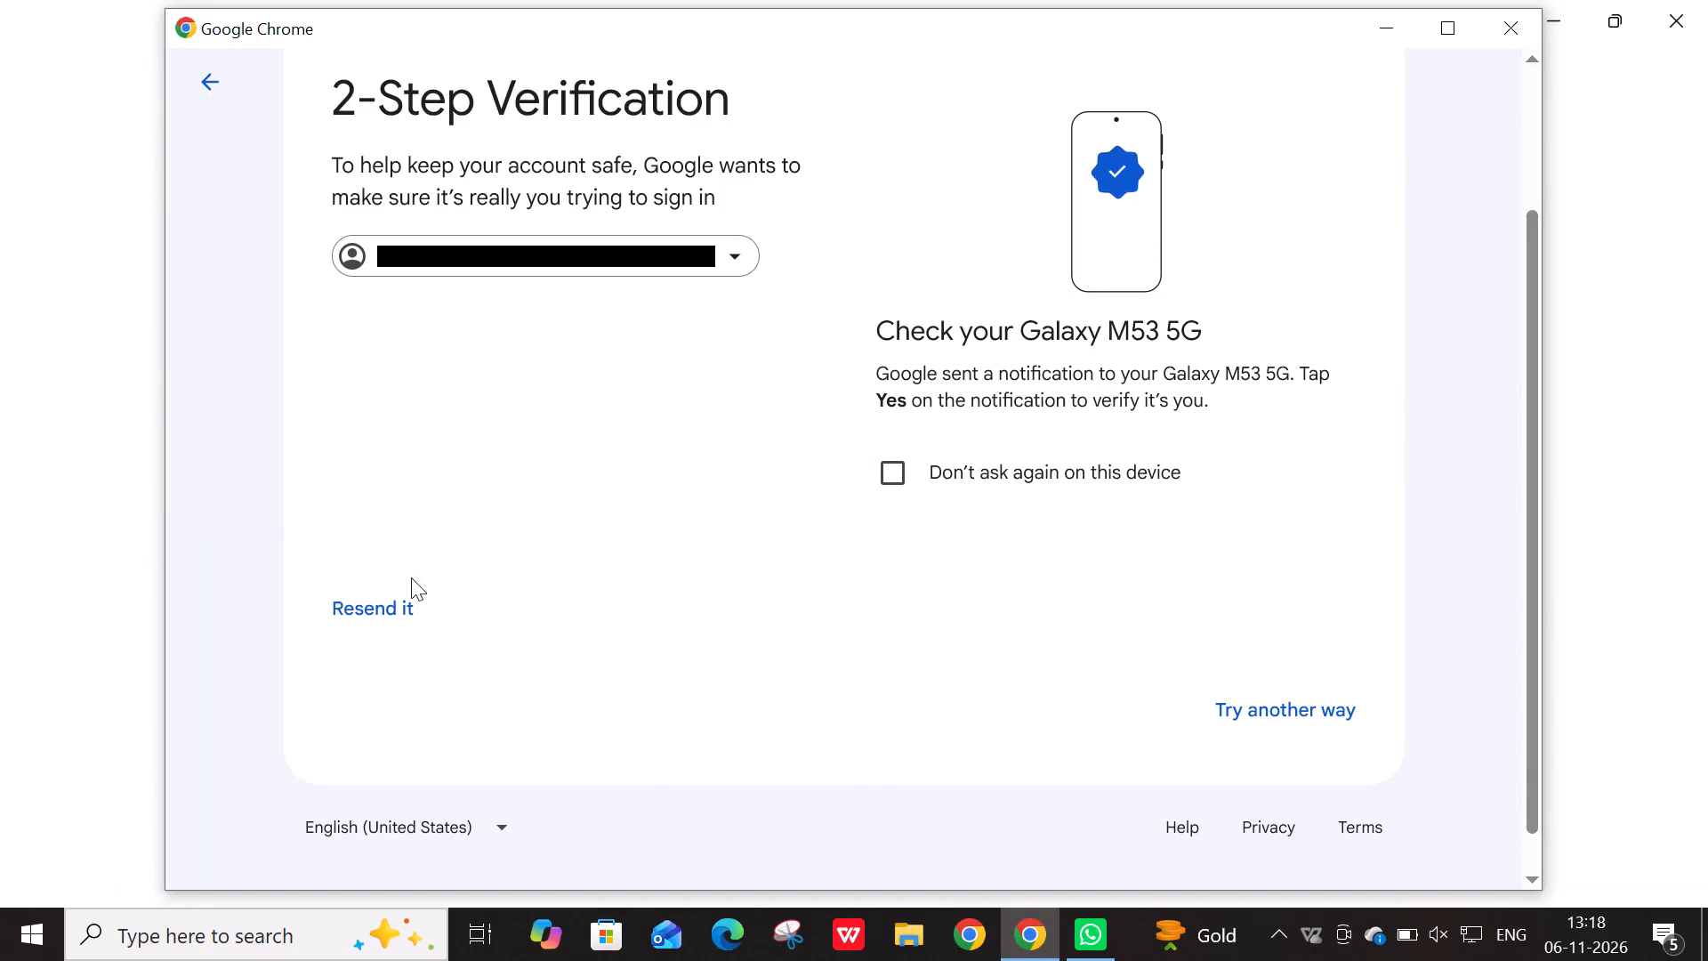
pyautogui.click(392, 610)
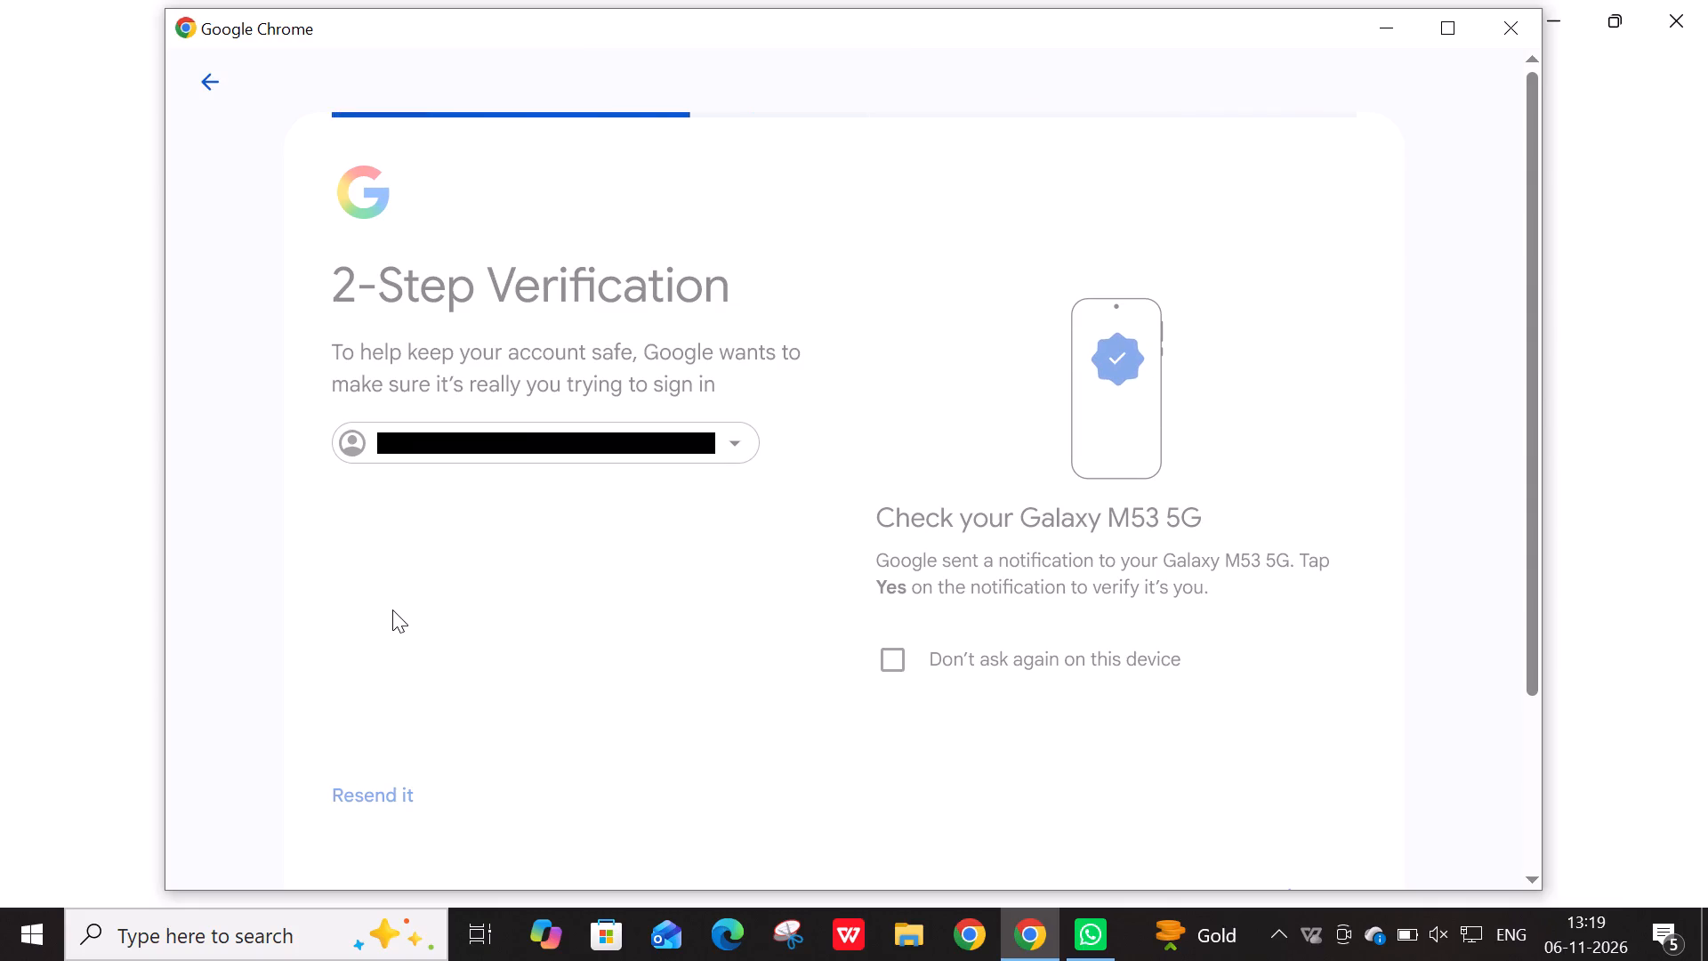
# Check the computer's network connections, then return to the 2-Step Verification window.
pyautogui.click(1469, 933)
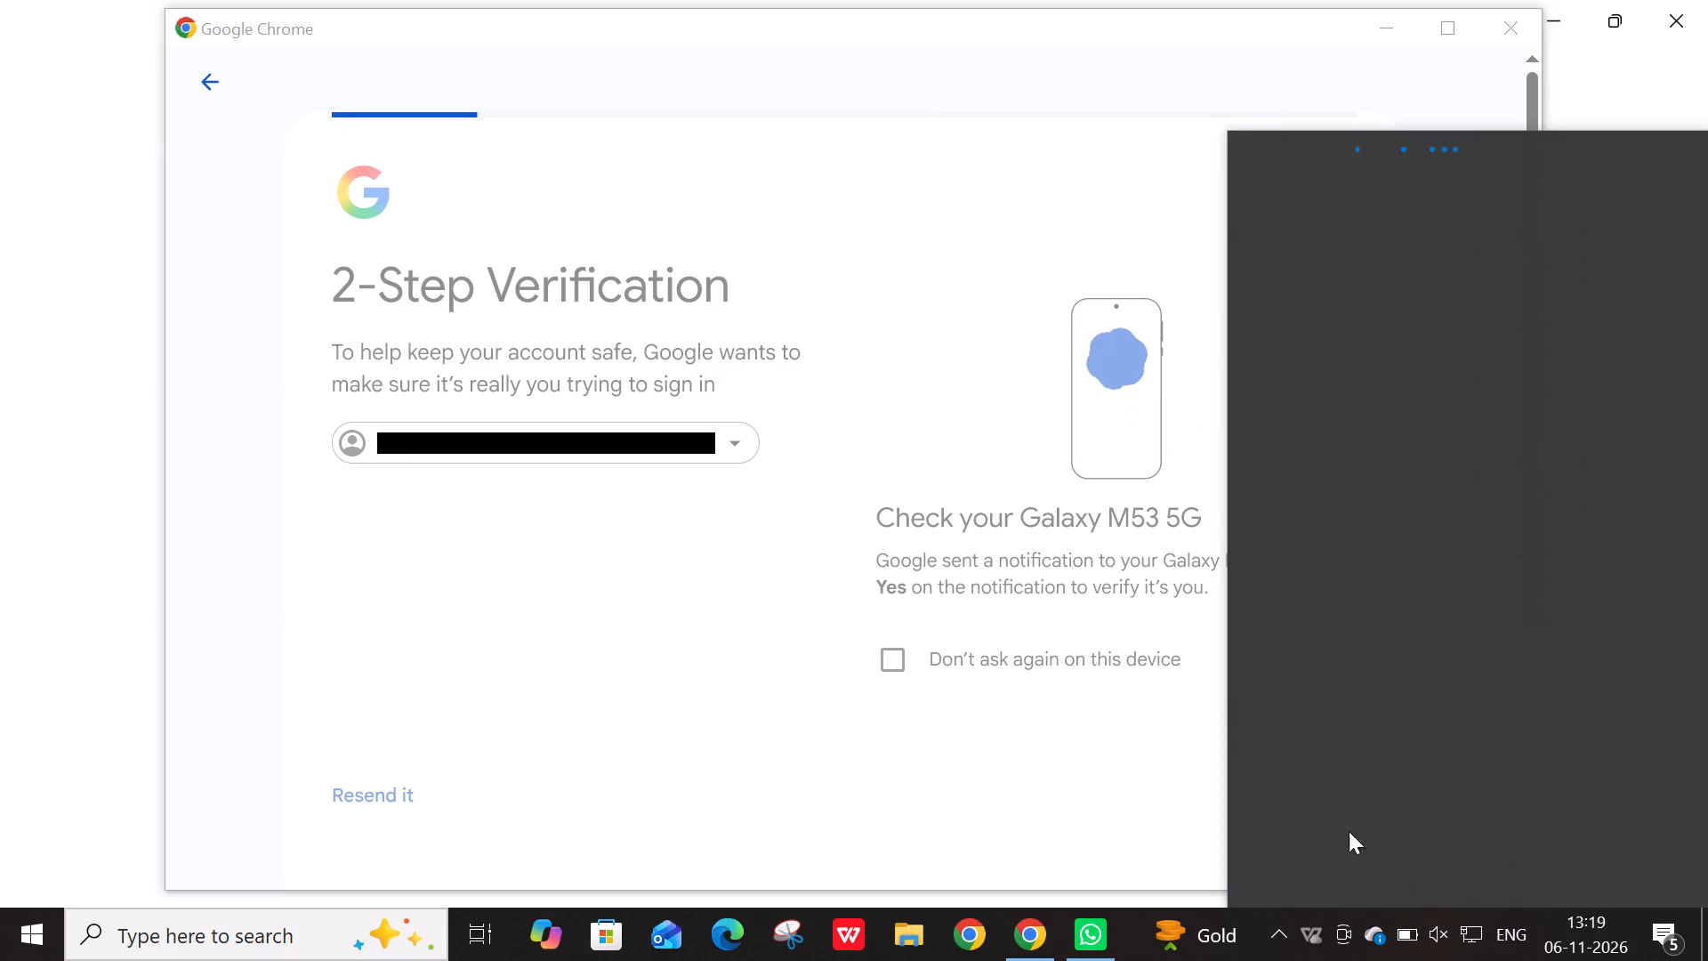
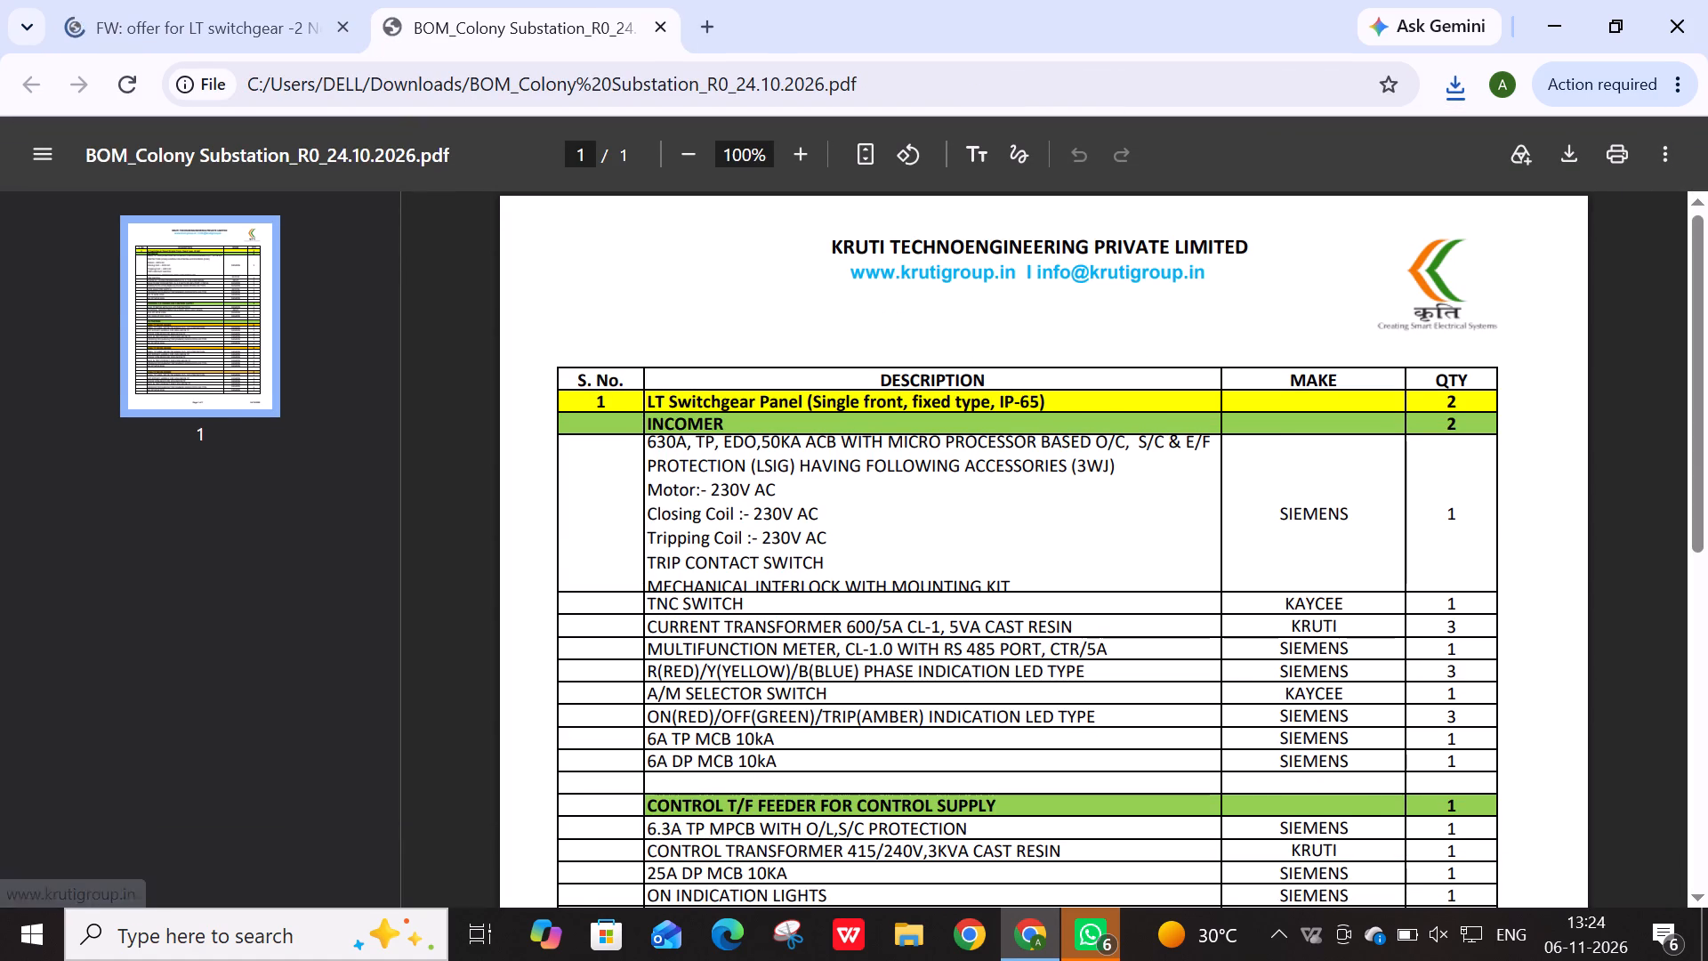
# Look through the Colony Substation BOM PDF, from the company heading and incomer items to the 125A TP MCCB feeder.
pyautogui.moveTo(816, 241); pyautogui.dragTo(1142, 263)
pyautogui.click(1142, 265)
pyautogui.scroll(-1, 1147, 366)
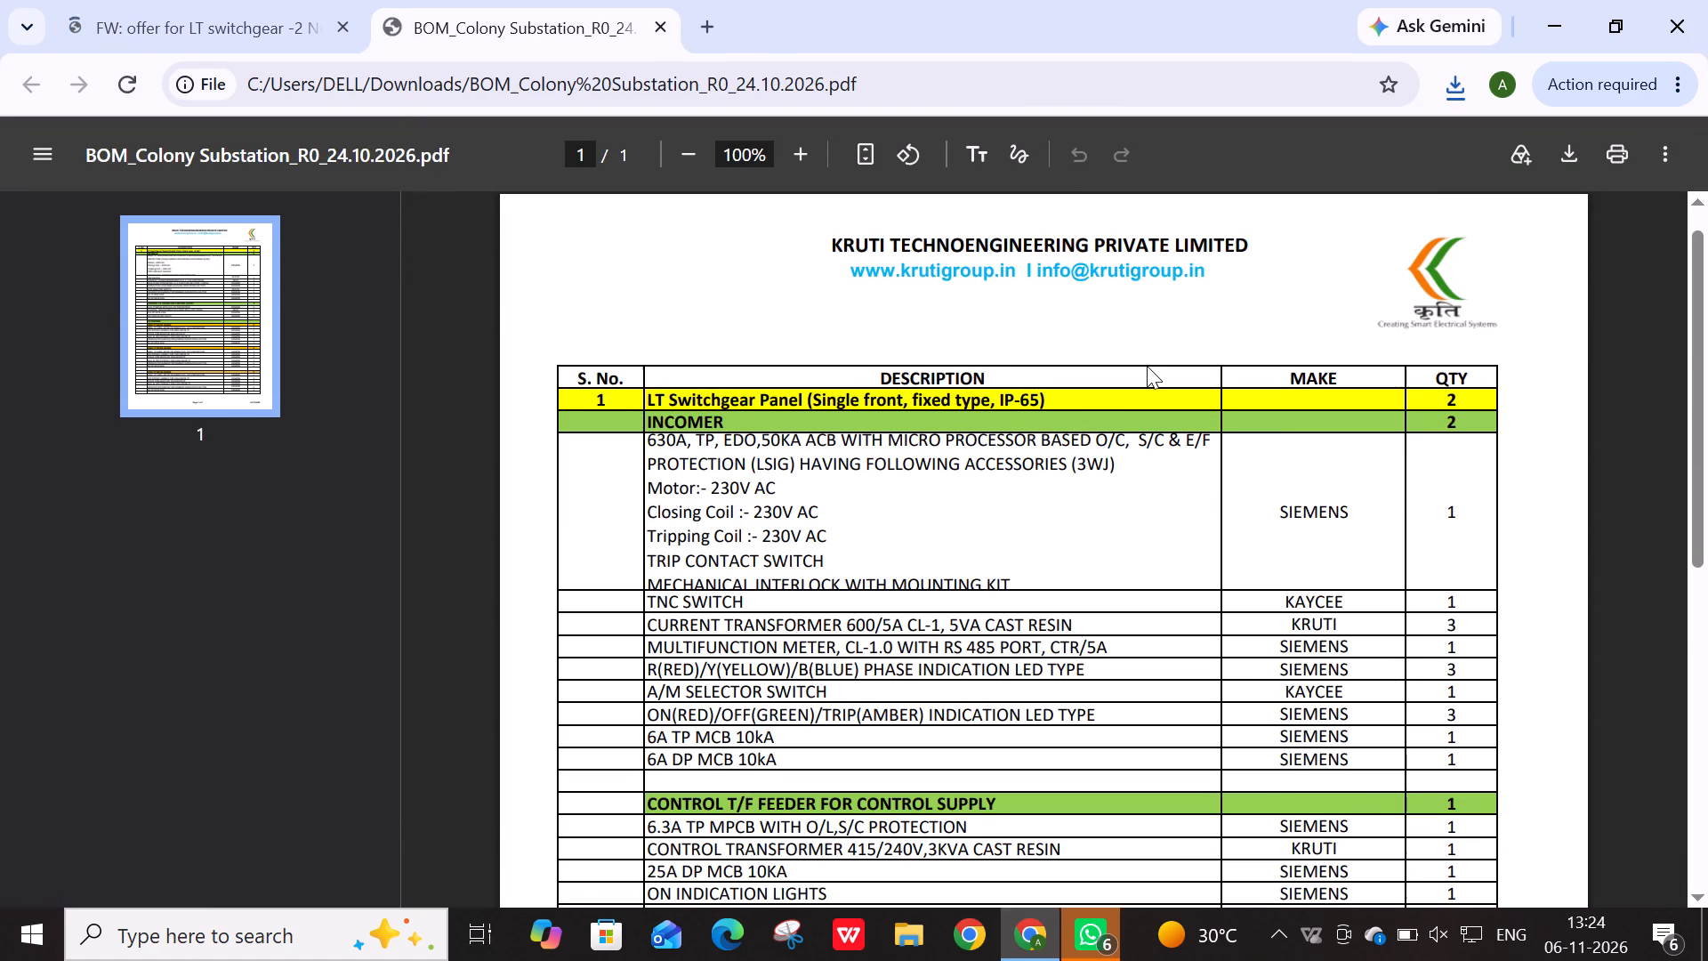
pyautogui.scroll(-2, 1147, 366)
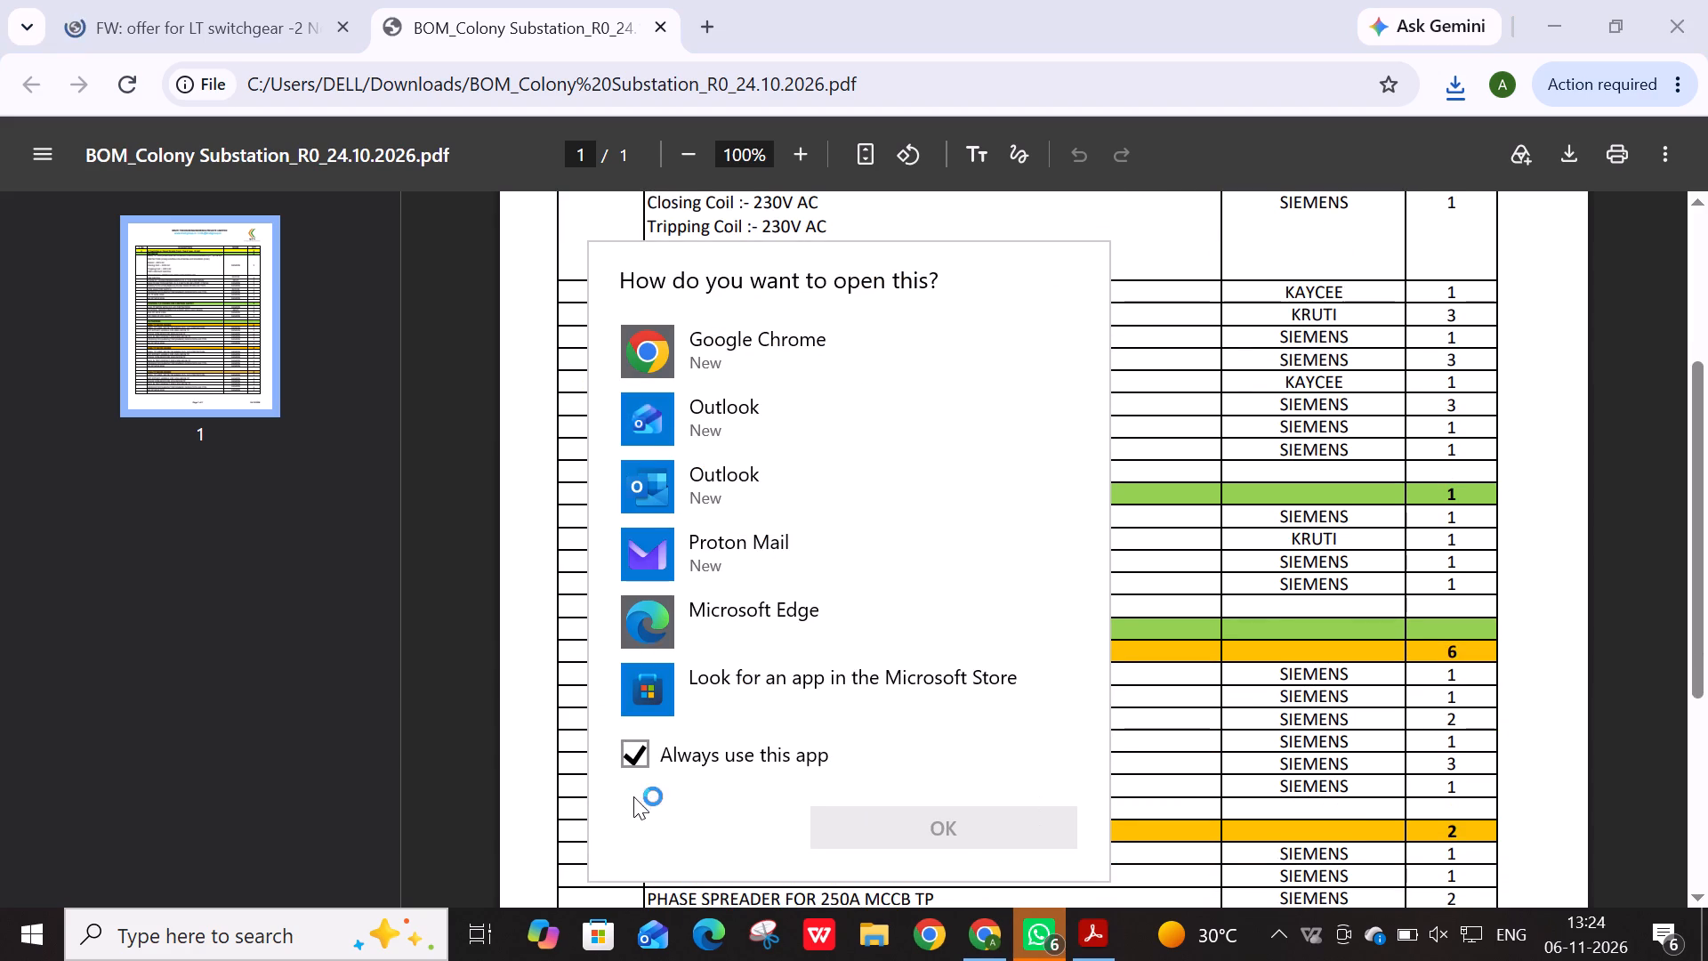
pyautogui.click(397, 775)
pyautogui.scroll(-3, 971, 616)
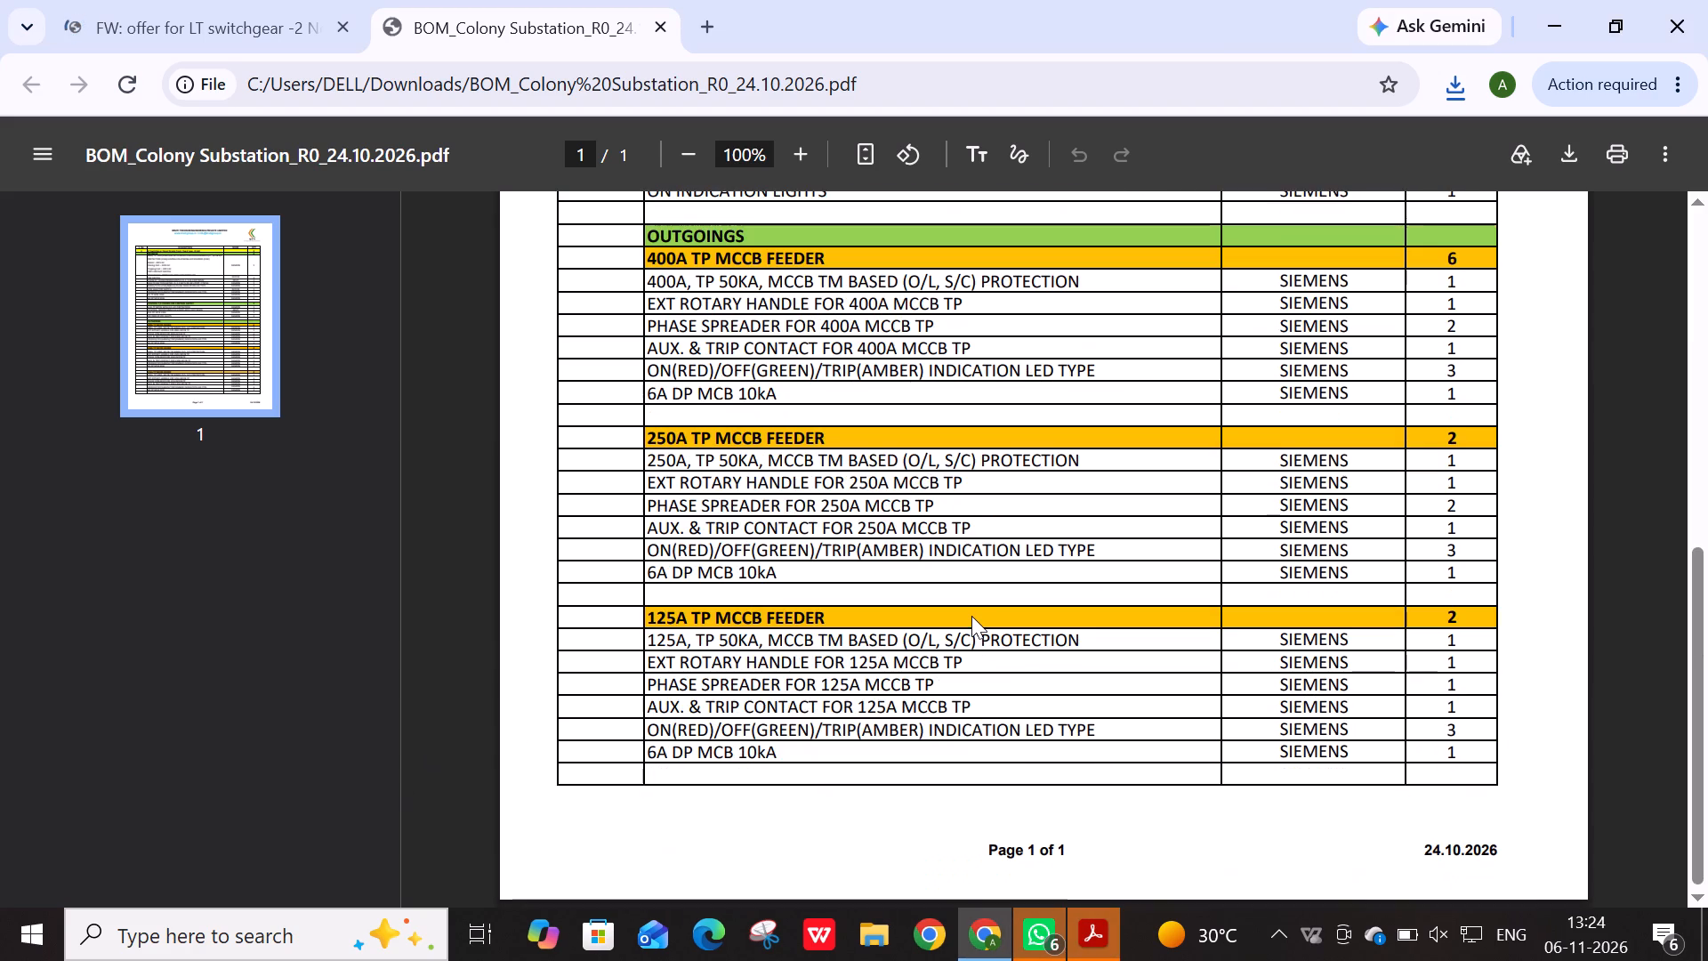
pyautogui.scroll(-1, 971, 616)
pyautogui.scroll(7, 971, 616)
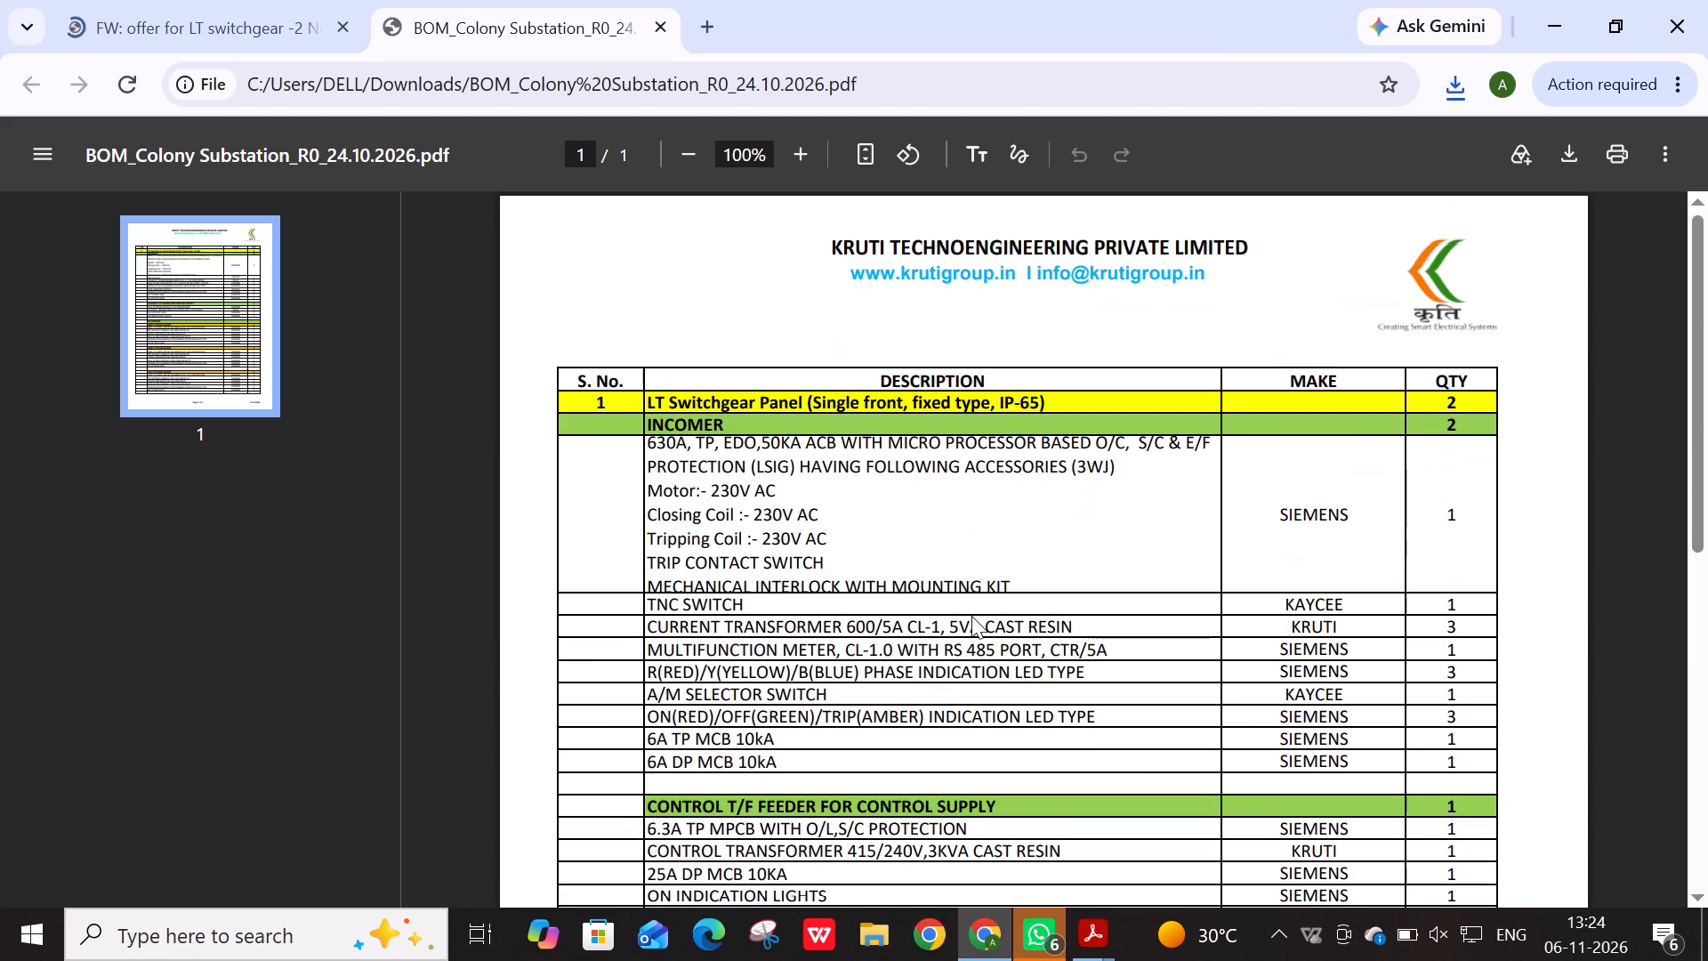
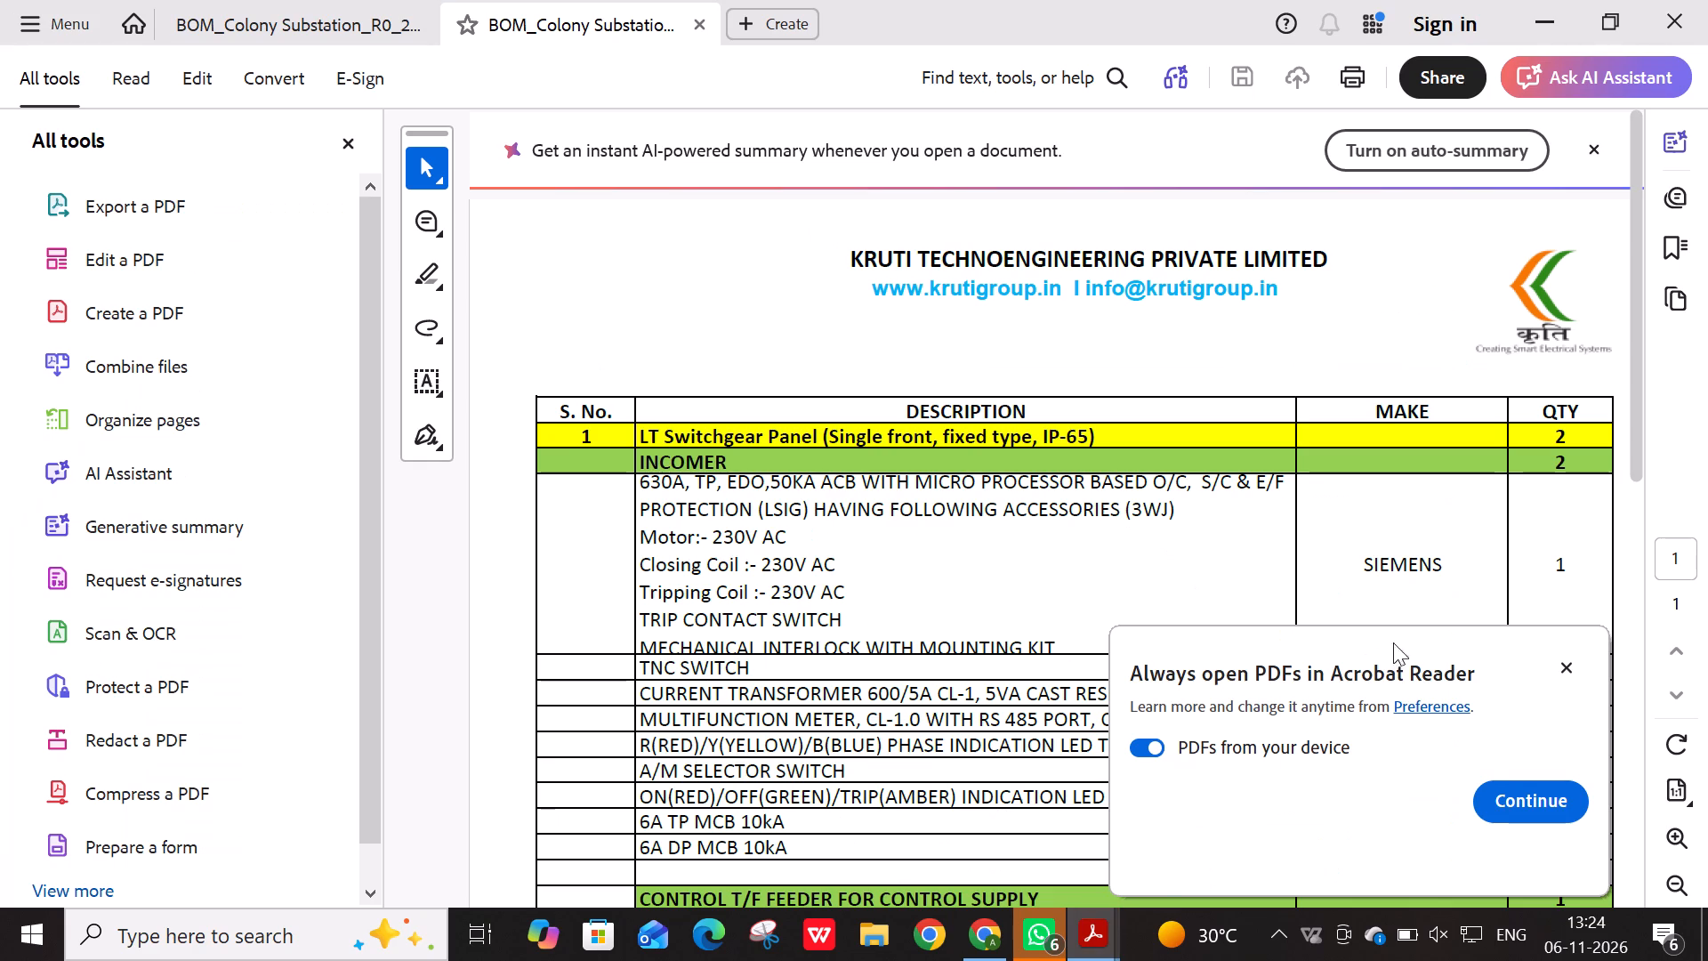
# Dismiss the prompt about always opening PDFs in Acrobat Reader.
pyautogui.click(1557, 659)
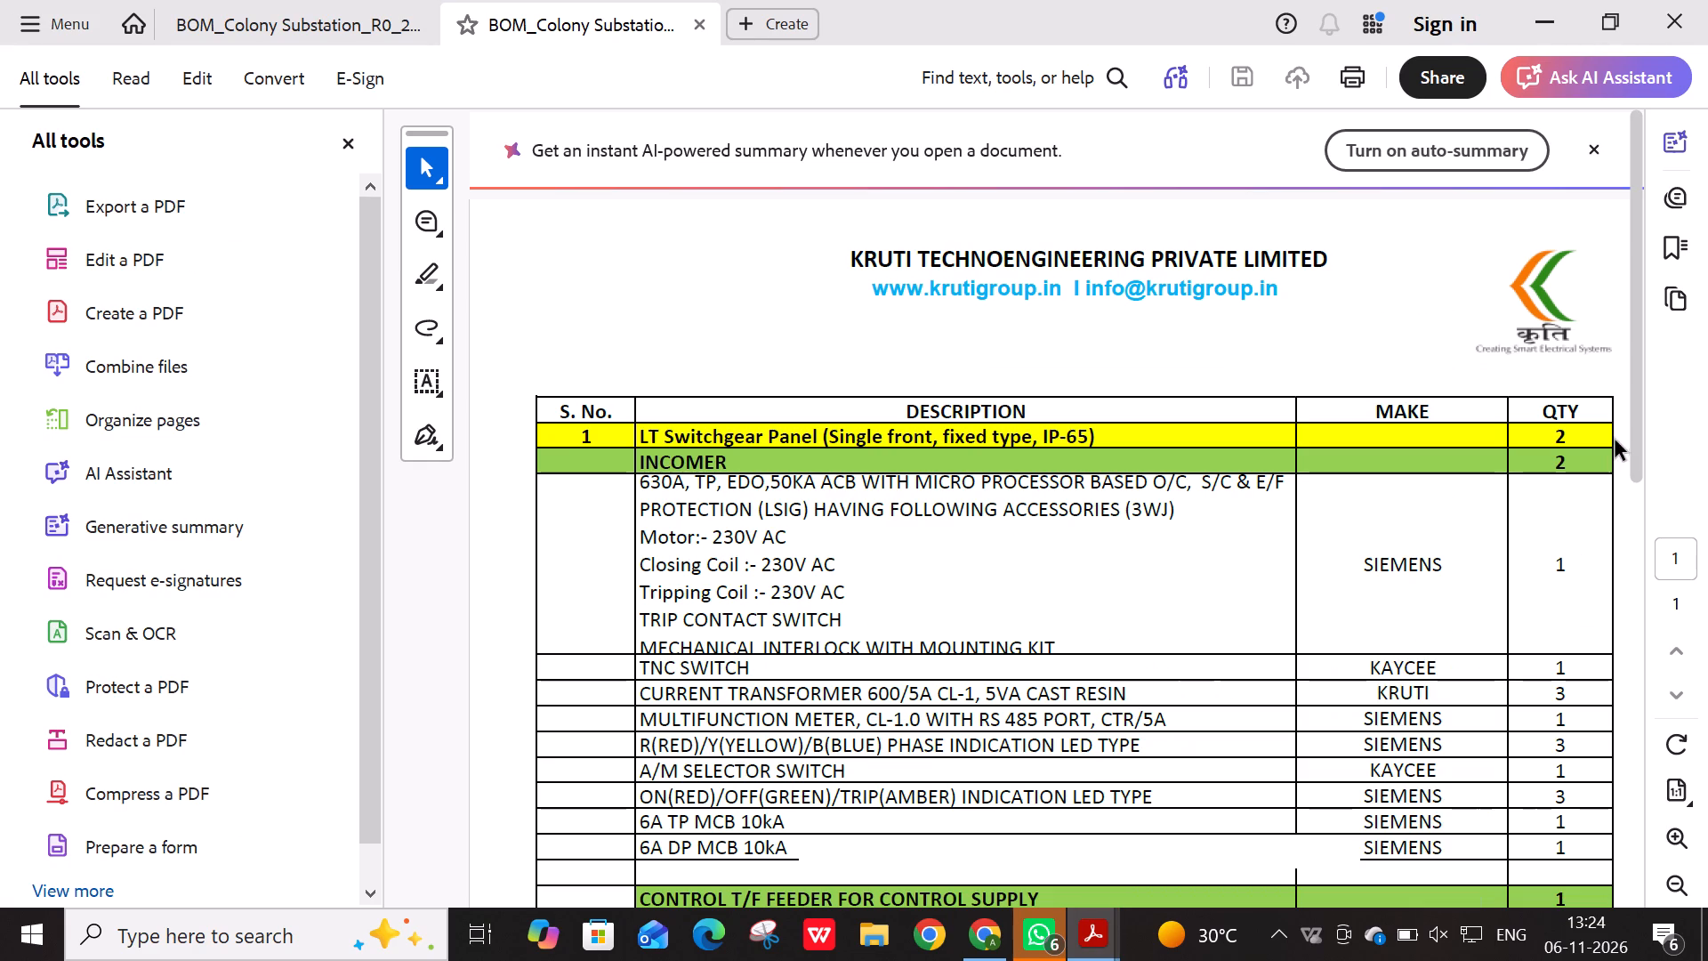
pyautogui.click(1559, 478)
pyautogui.click(1571, 461)
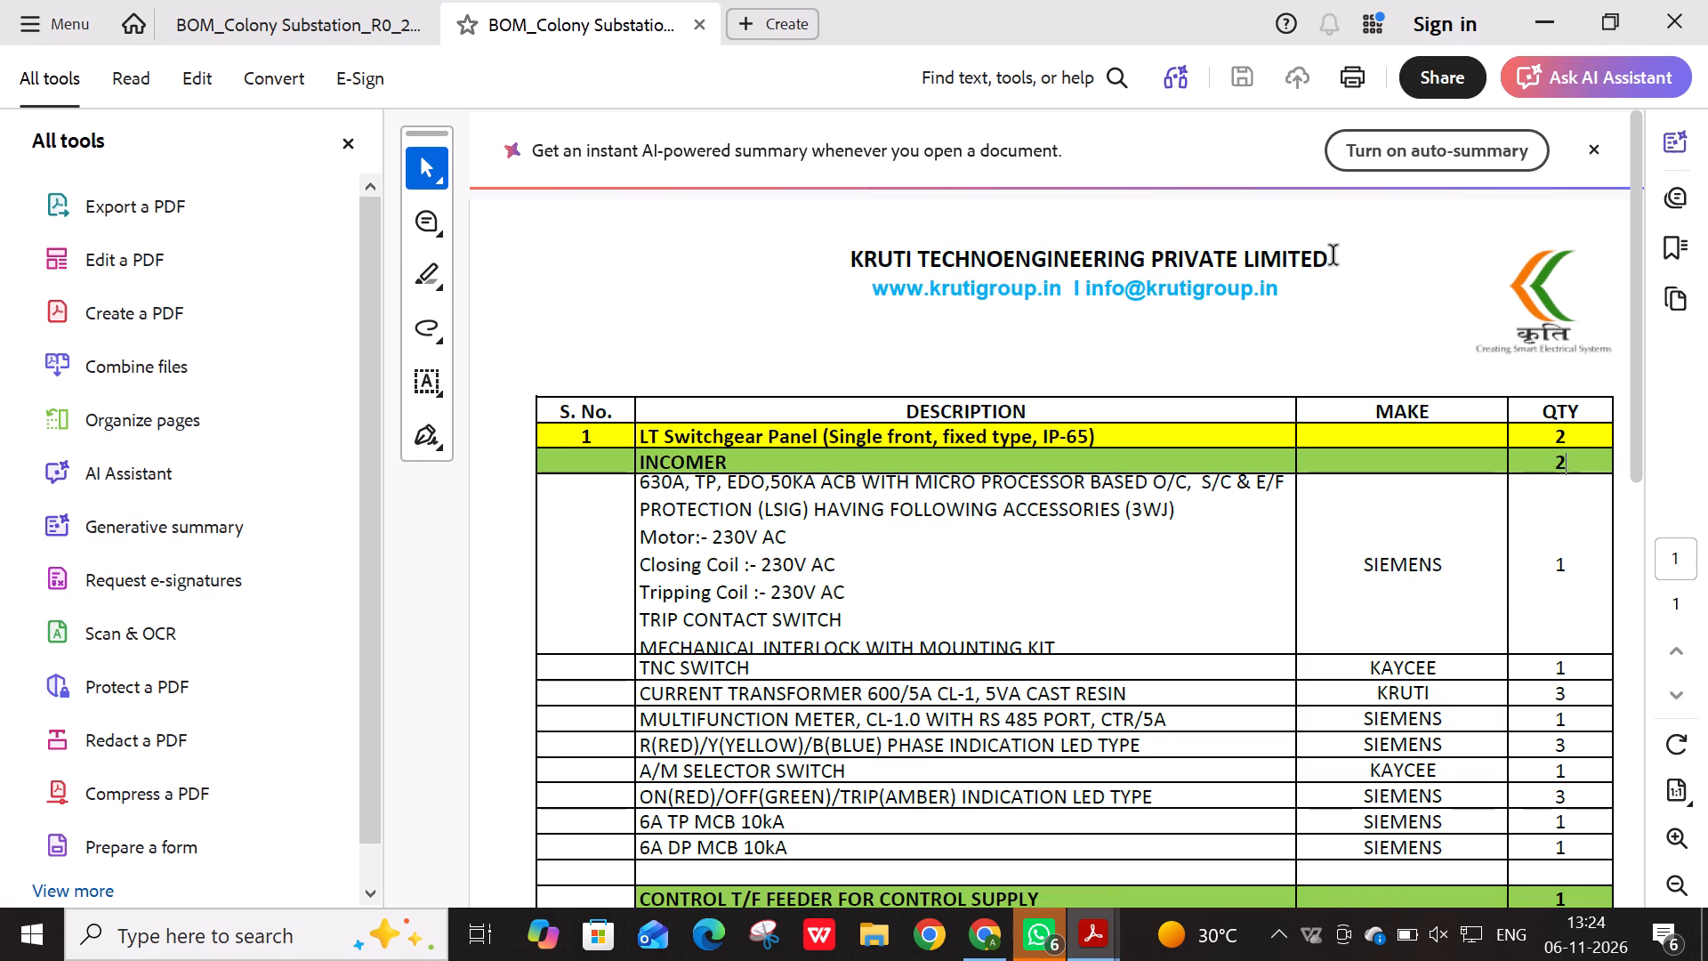
# Try to delete the company name and contact line at the top of the BOM page.
pyautogui.moveTo(864, 254); pyautogui.dragTo(1383, 287)
pyautogui.press('BackSpace')
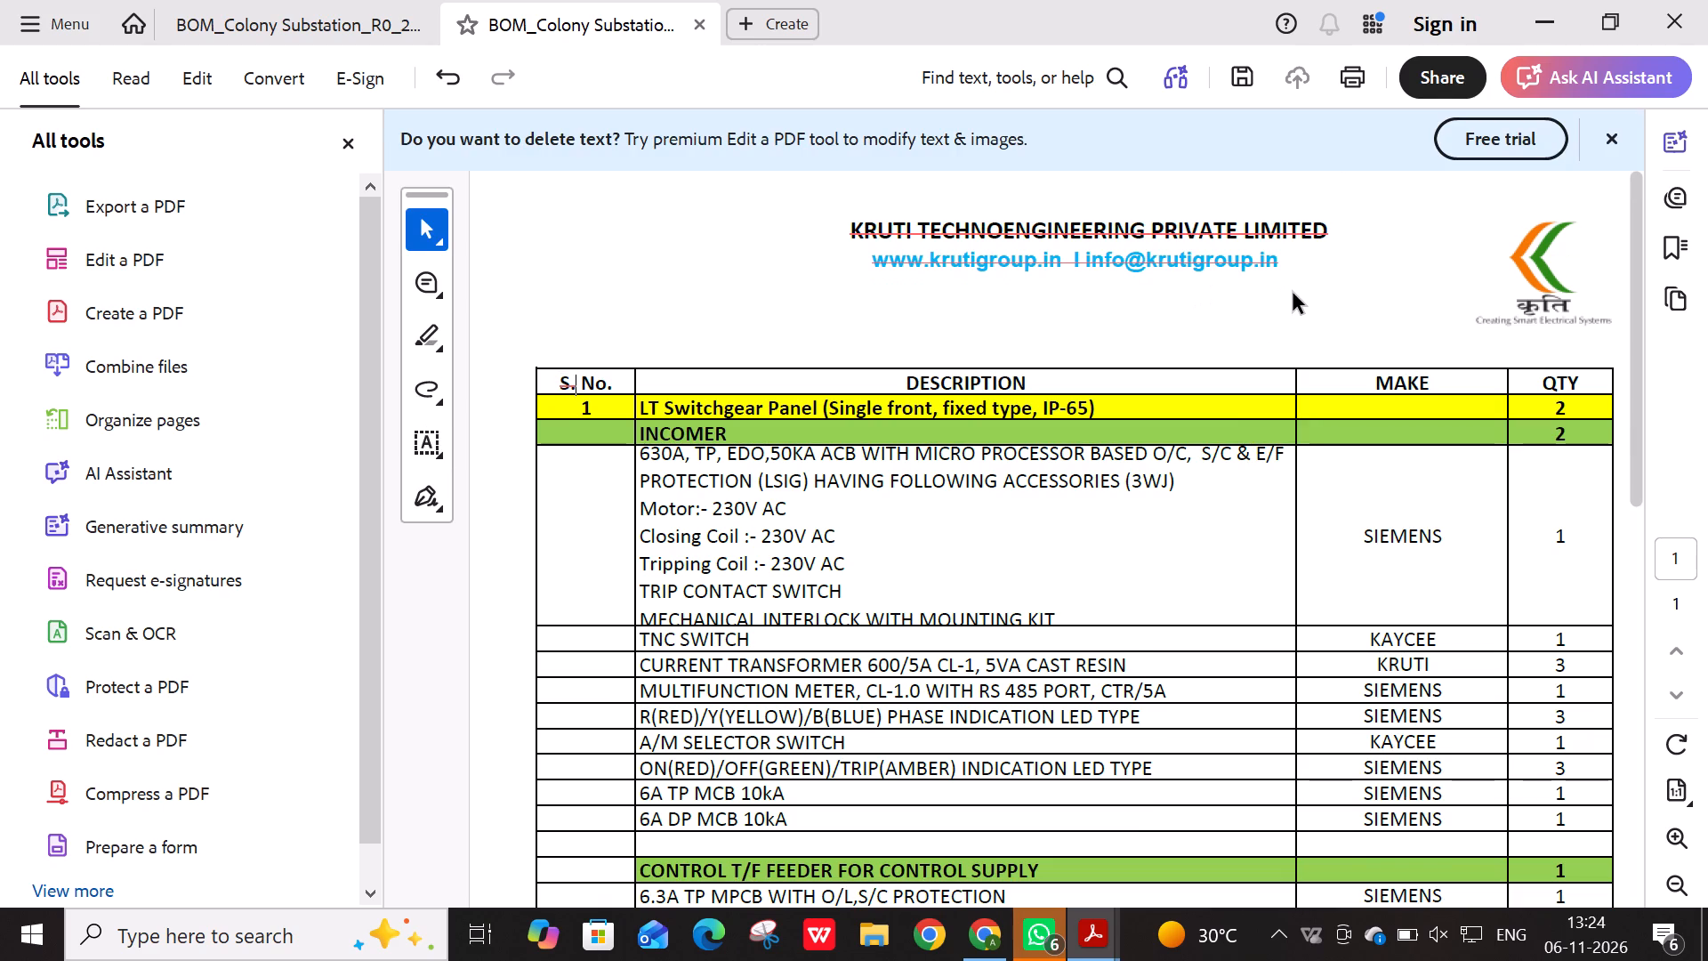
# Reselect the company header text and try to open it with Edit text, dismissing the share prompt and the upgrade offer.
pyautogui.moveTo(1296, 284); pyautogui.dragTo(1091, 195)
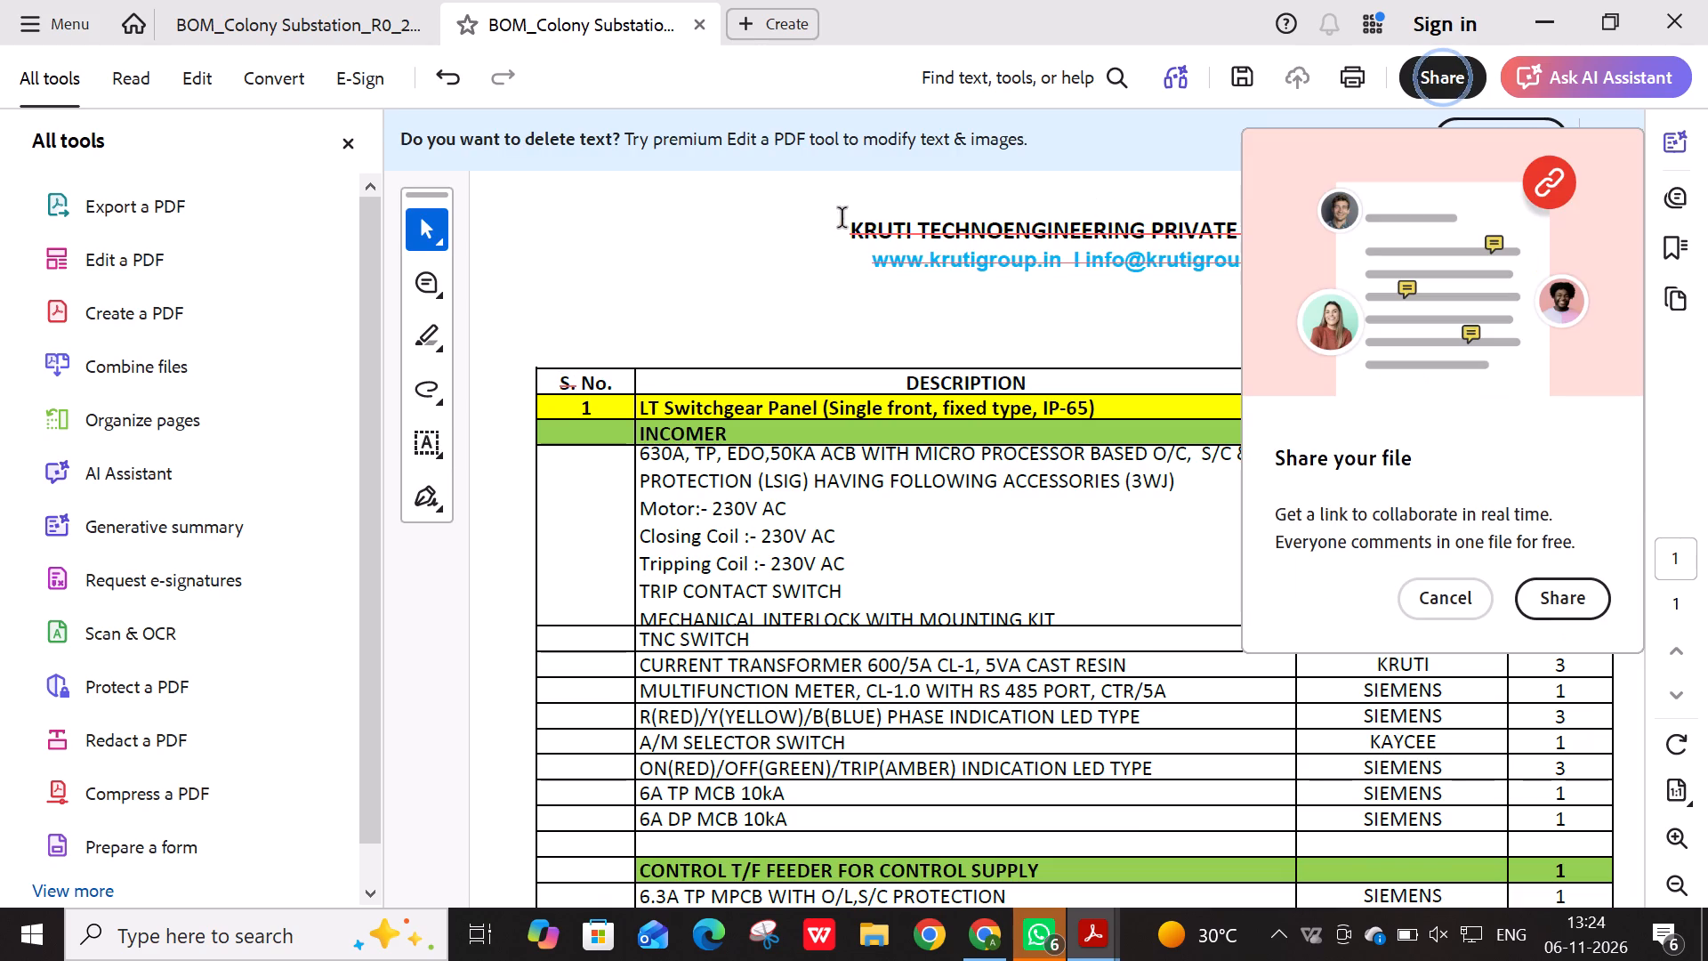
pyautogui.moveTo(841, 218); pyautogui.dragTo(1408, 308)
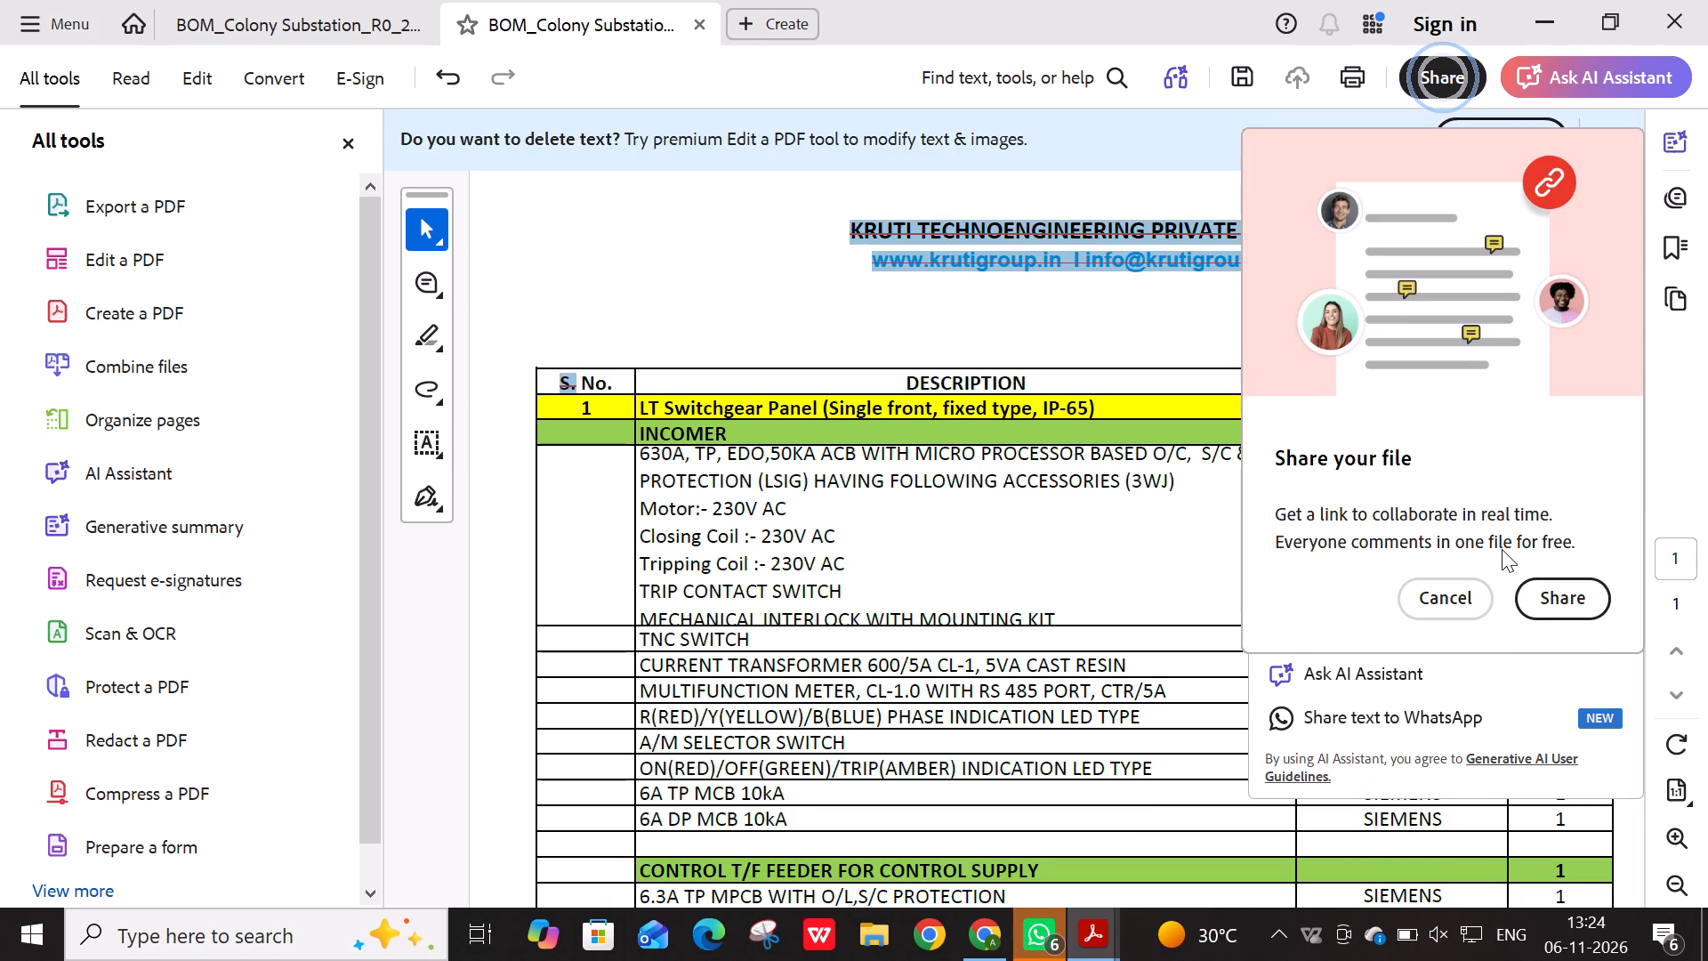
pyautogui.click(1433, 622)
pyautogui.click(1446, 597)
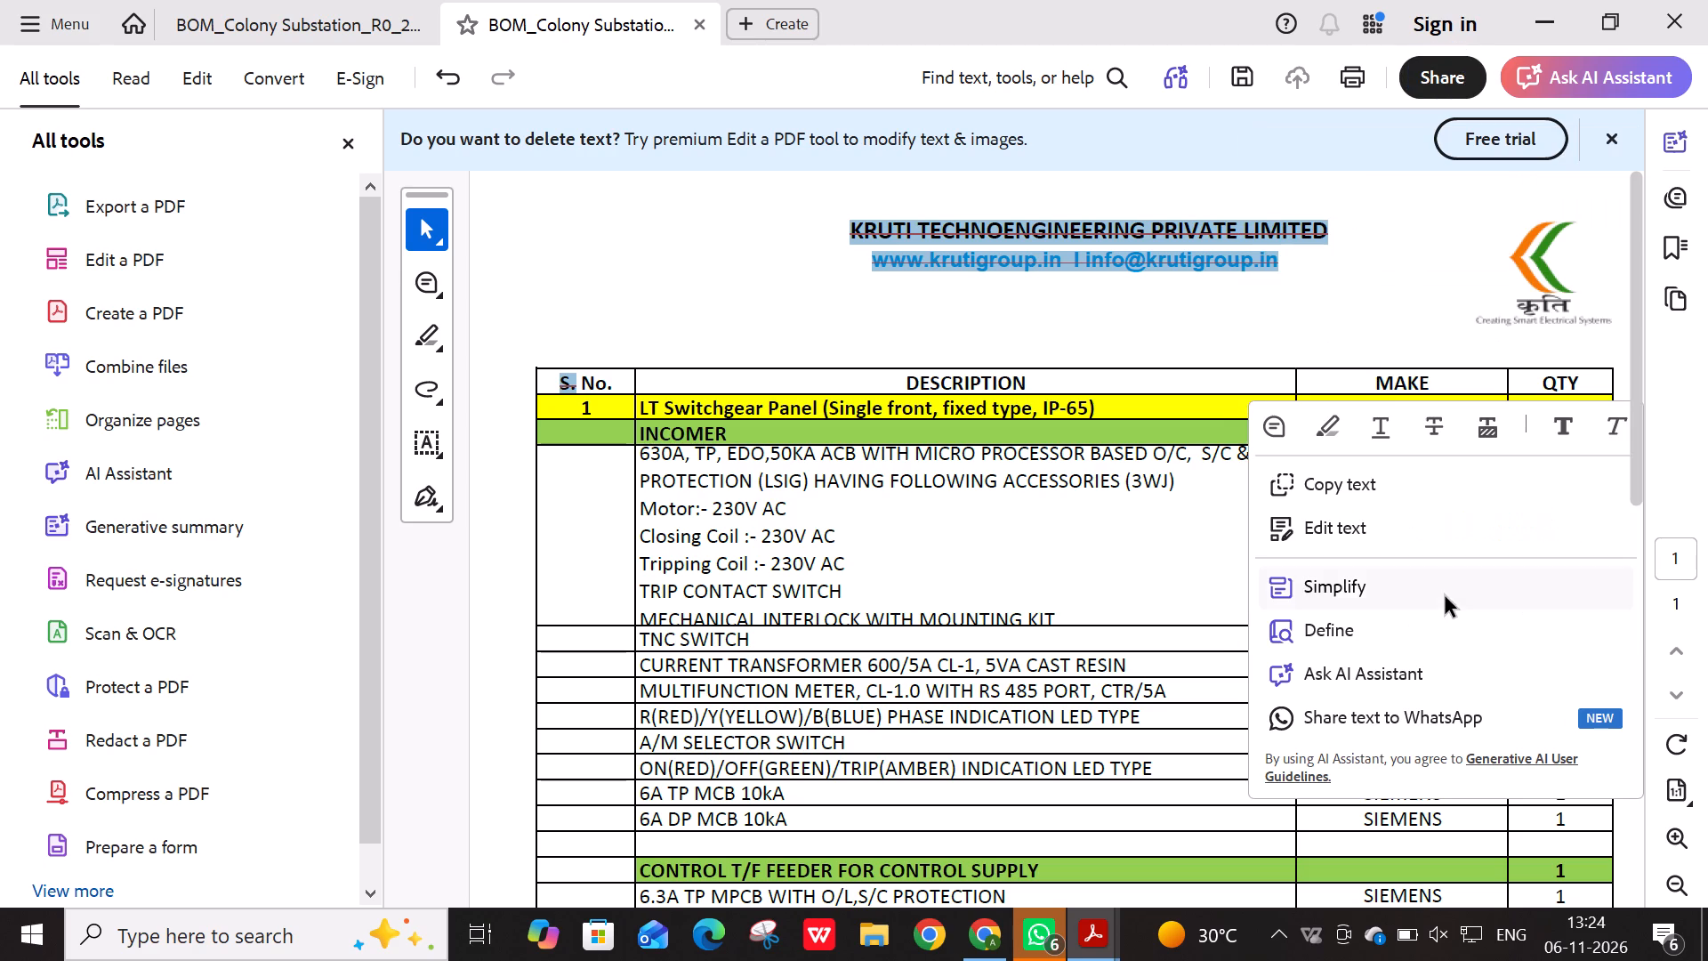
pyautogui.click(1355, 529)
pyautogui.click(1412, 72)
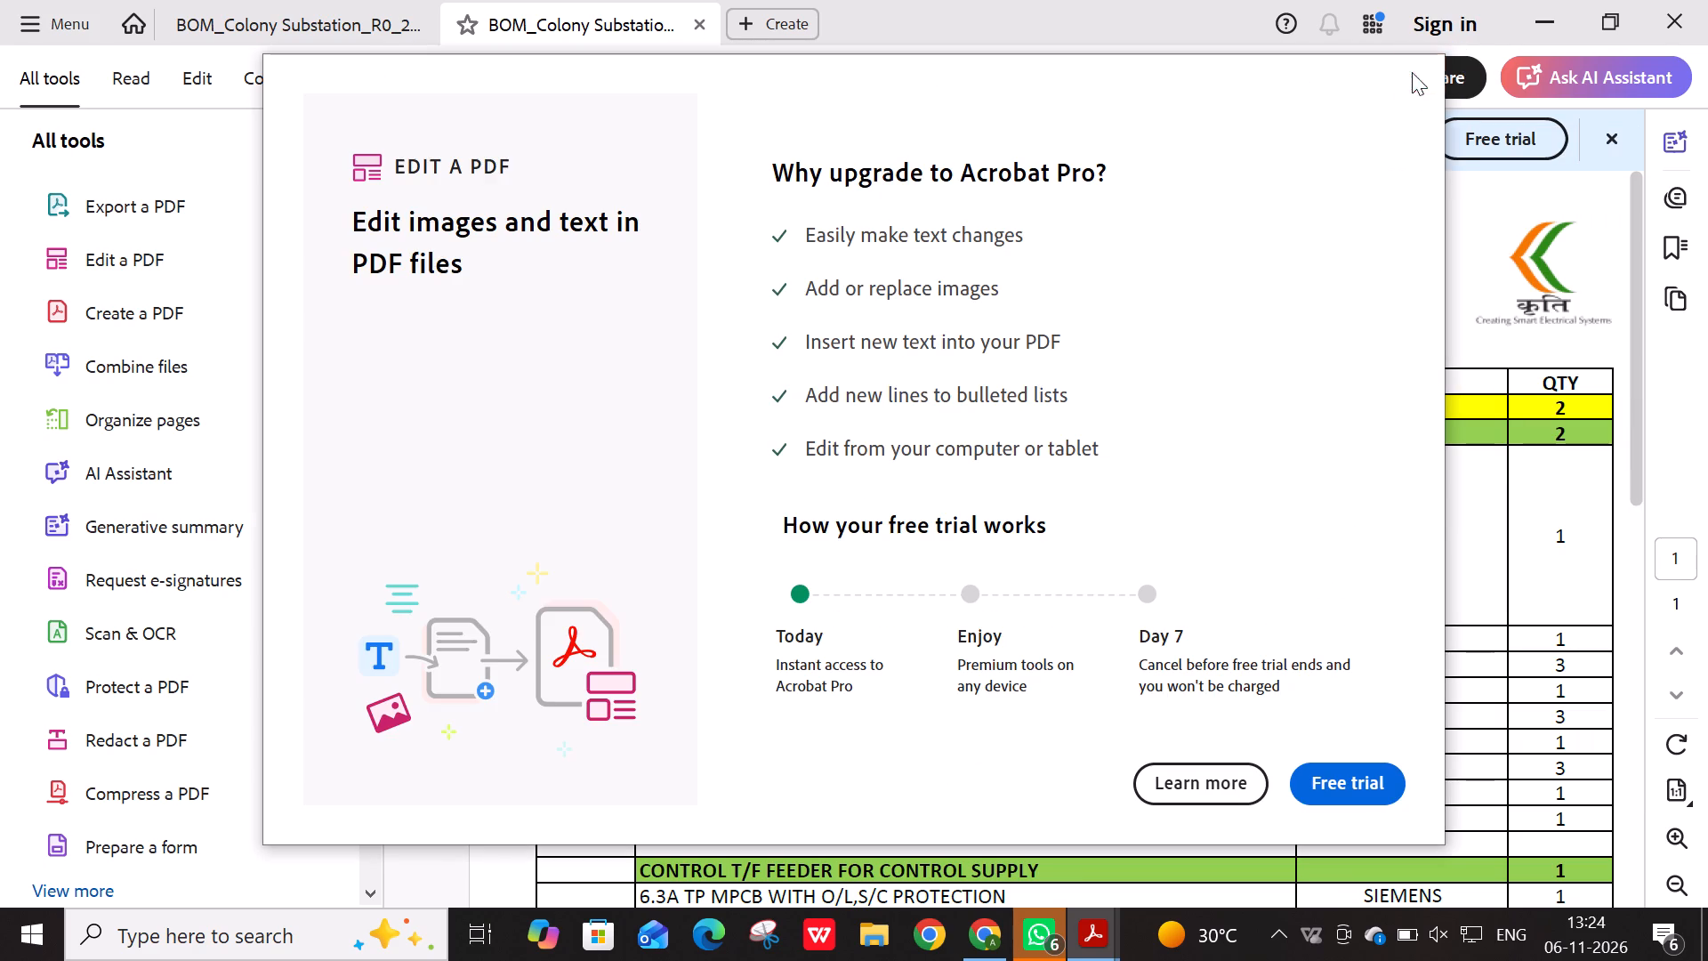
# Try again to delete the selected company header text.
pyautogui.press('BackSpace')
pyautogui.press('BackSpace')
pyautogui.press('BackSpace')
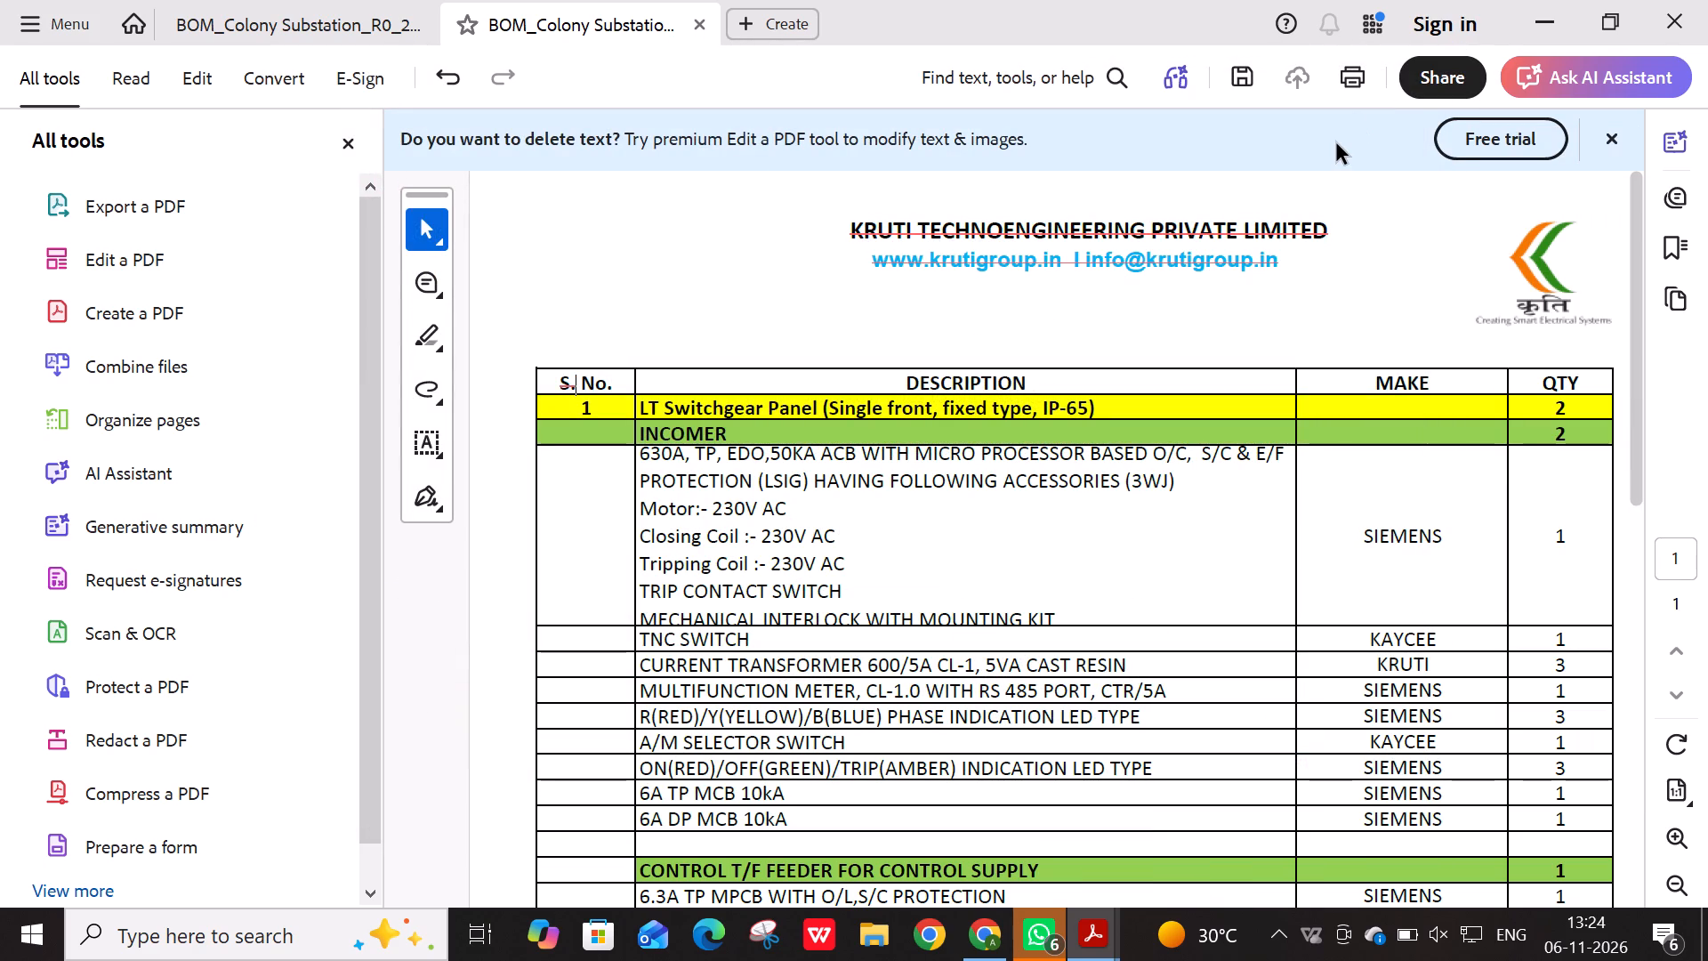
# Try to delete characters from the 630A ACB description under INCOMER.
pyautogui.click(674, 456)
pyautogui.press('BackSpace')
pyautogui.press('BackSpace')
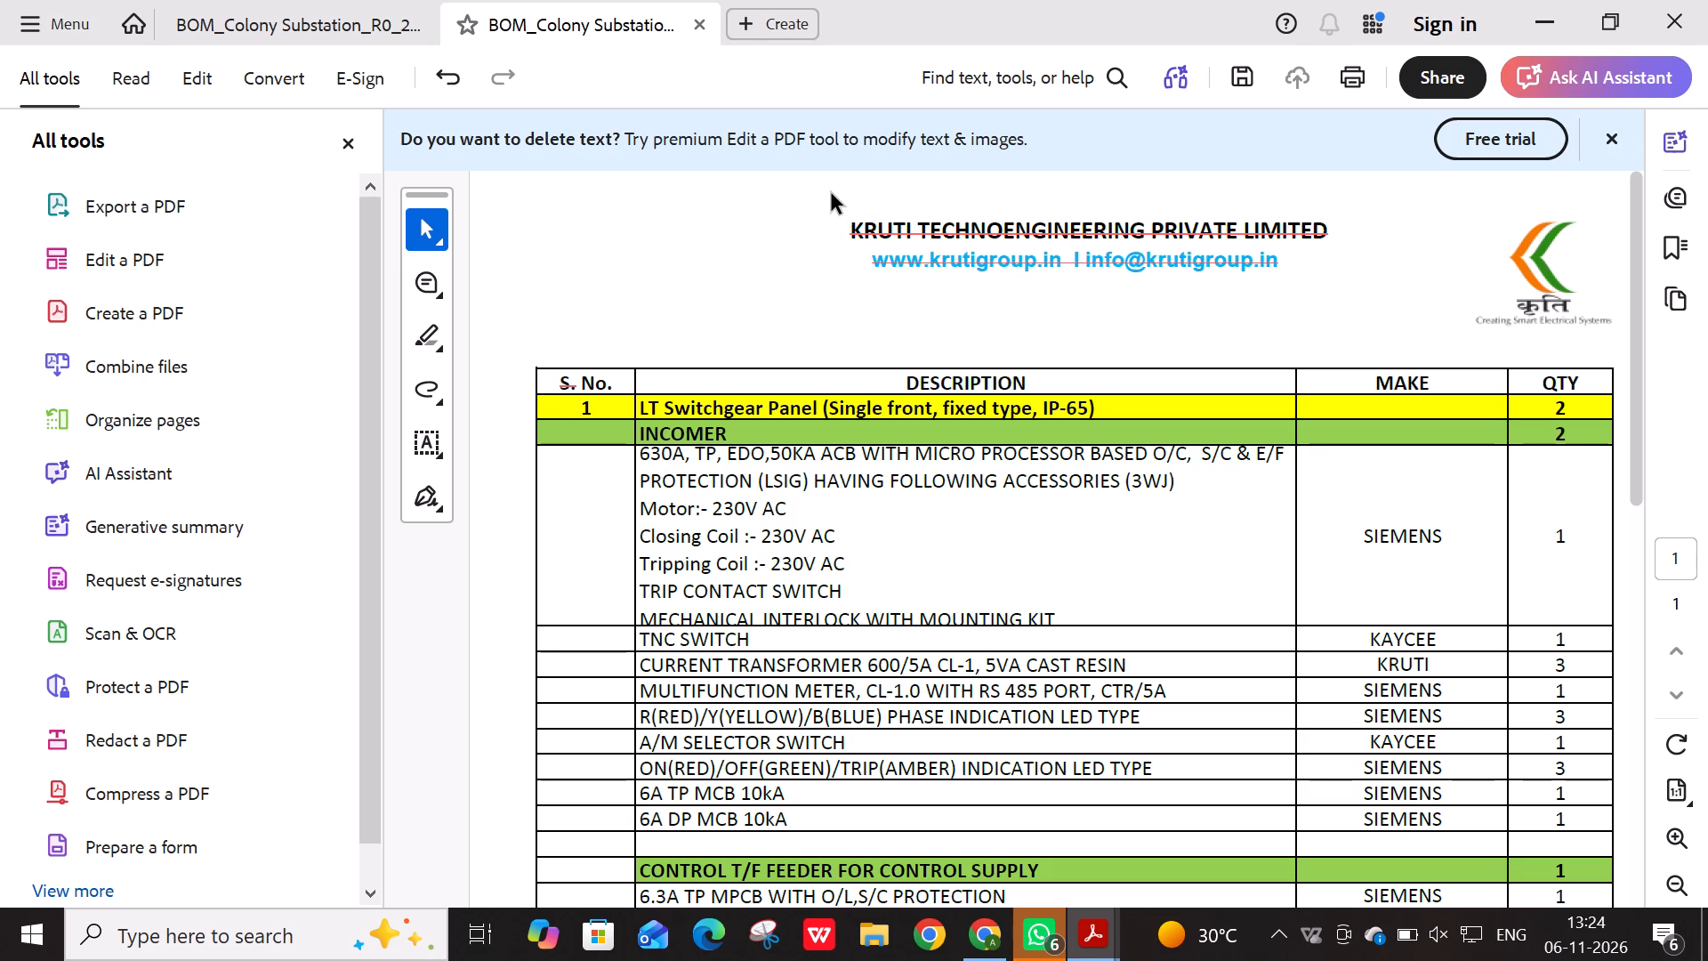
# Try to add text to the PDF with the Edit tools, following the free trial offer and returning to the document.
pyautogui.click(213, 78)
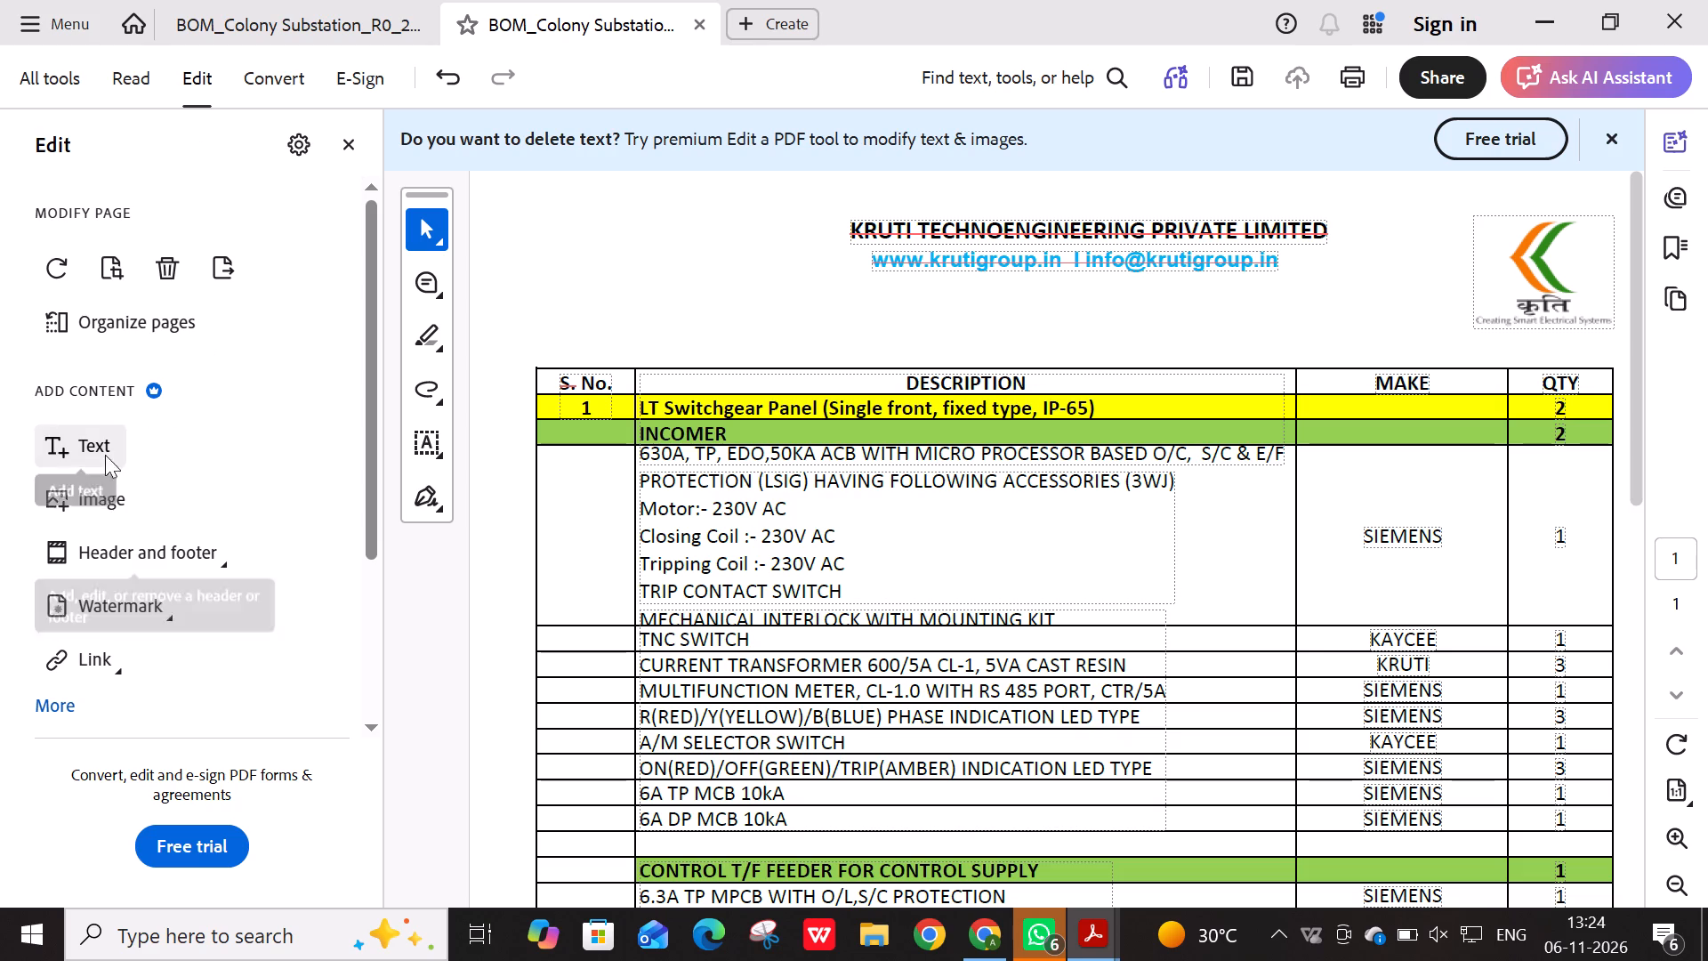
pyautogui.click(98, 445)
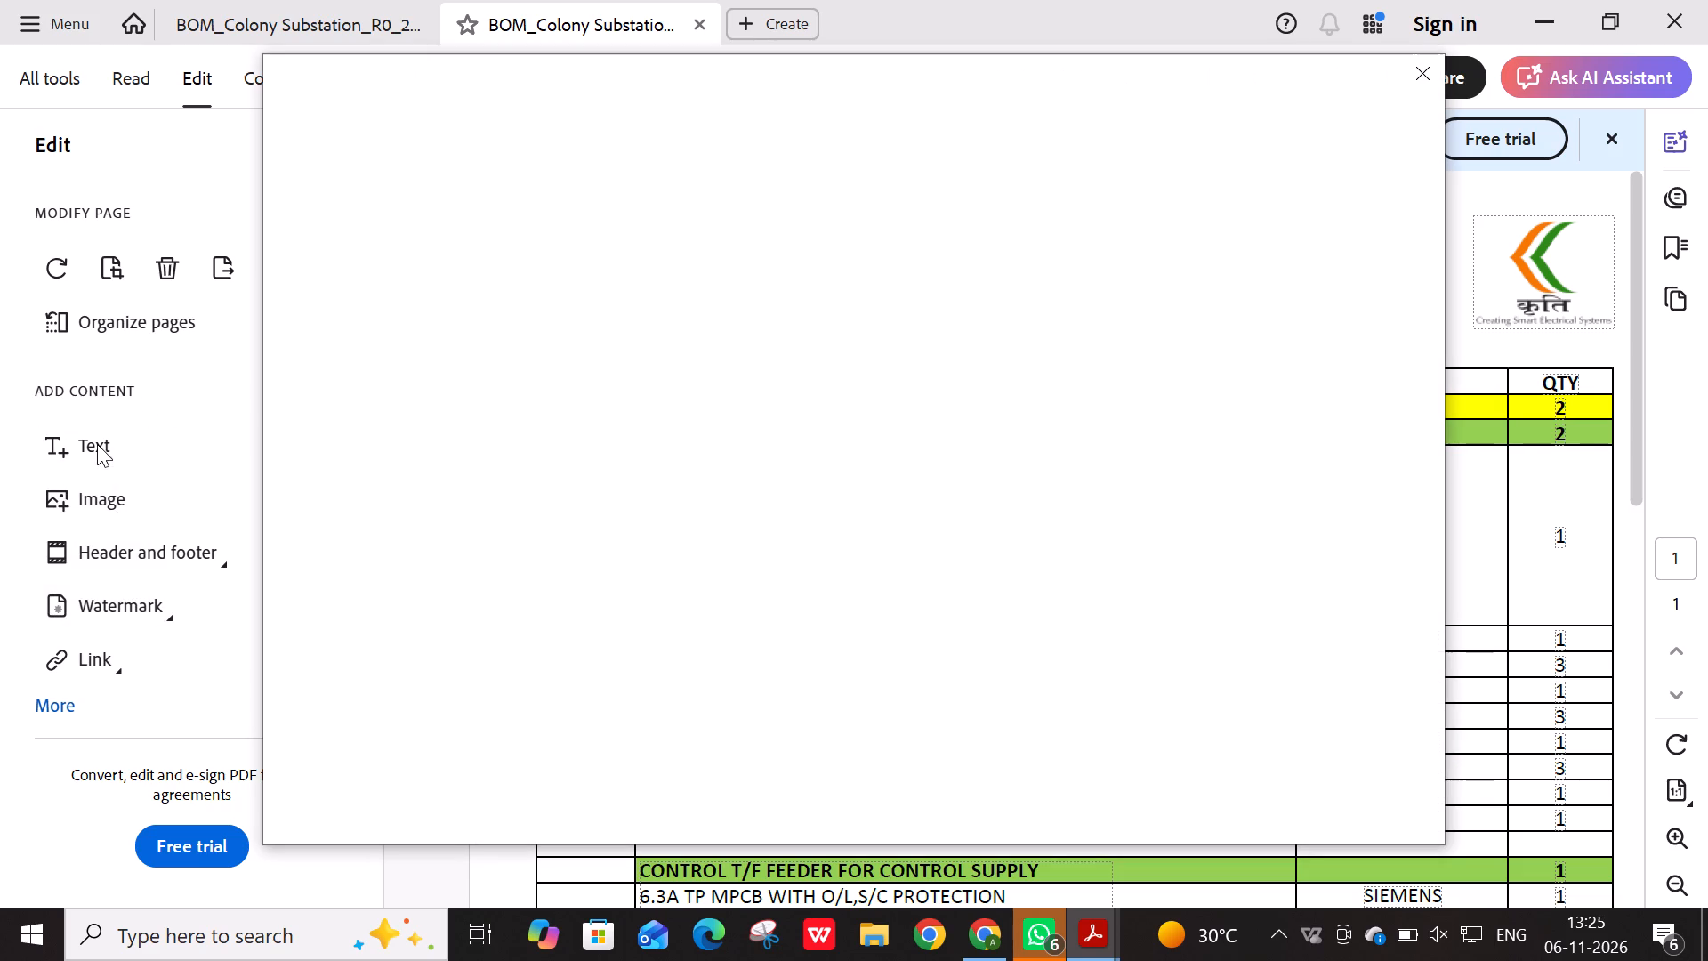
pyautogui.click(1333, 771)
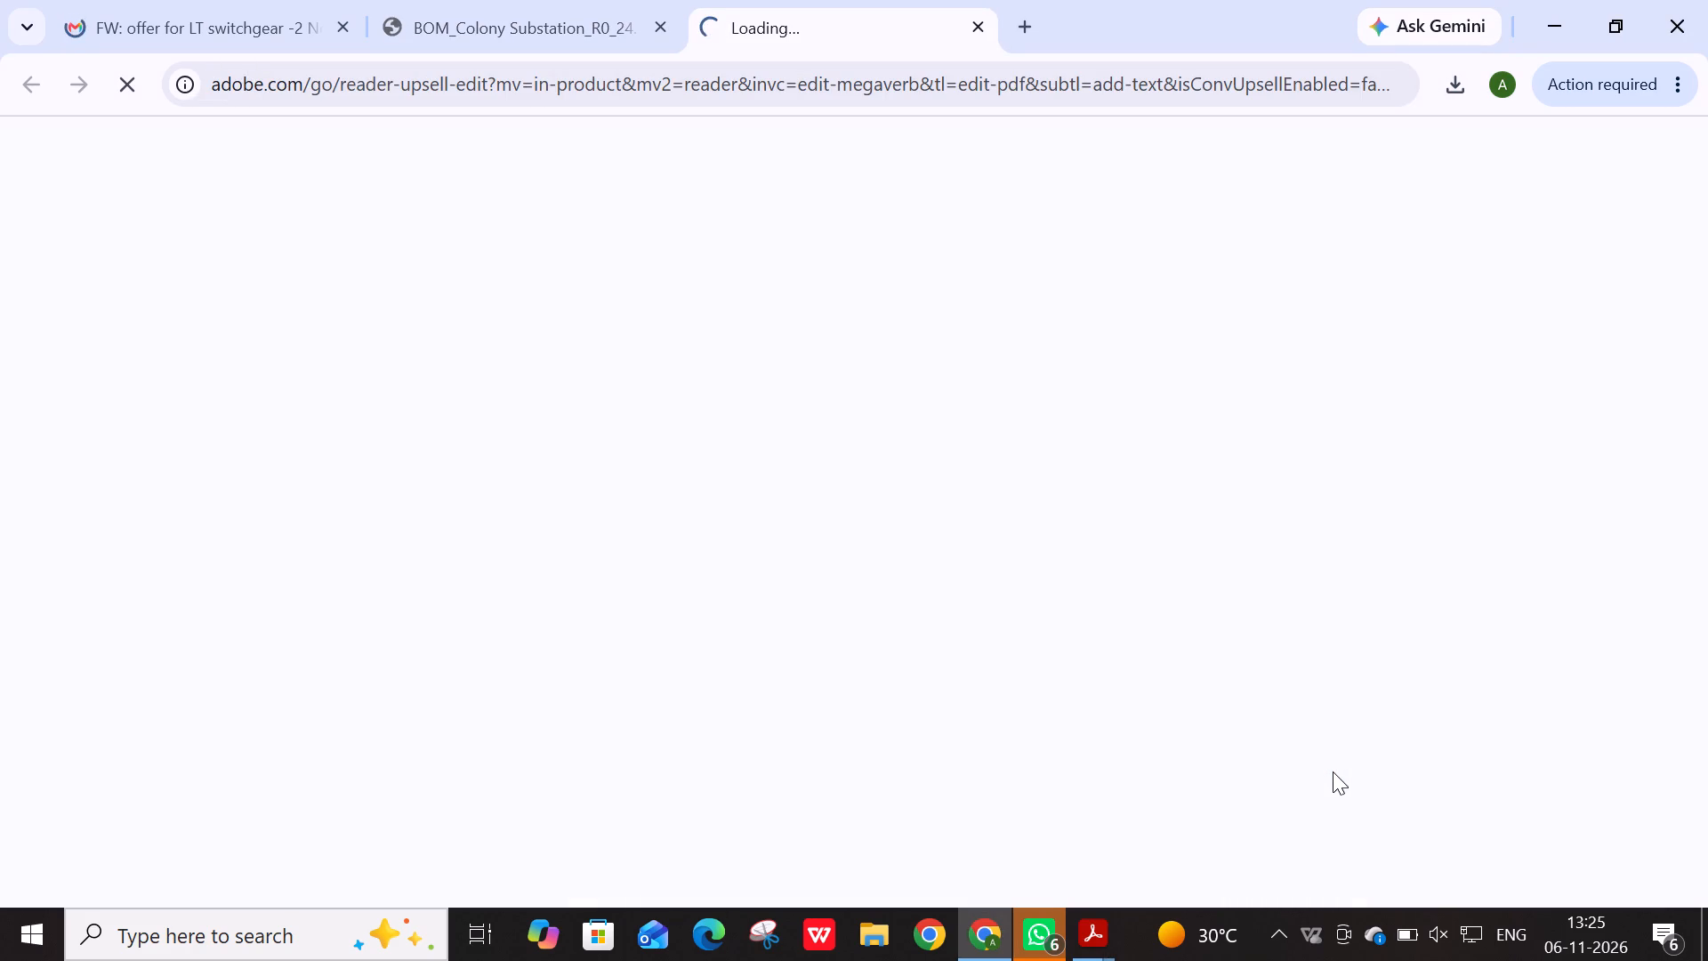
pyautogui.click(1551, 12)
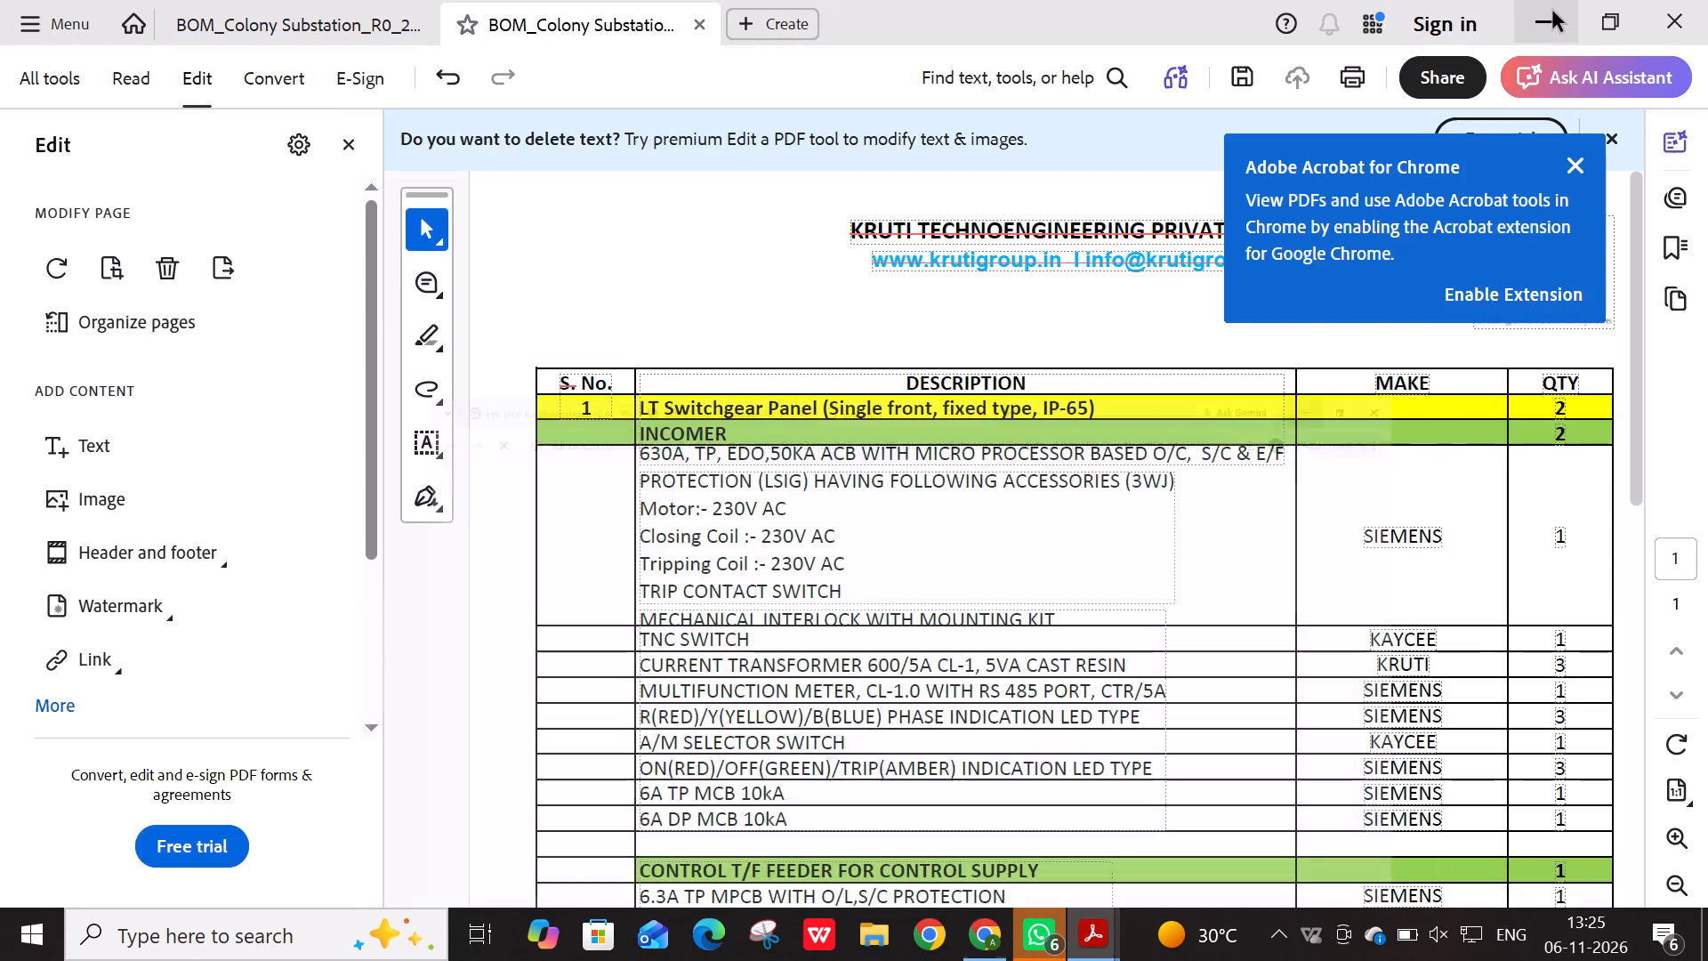
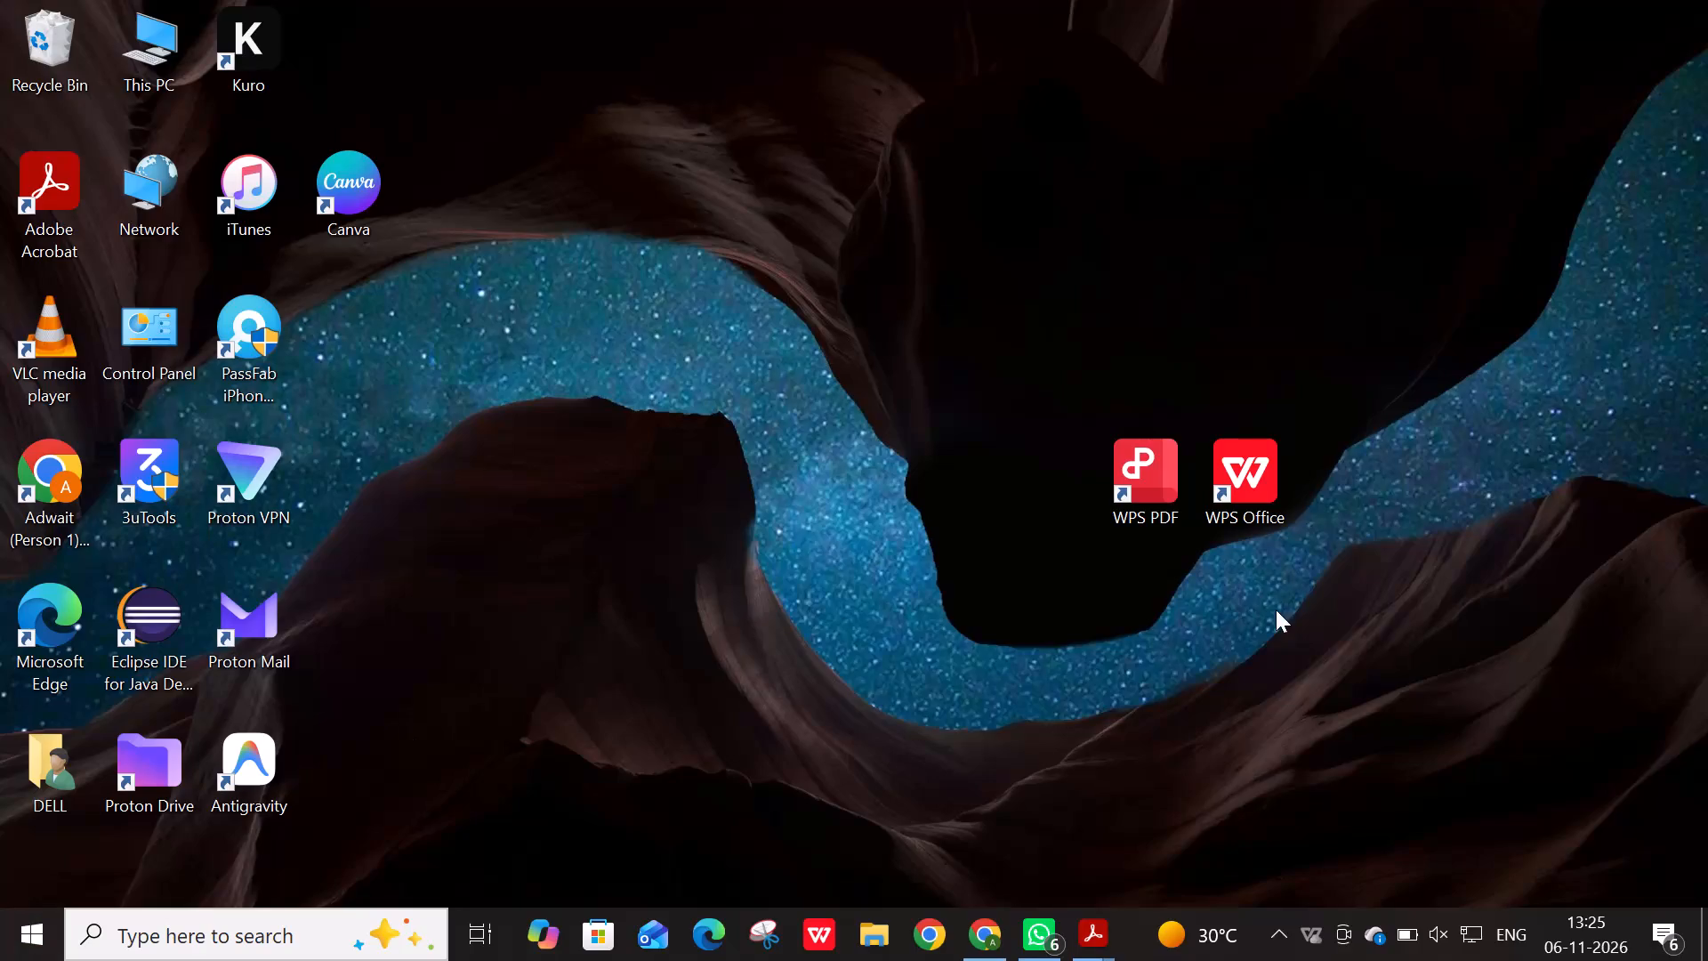
# Launch WPS Office.
pyautogui.doubleClick(1241, 479)
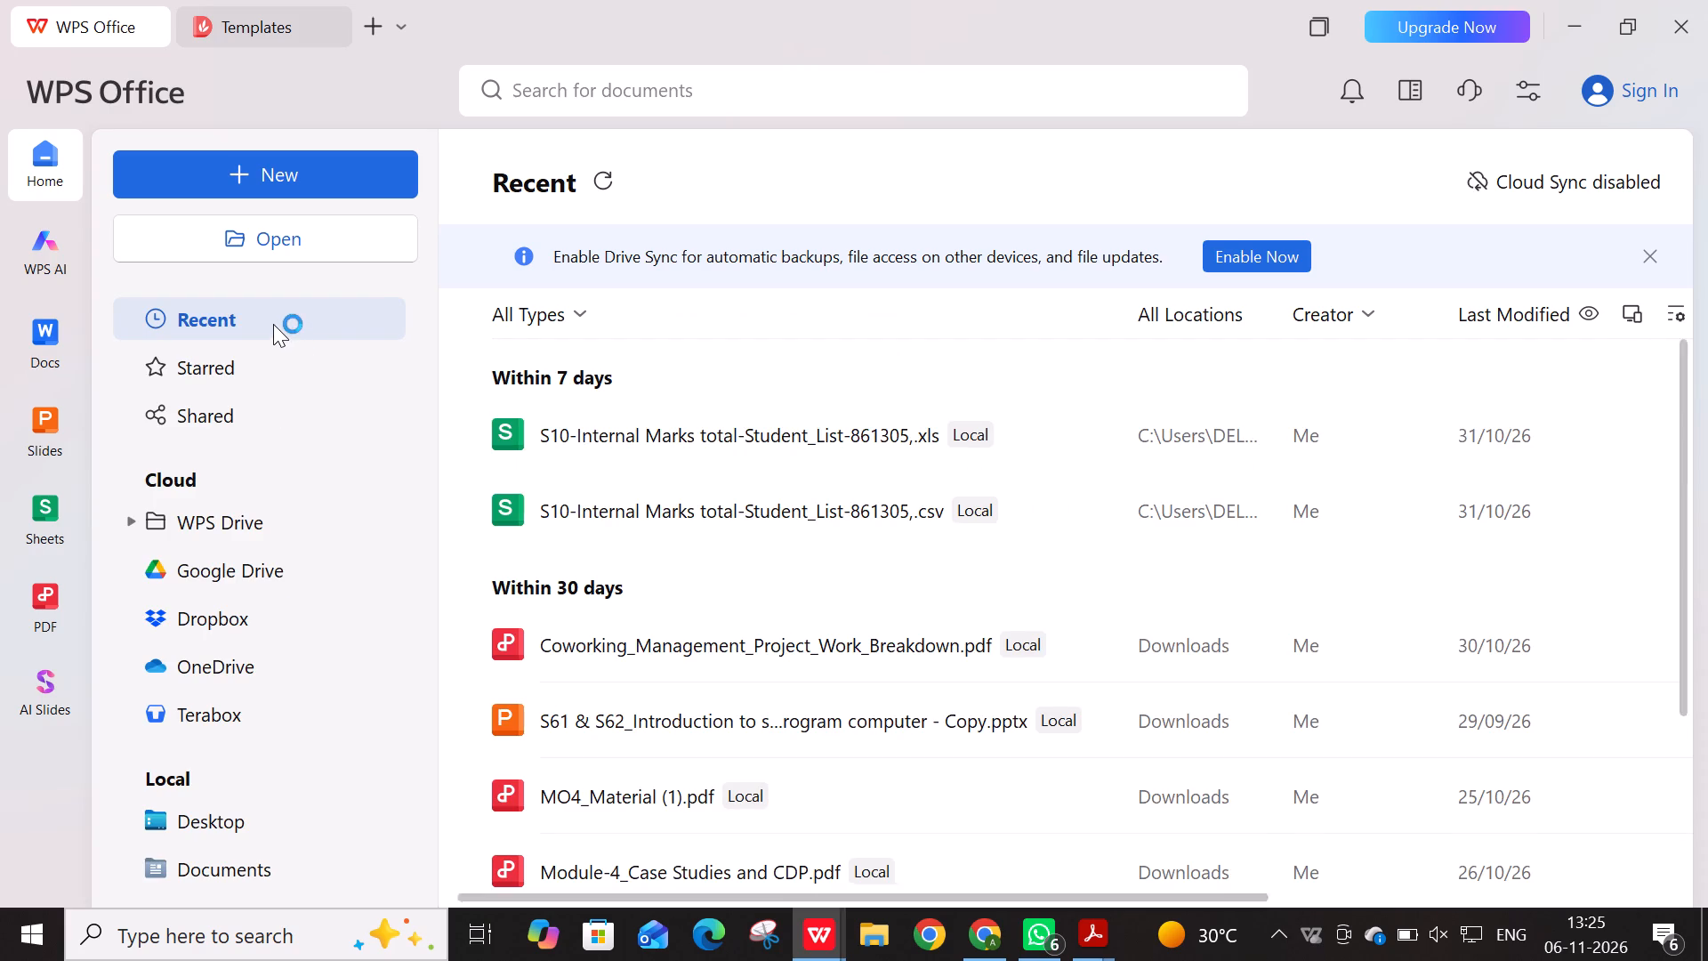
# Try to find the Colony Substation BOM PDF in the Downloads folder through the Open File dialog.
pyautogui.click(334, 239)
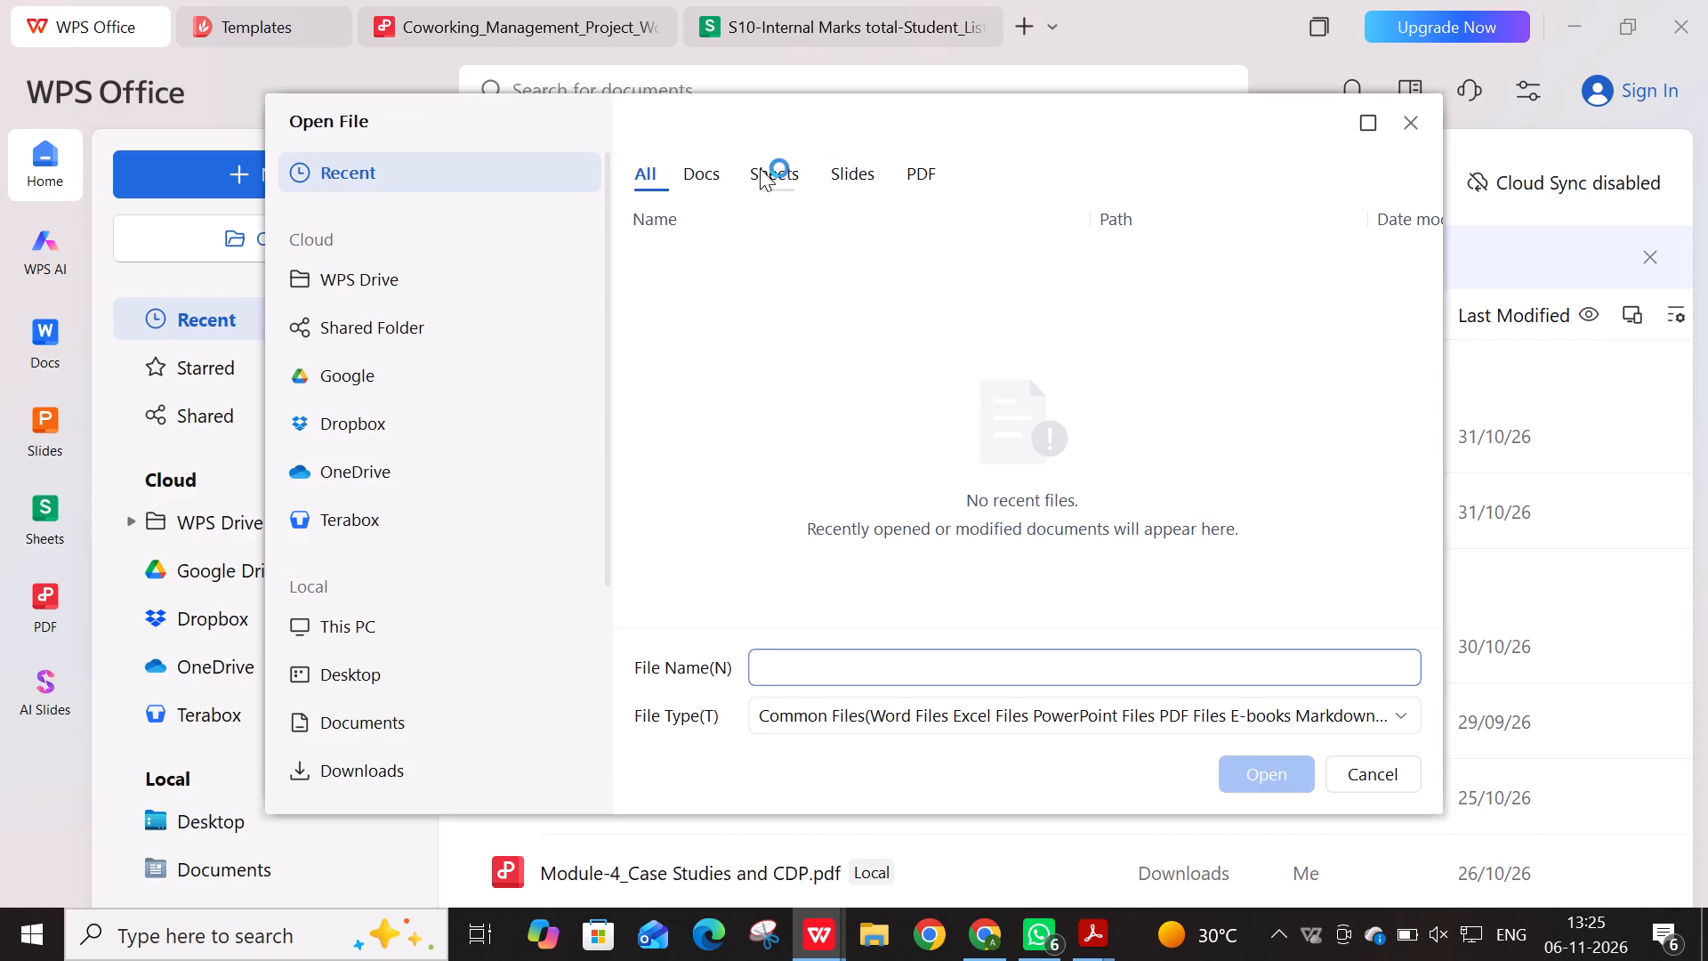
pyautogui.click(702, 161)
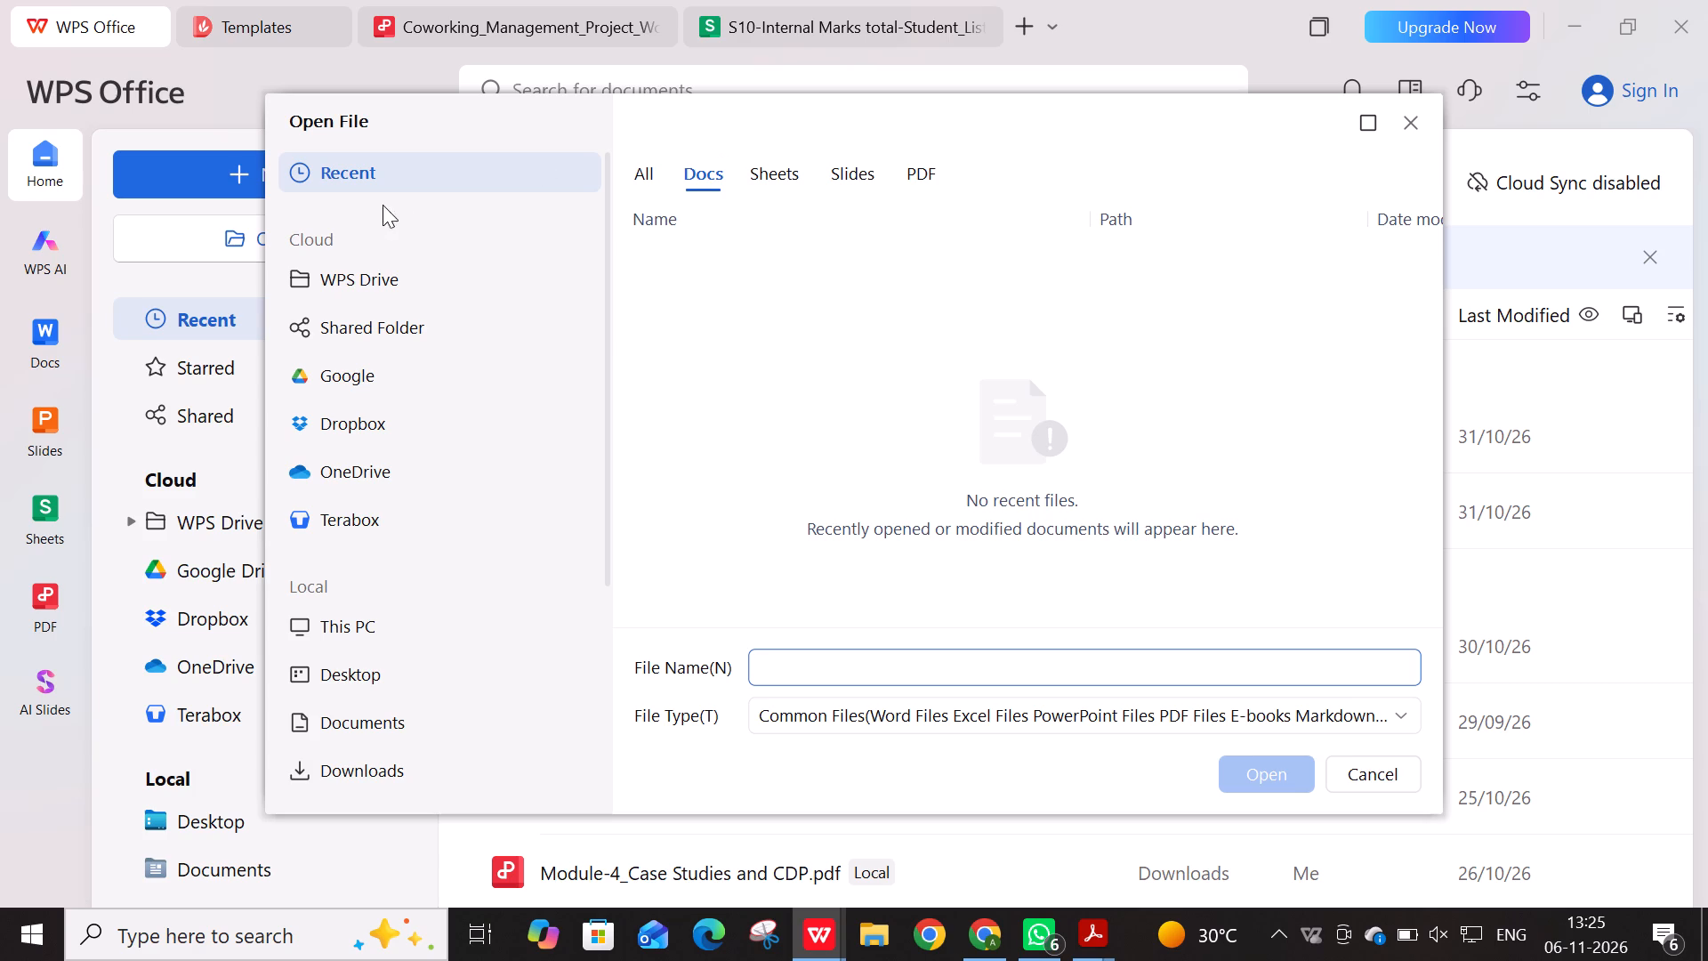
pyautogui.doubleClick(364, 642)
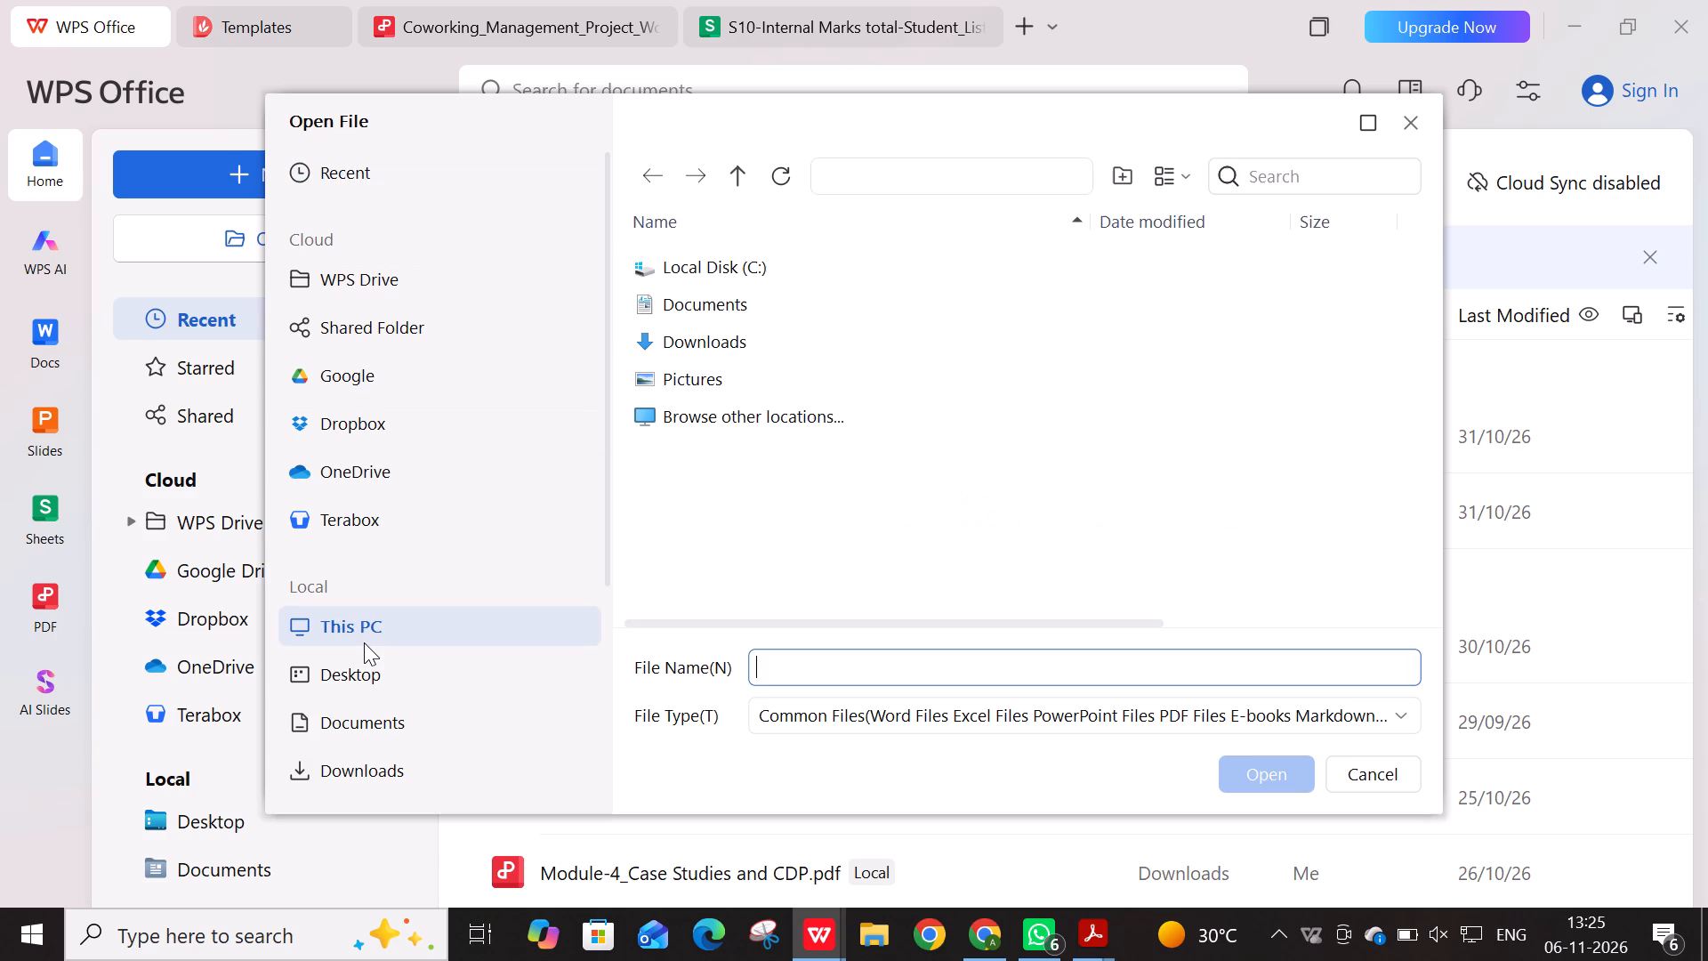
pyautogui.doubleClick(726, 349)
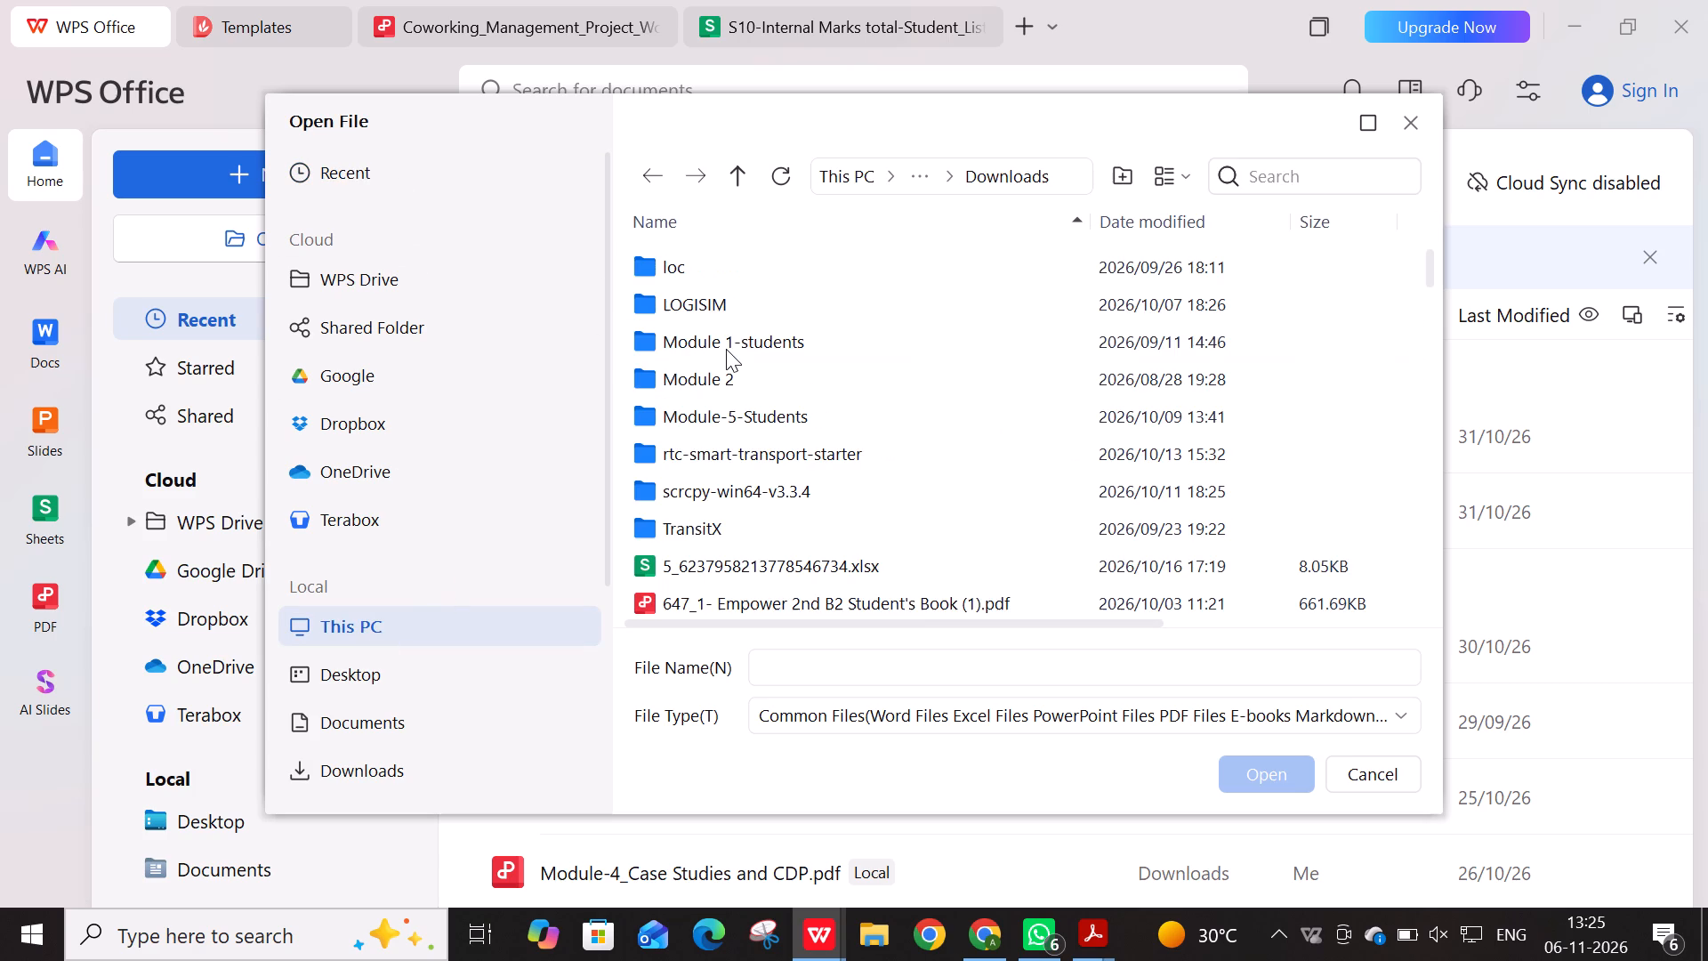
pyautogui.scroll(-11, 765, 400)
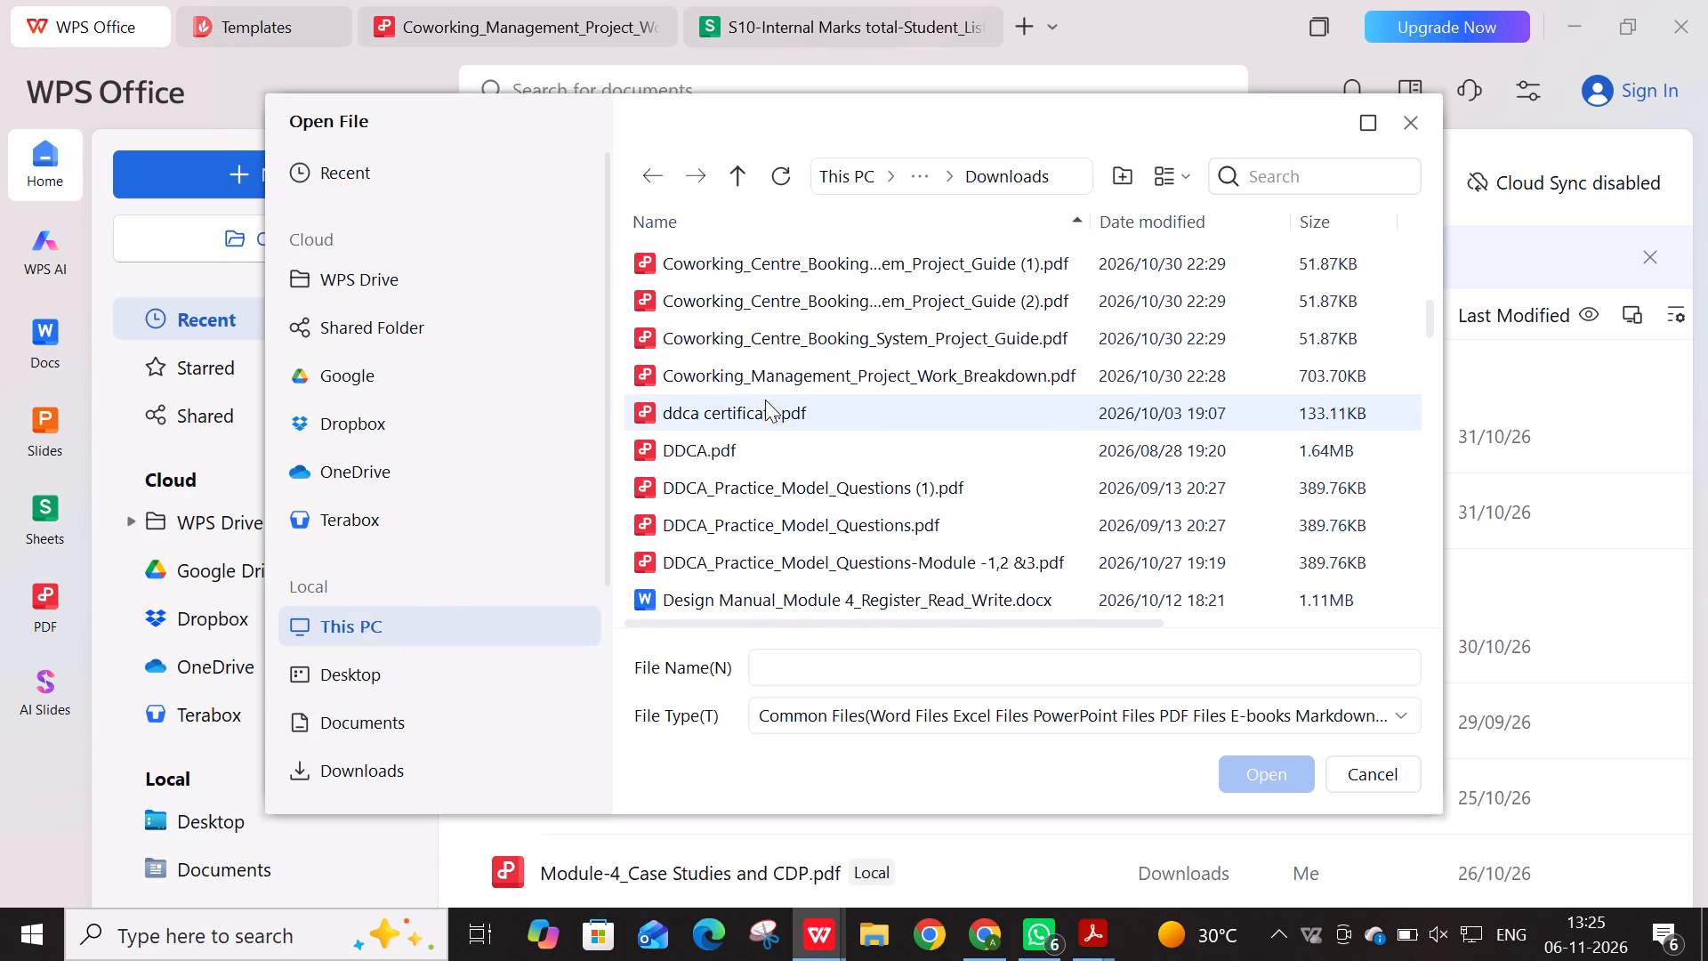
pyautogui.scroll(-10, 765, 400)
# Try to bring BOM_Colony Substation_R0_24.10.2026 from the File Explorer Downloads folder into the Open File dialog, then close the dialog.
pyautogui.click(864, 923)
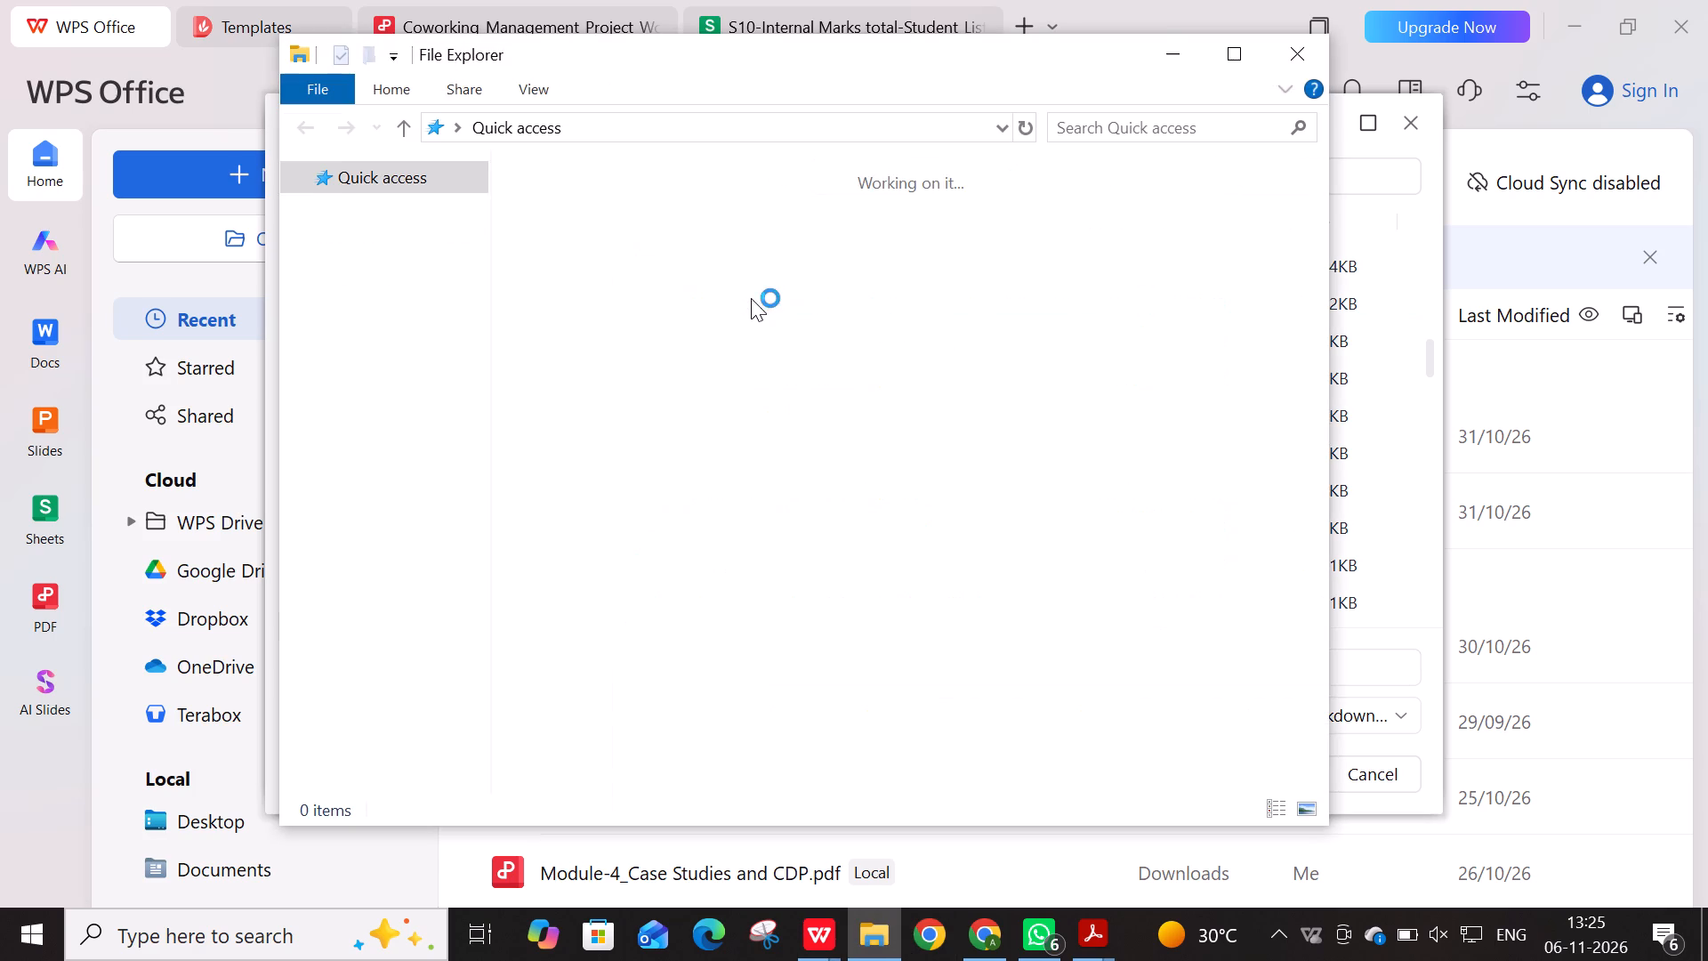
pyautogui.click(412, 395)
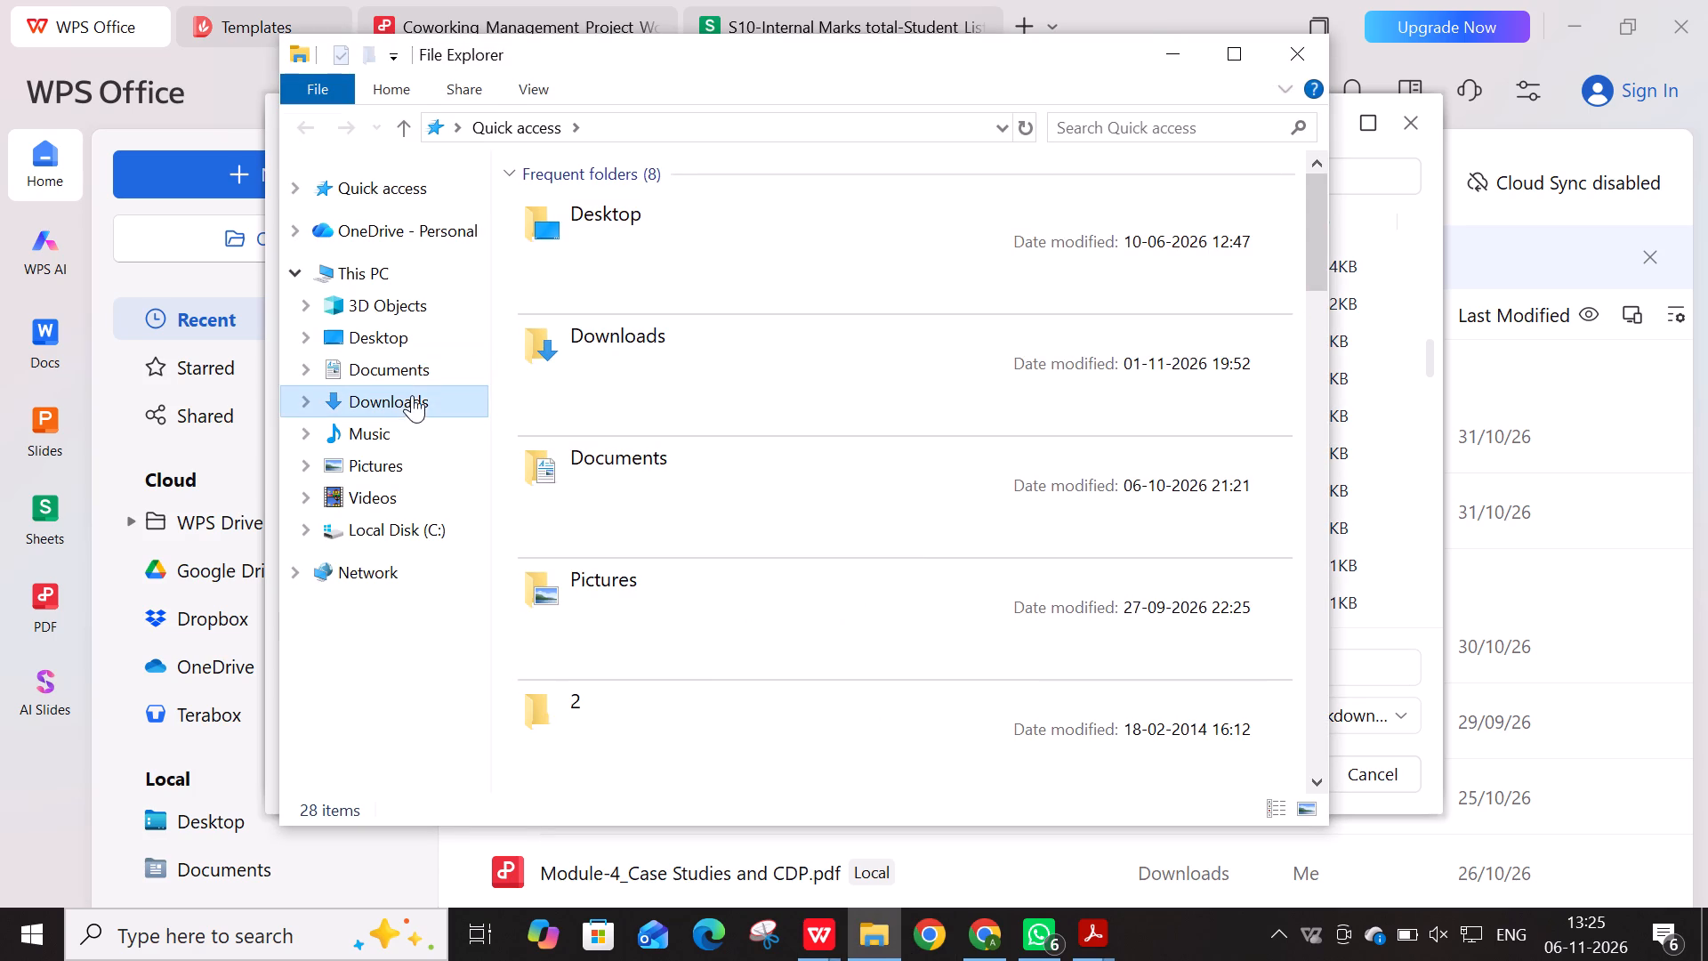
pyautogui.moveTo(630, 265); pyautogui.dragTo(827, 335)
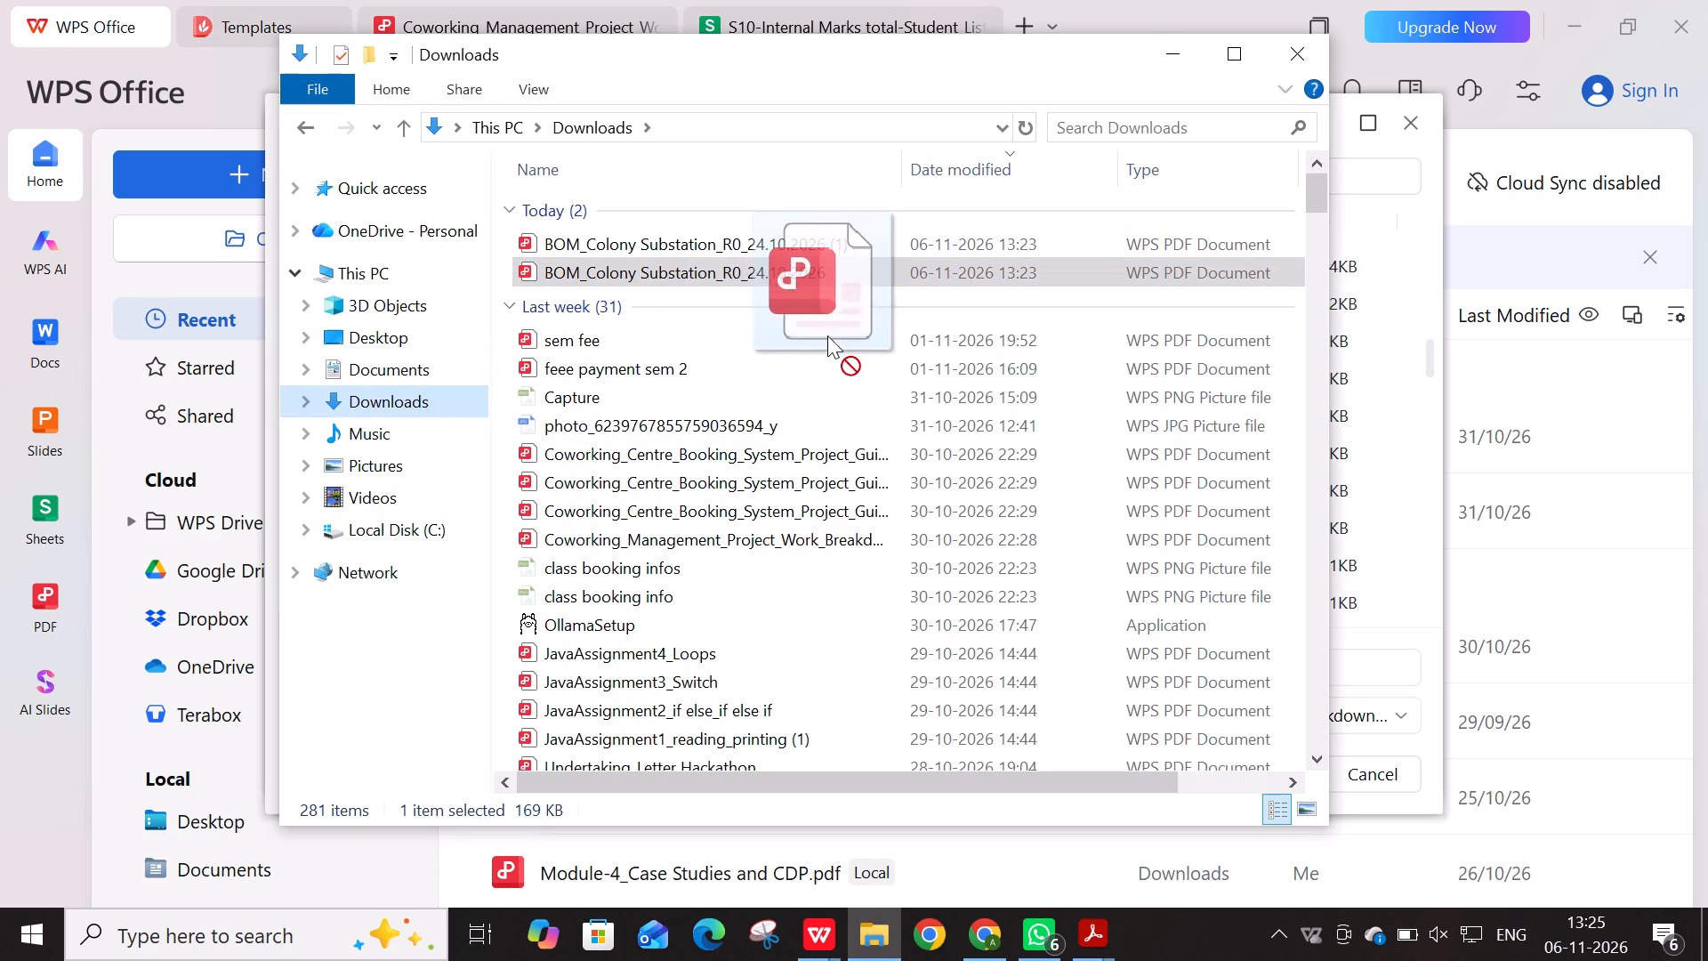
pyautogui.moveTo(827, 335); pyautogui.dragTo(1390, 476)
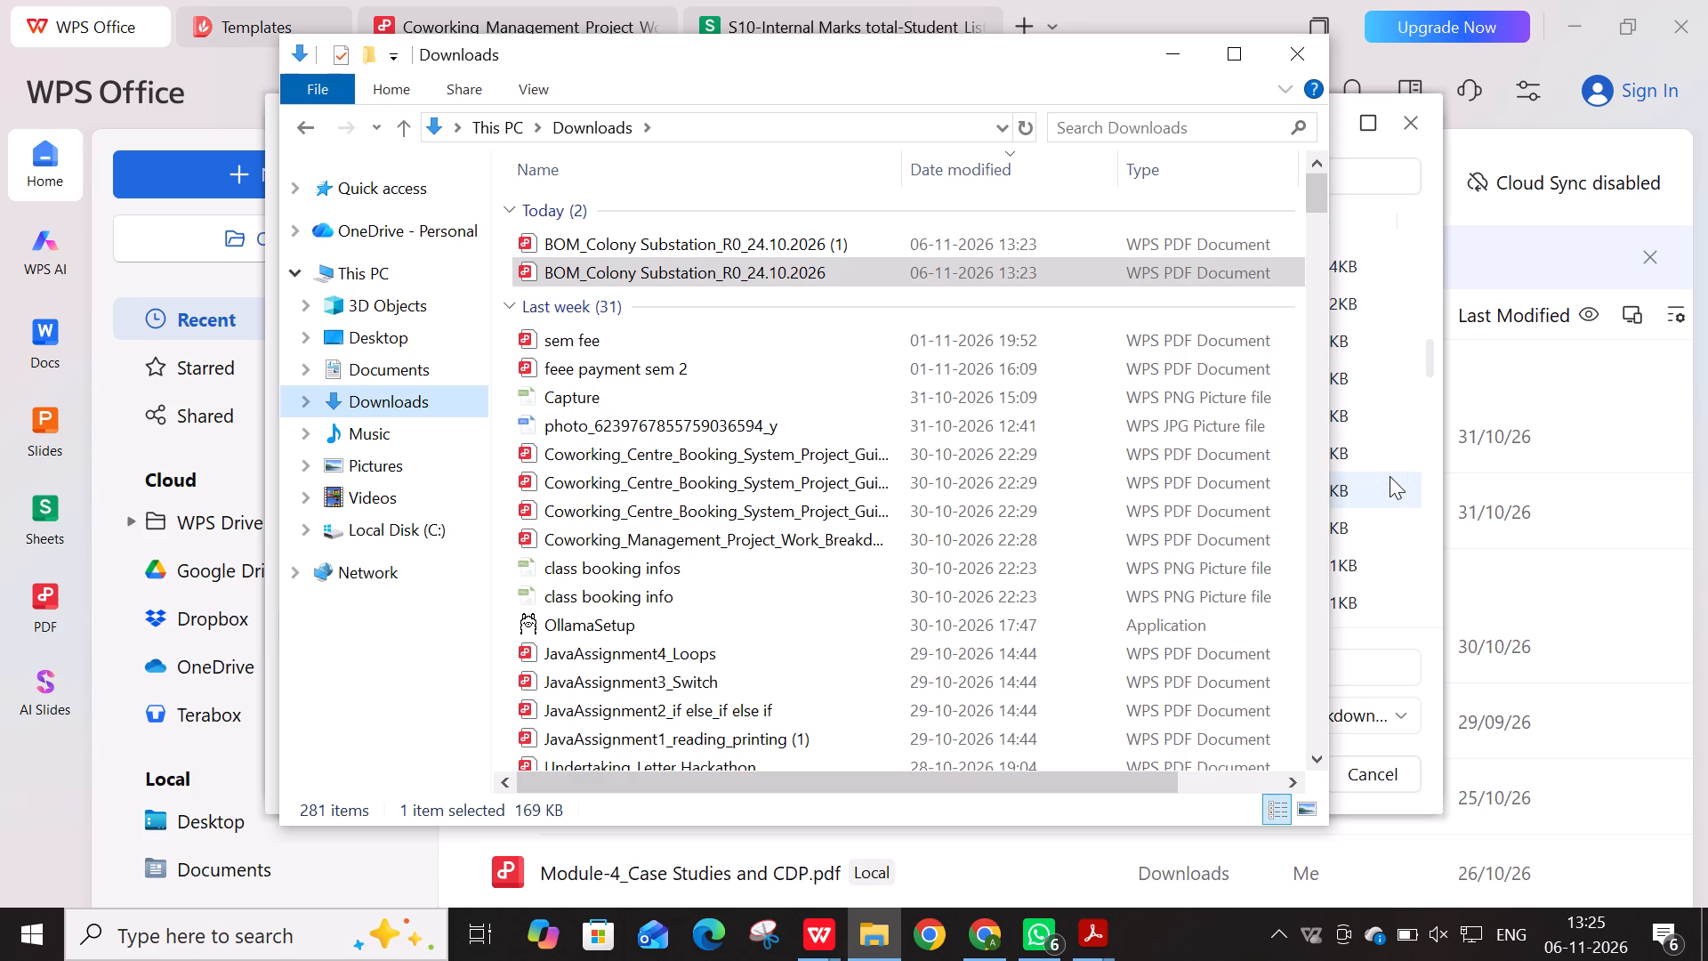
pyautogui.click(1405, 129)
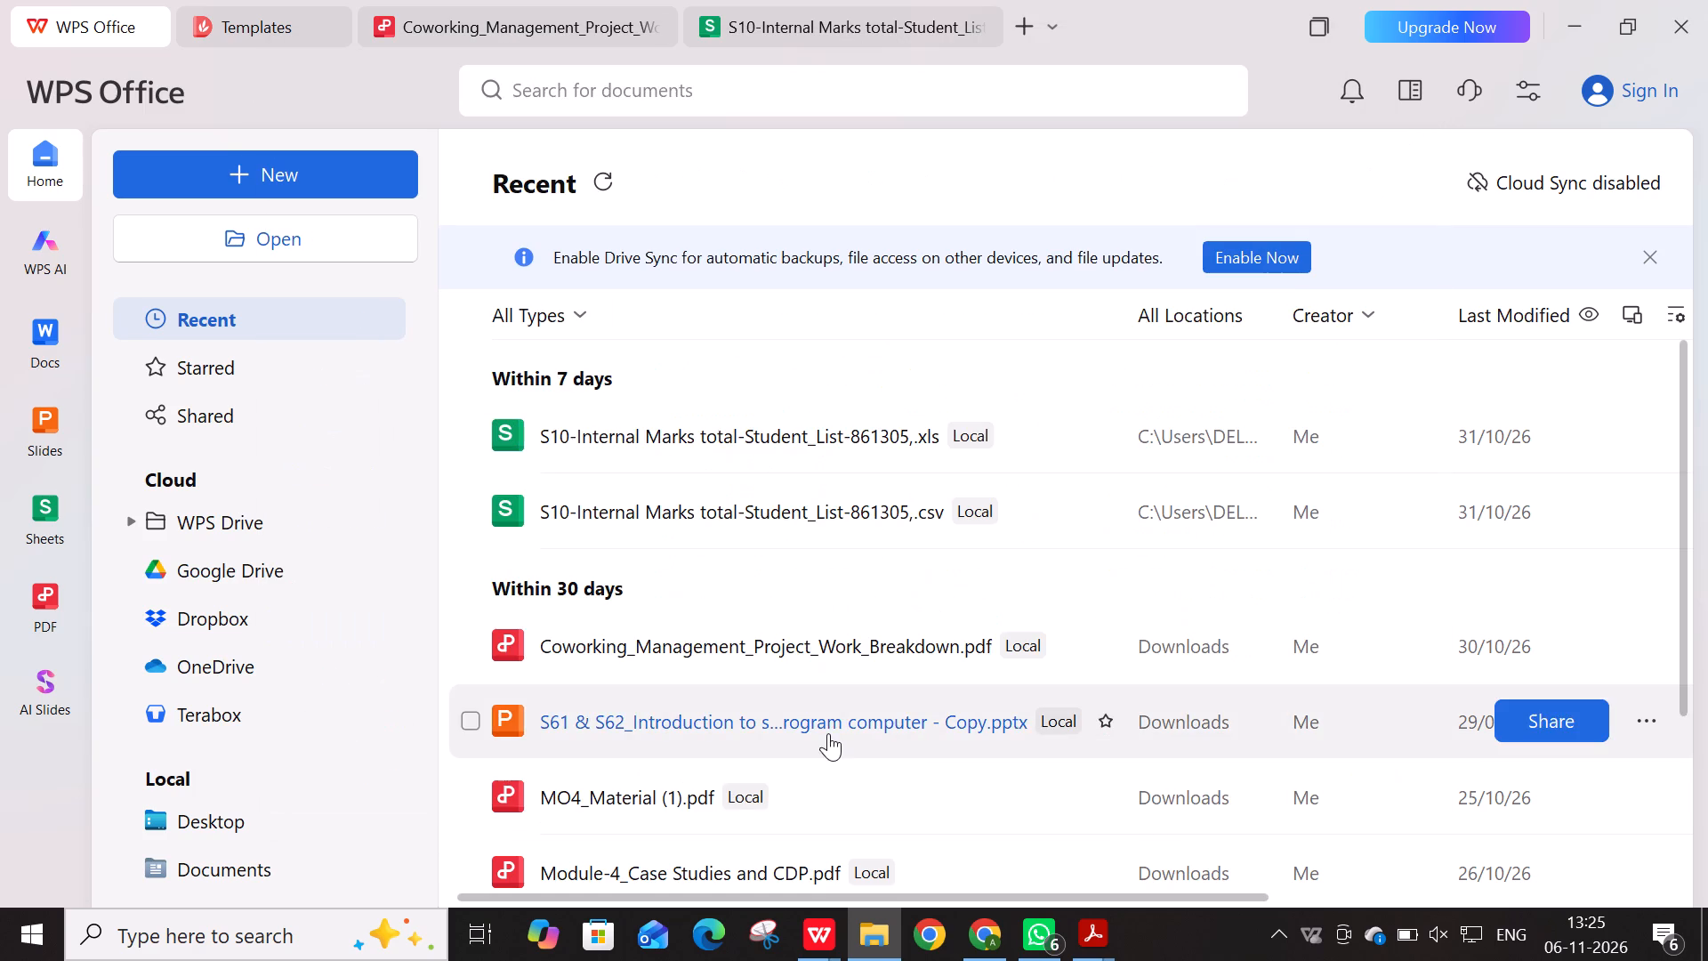
# Open the WPS PDF start page for a new PDF task.
pyautogui.click(325, 178)
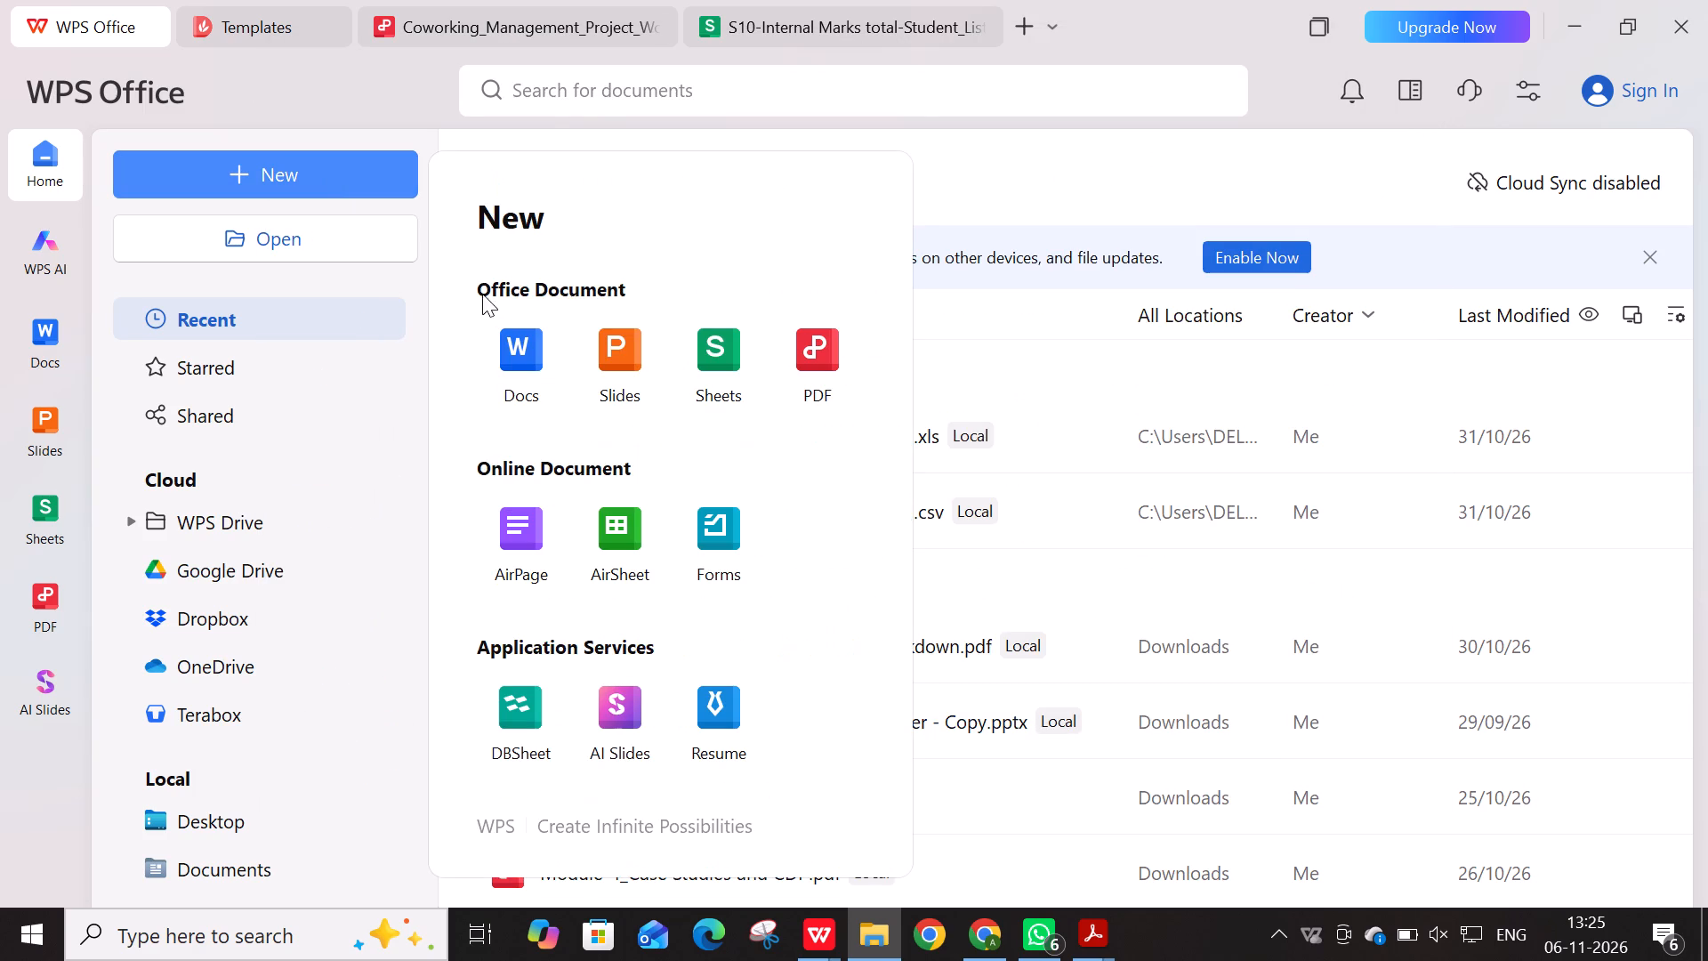
pyautogui.click(823, 388)
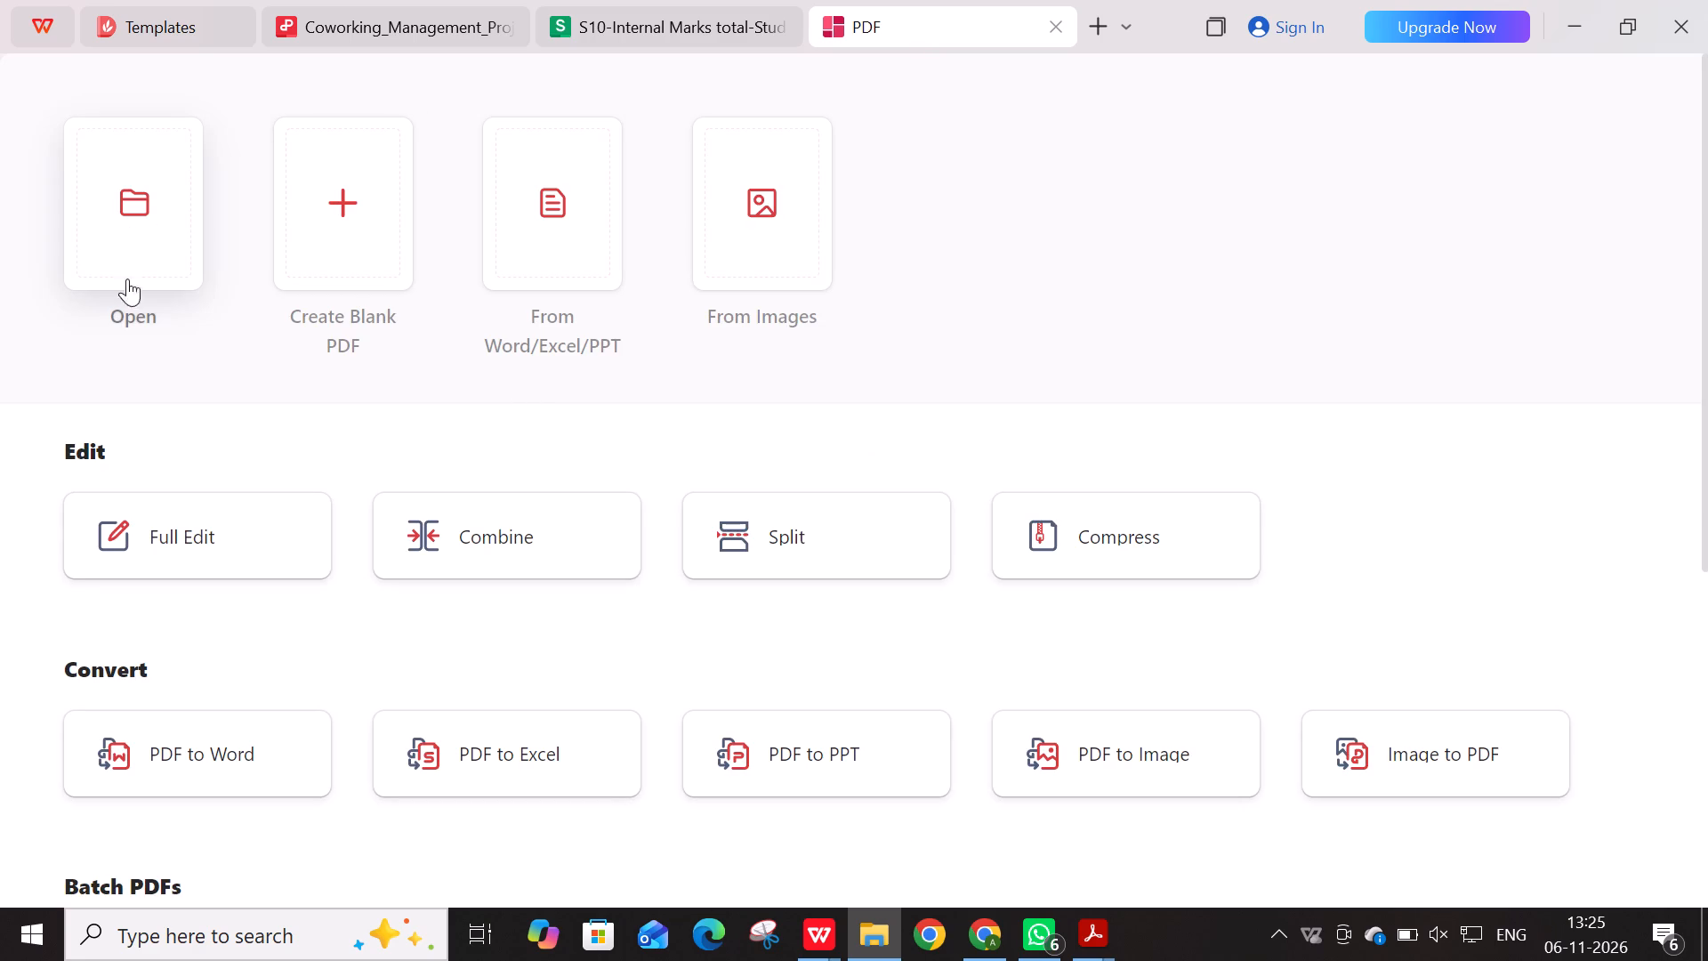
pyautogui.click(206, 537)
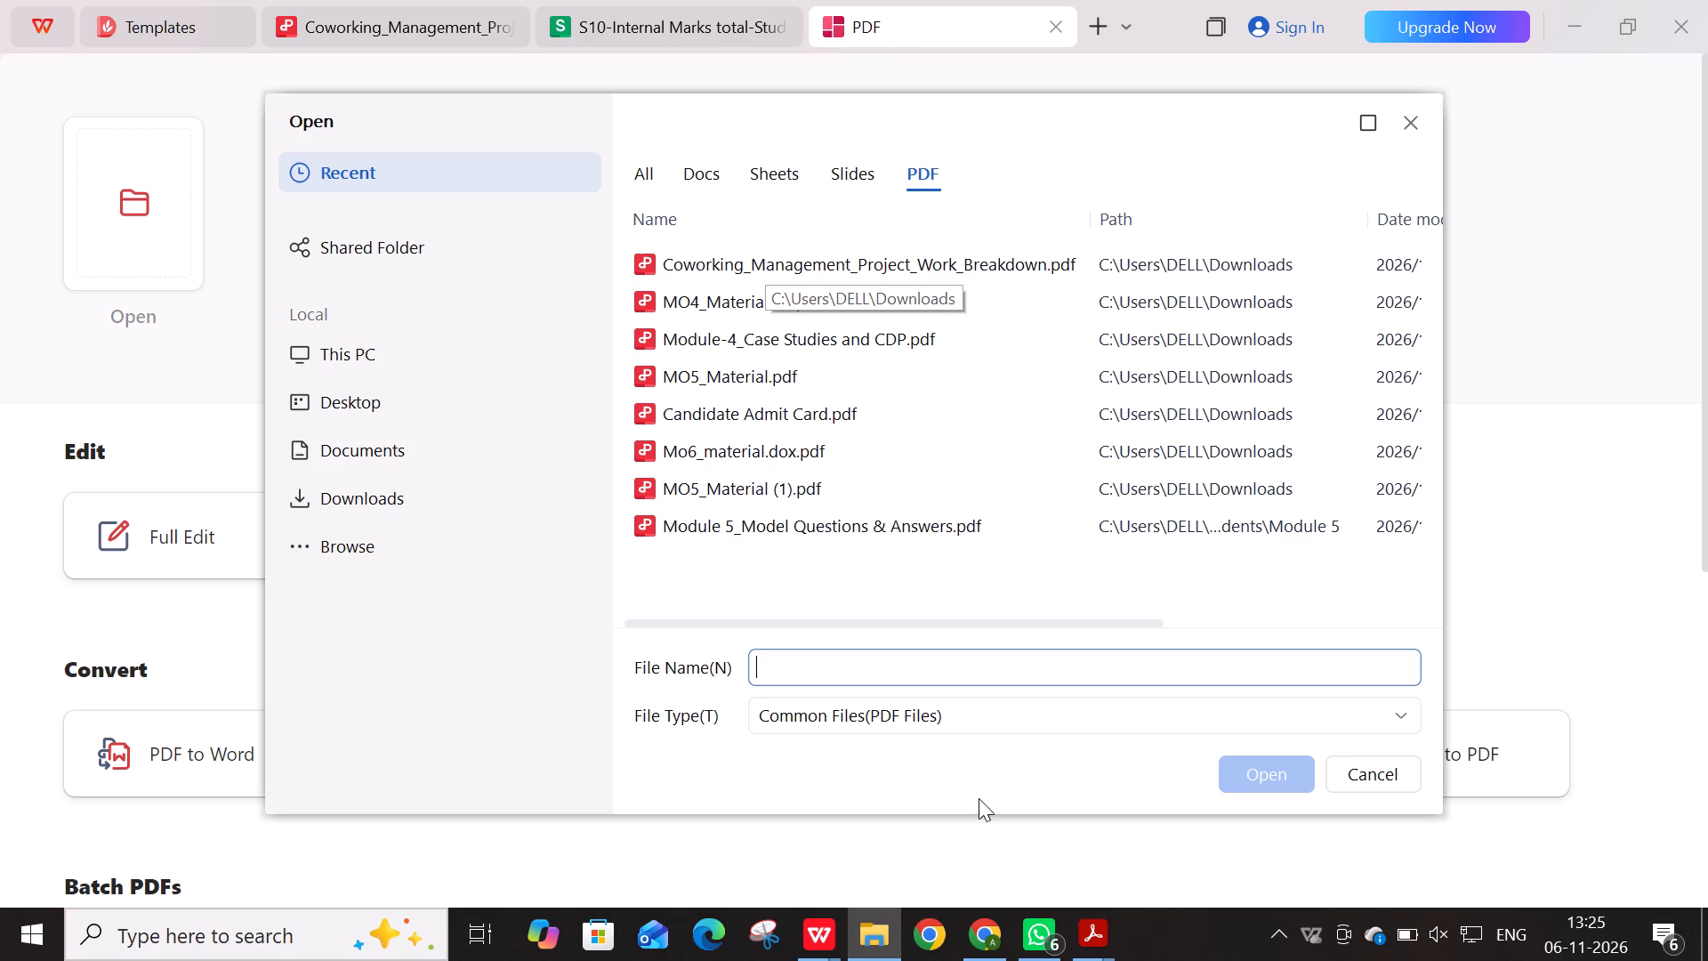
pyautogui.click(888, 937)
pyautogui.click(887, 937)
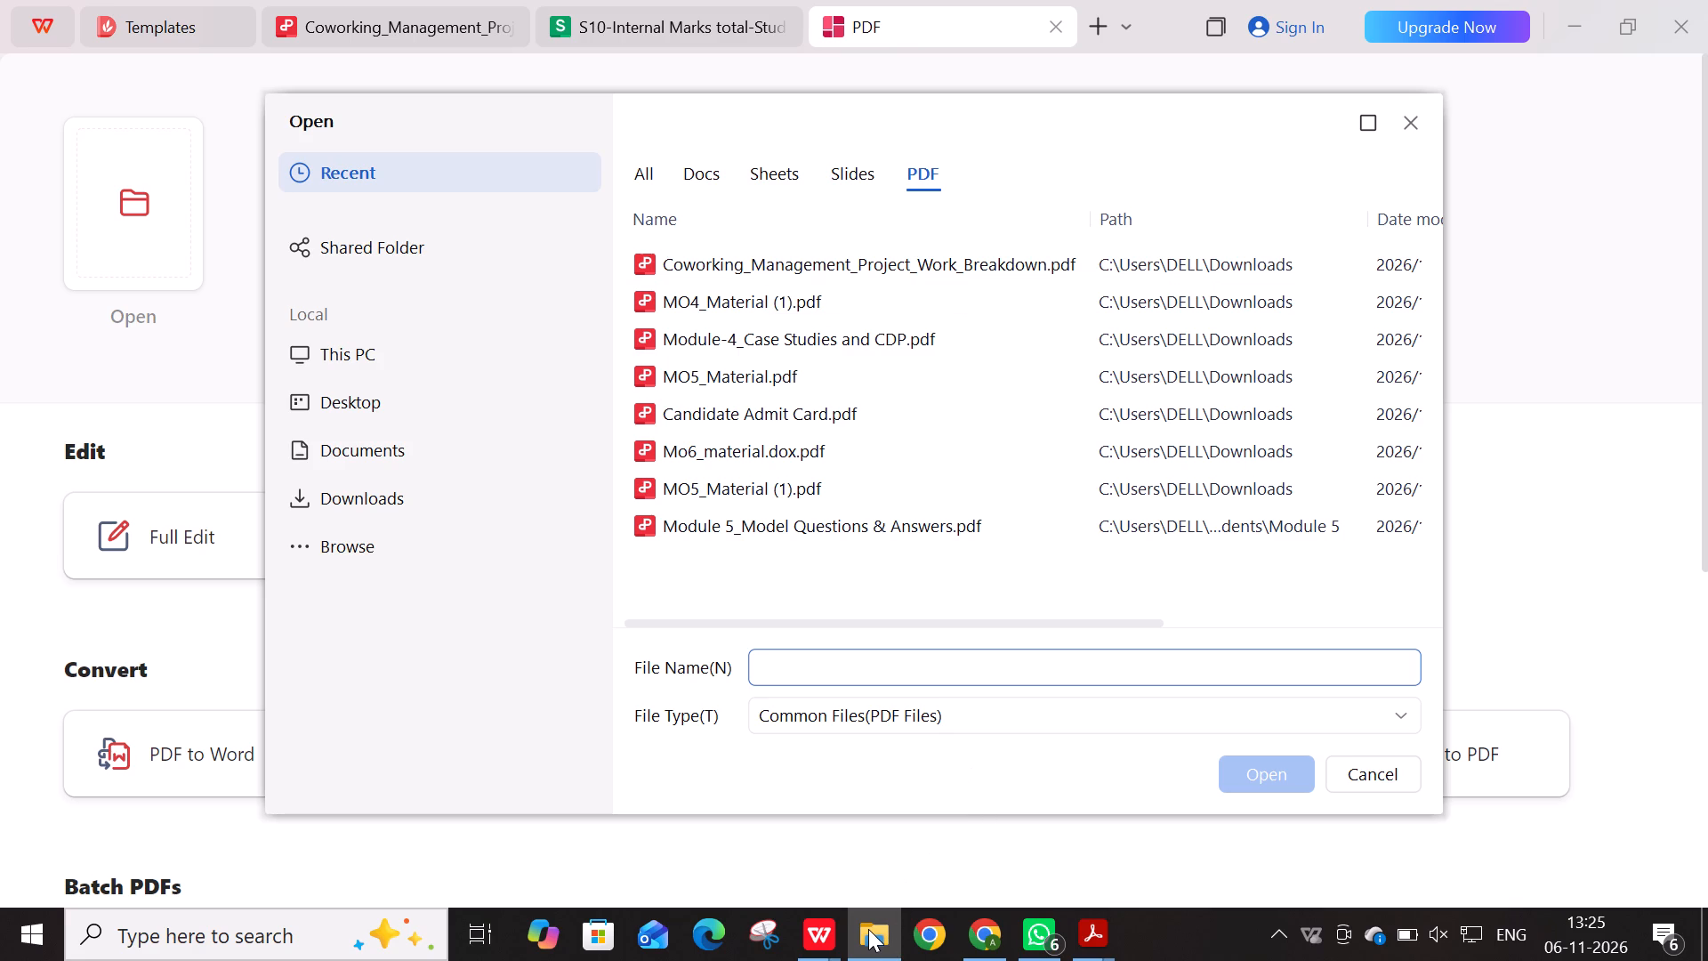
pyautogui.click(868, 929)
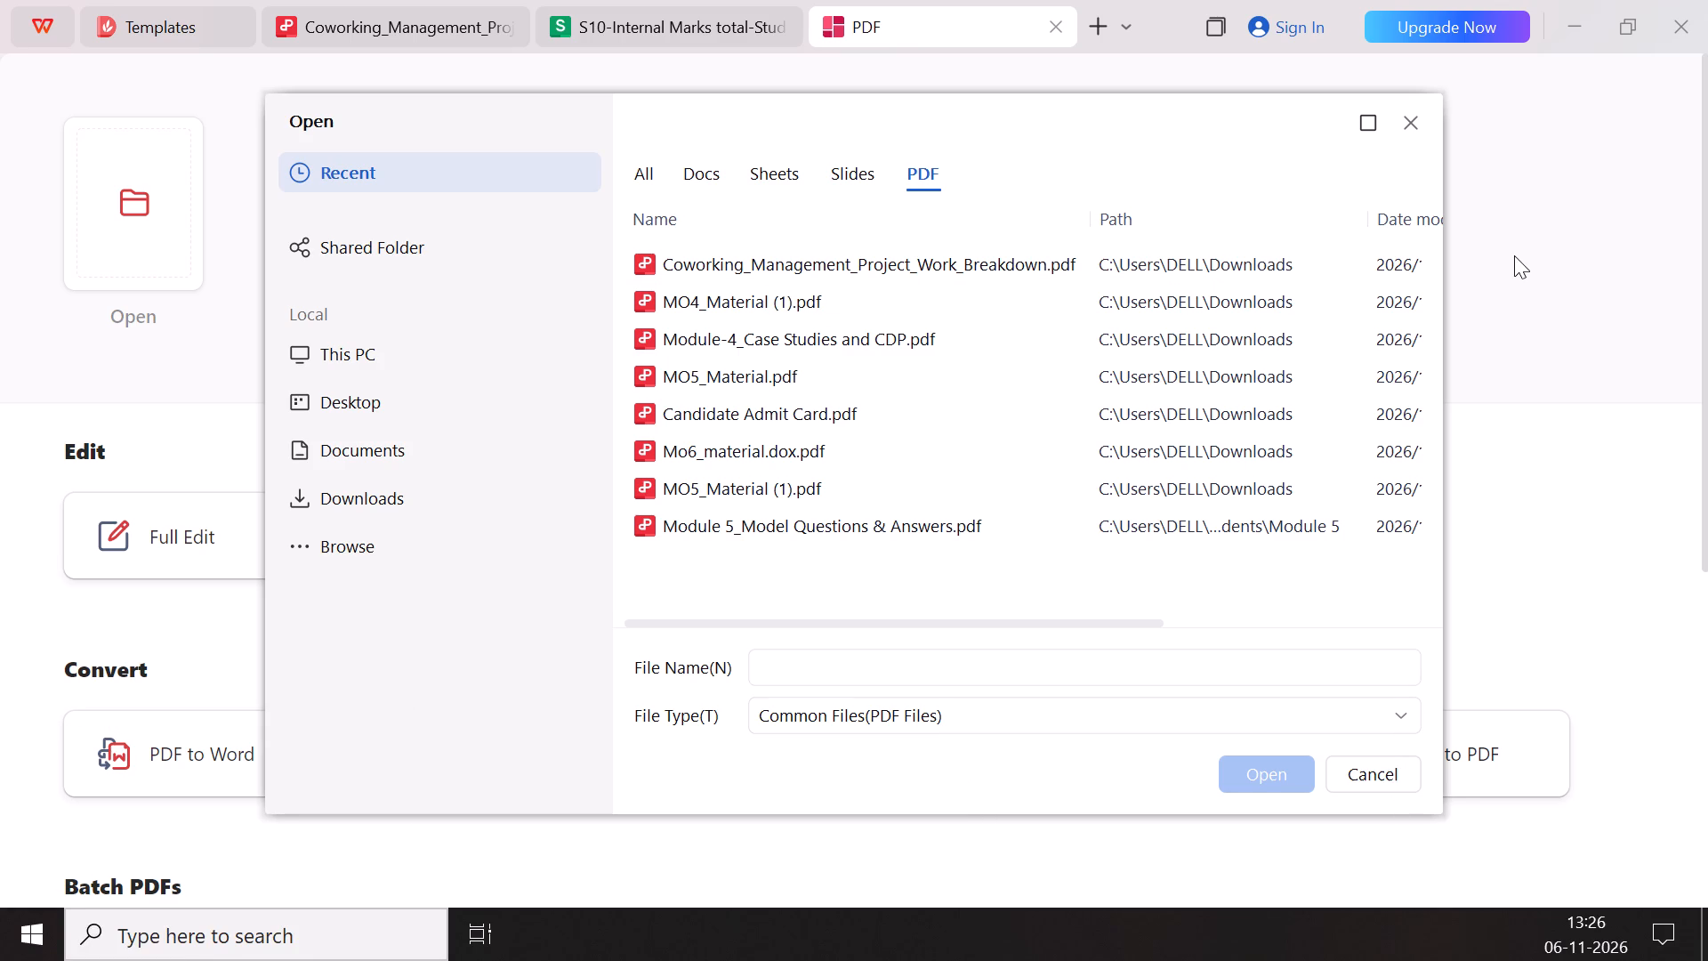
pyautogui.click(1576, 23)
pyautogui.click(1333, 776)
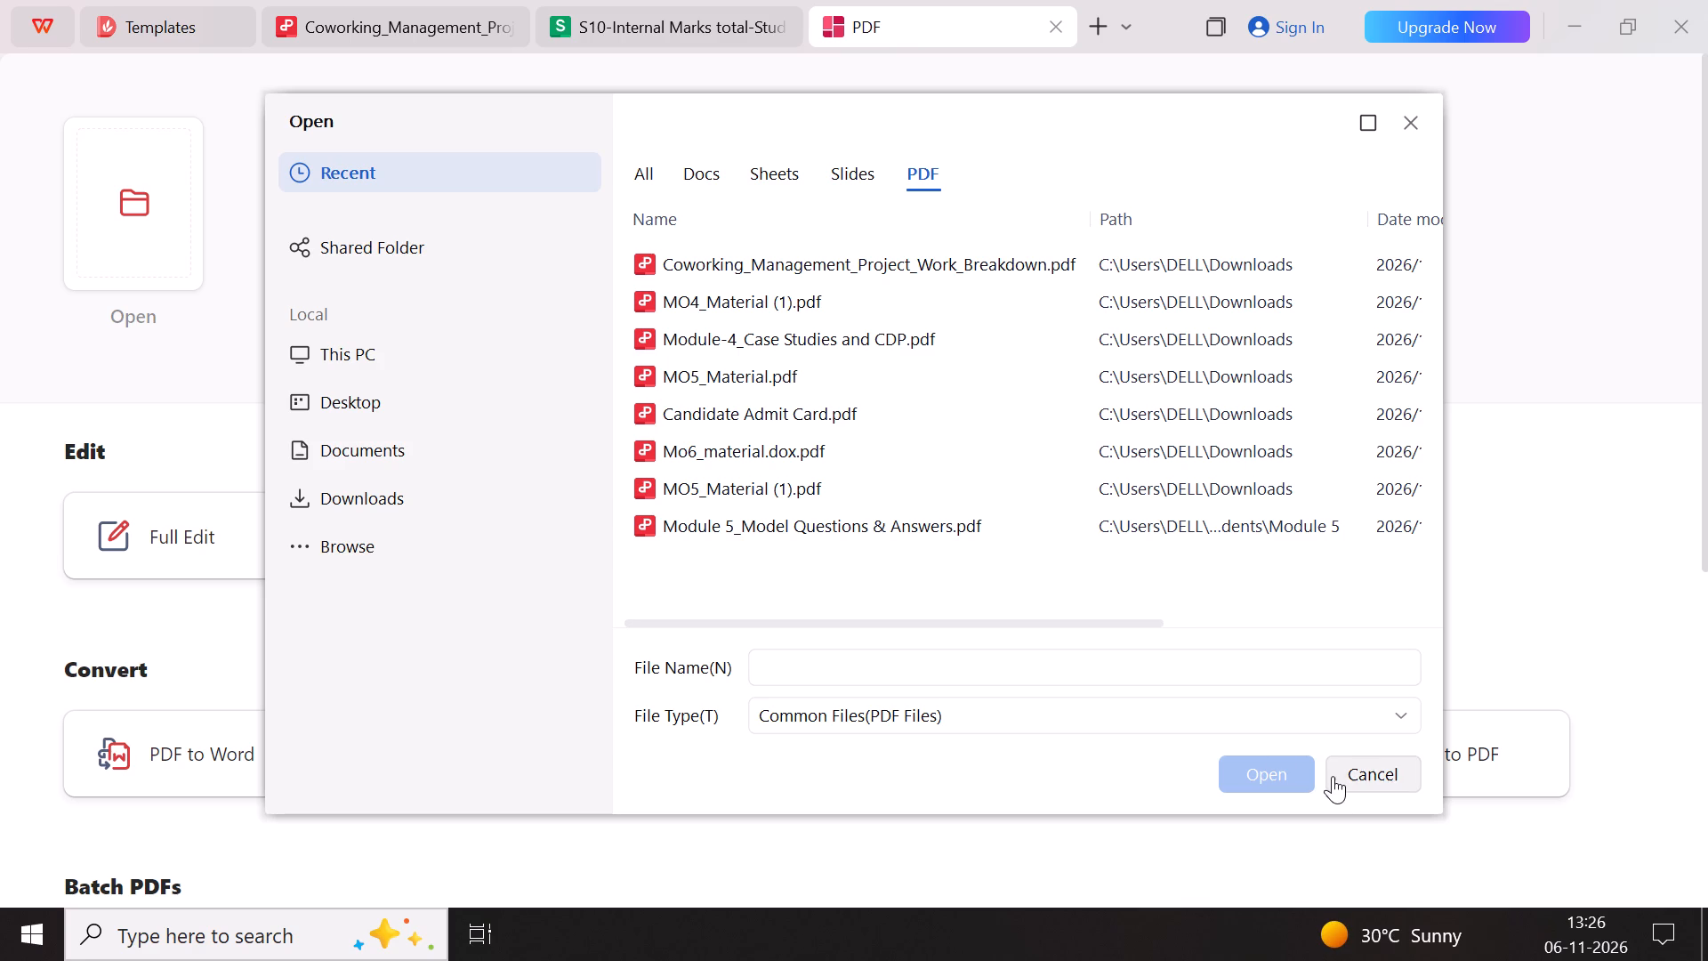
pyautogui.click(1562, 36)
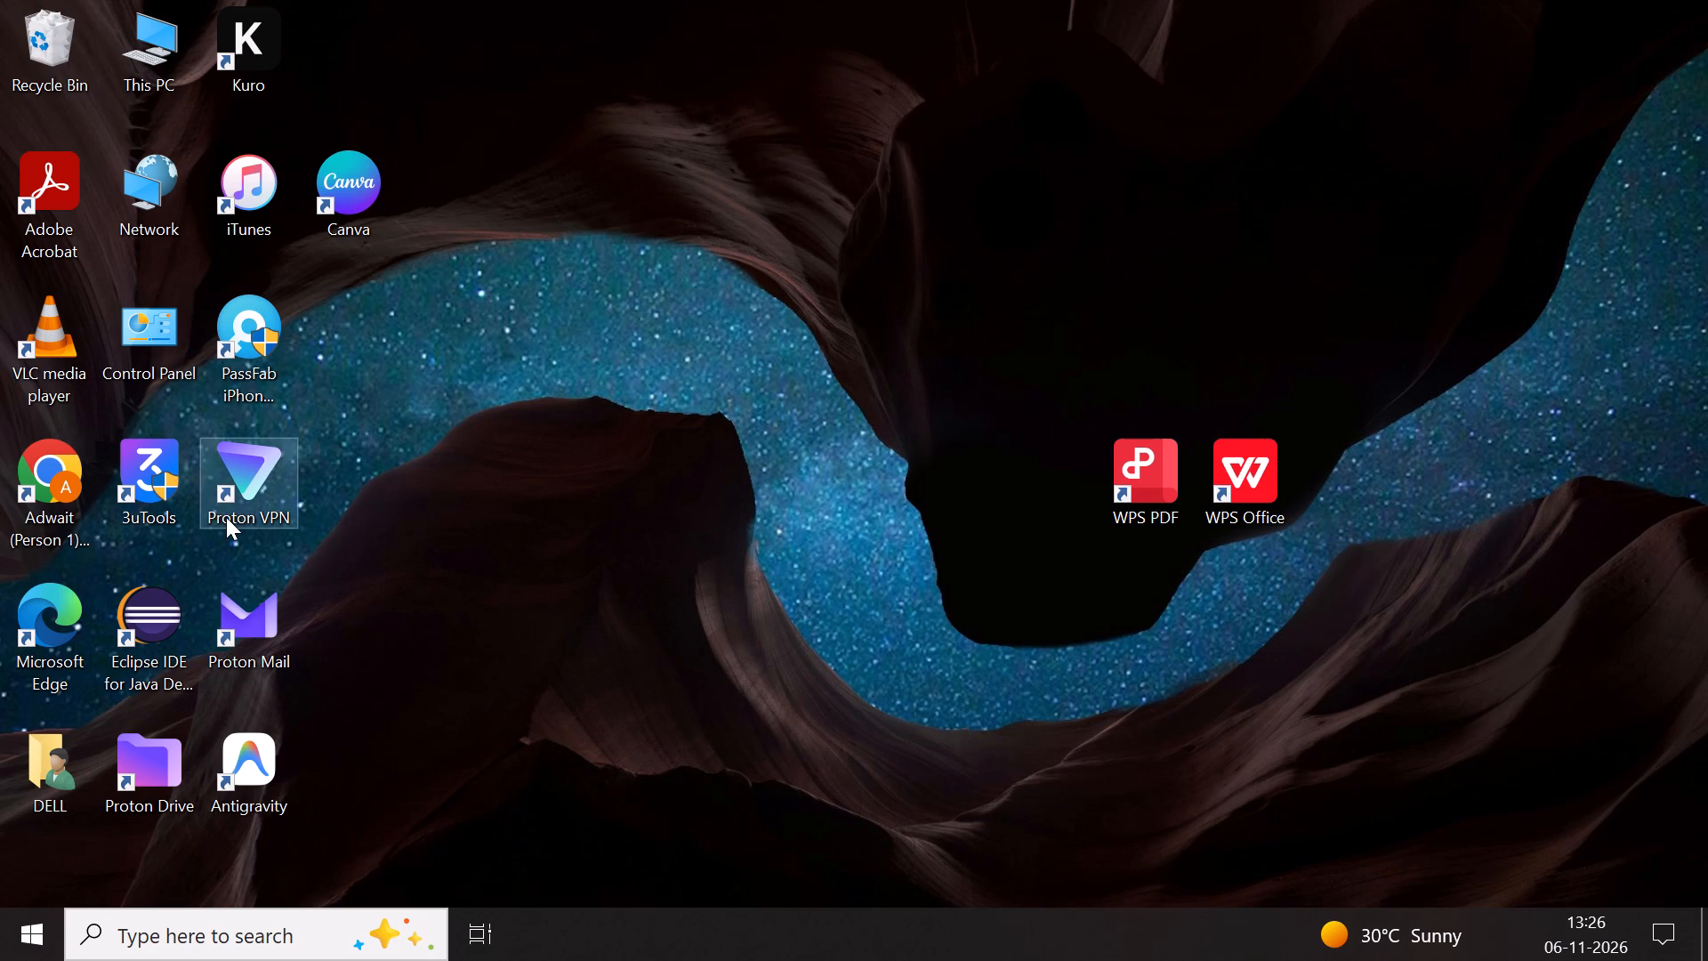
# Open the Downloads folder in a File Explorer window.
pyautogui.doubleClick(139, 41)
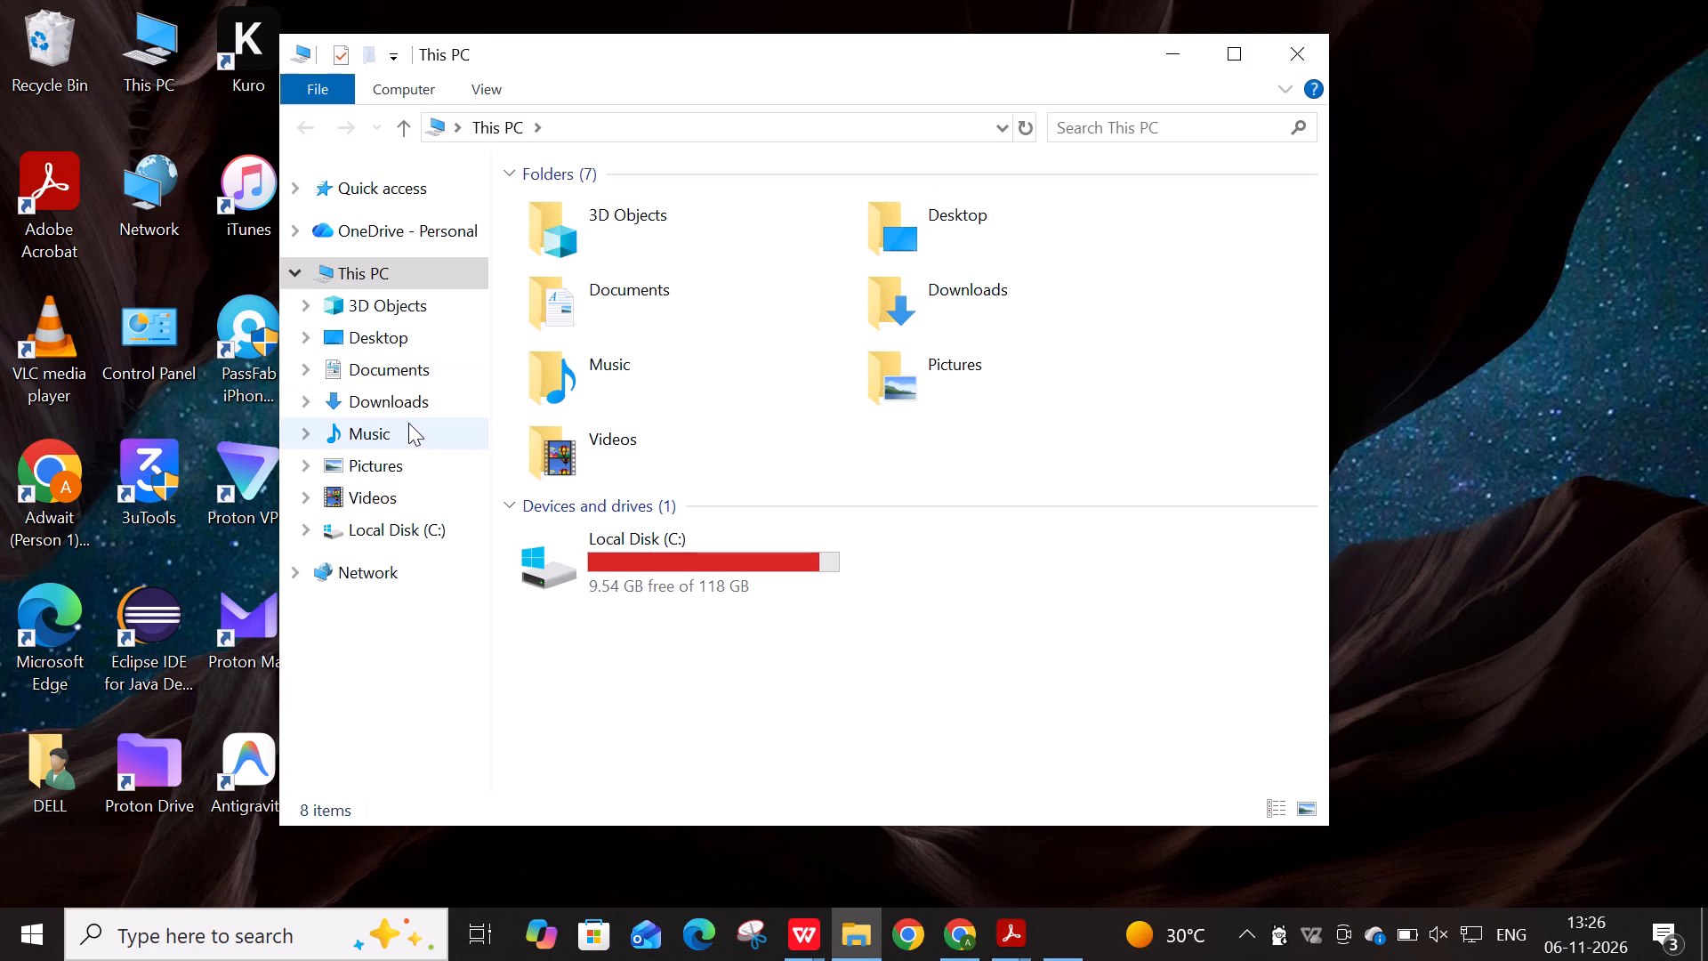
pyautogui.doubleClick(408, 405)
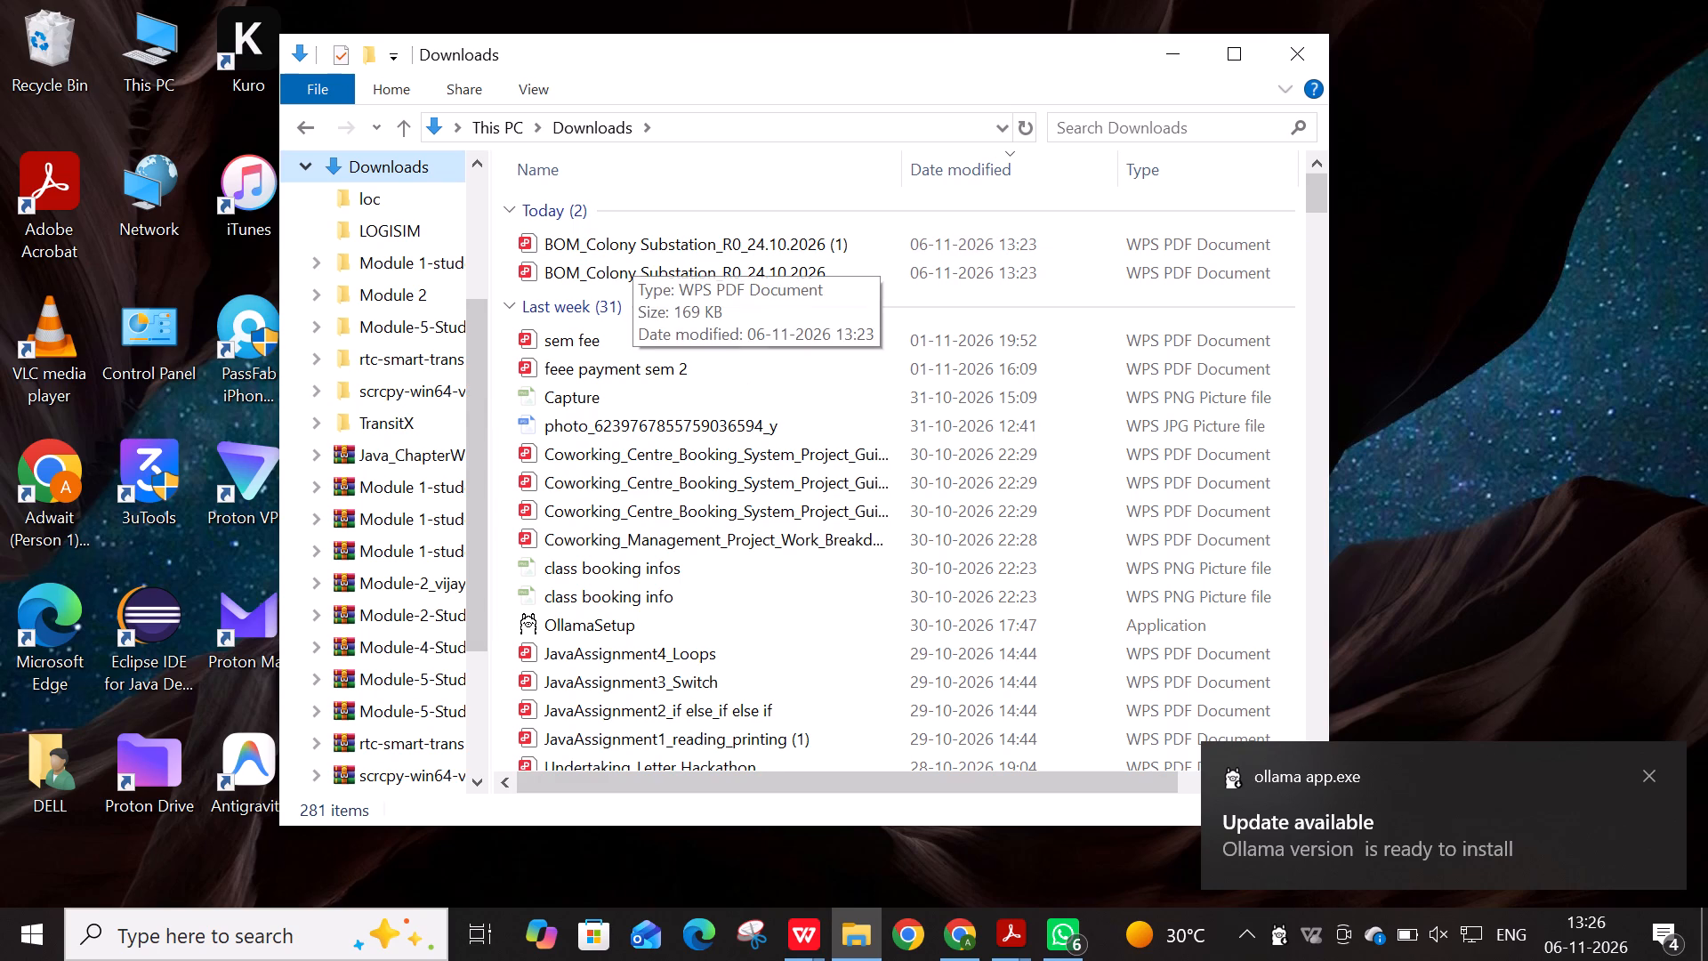
# Return to the WPS PDF page and open BOM_Colony Substation_R0_24.10.2026 (1).pdf from Downloads by searching for bom.
pyautogui.click(814, 953)
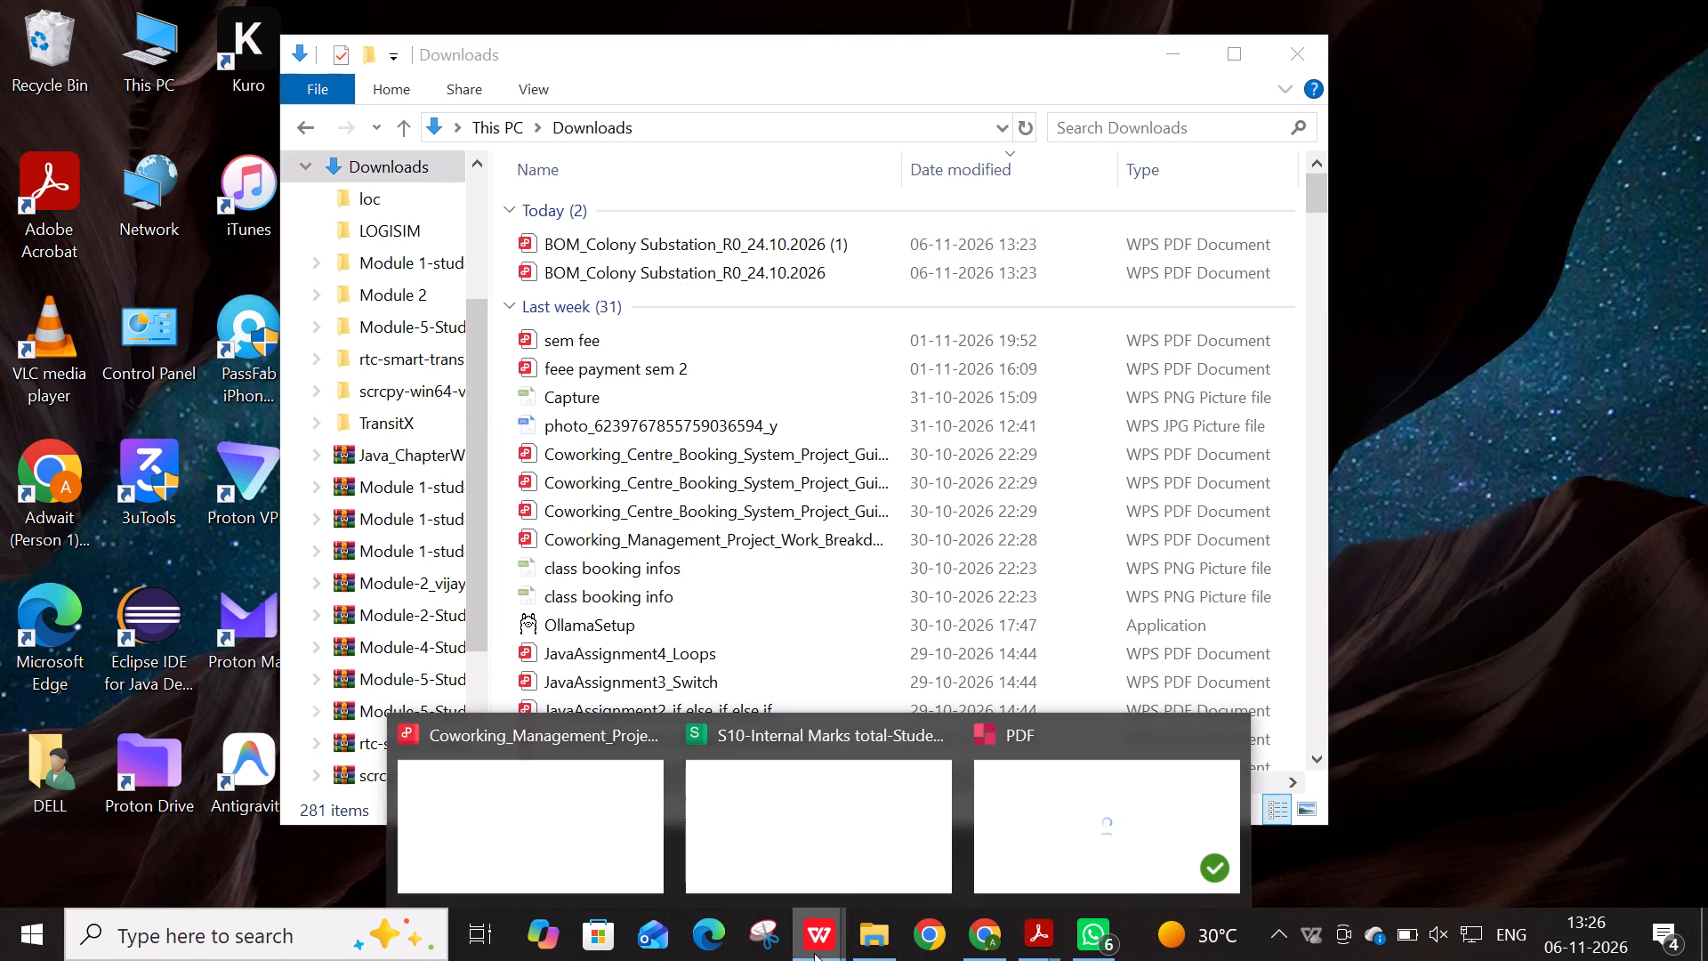
pyautogui.click(1180, 830)
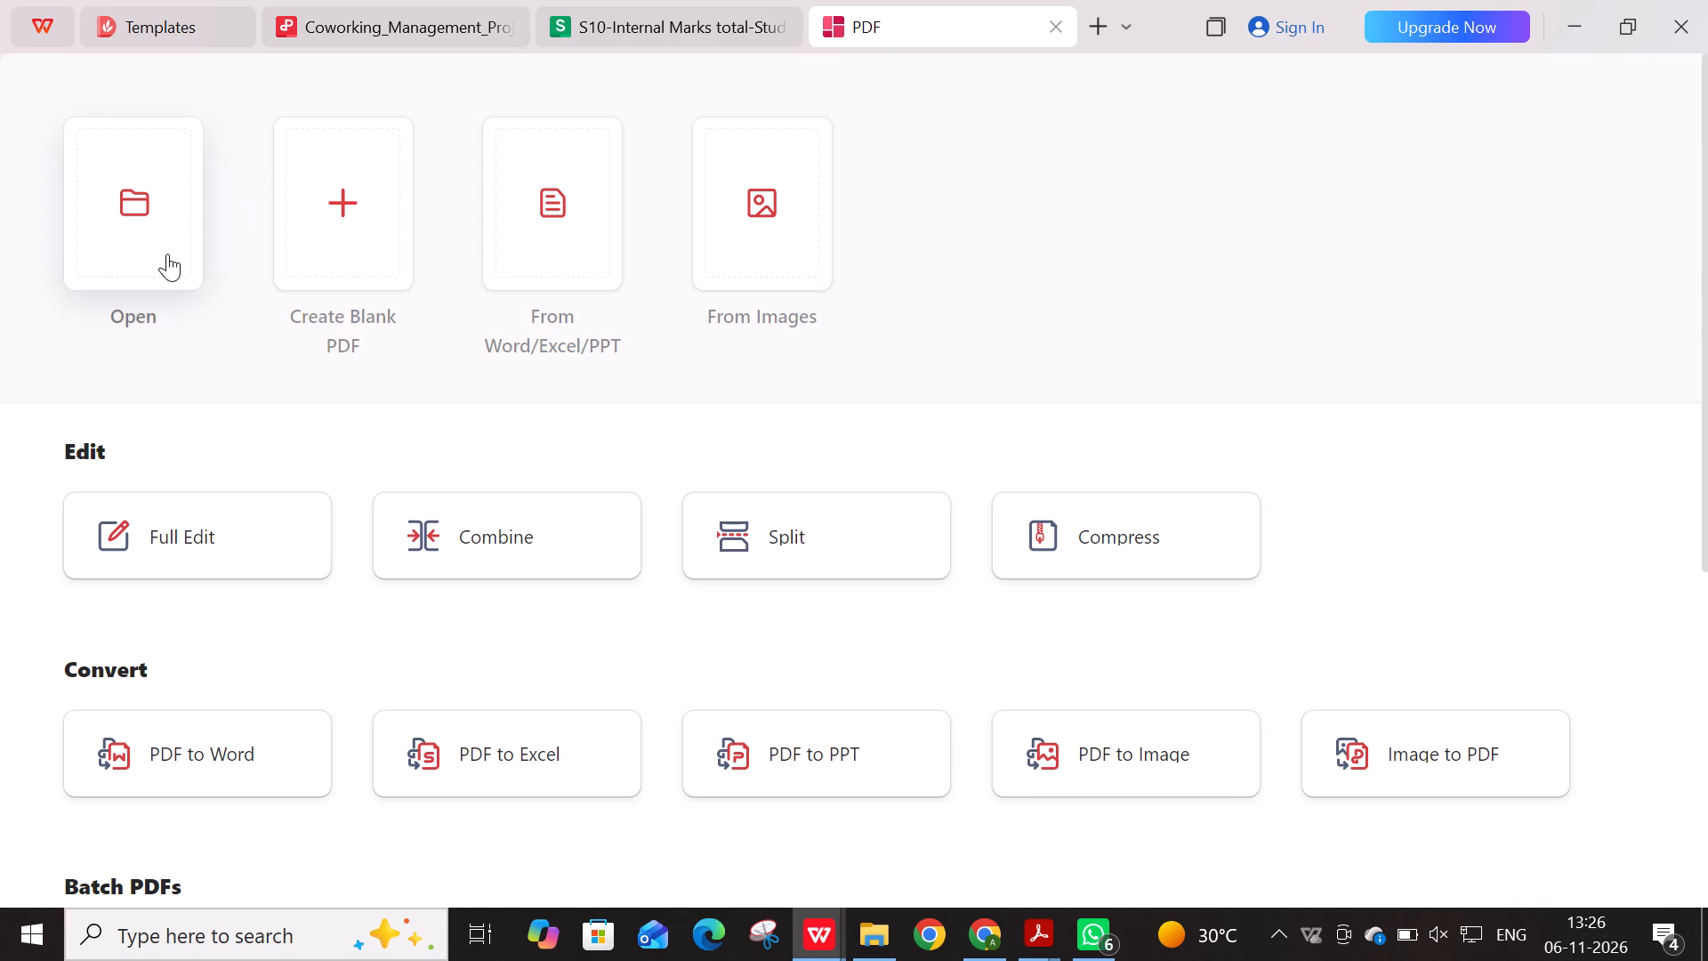
pyautogui.click(167, 254)
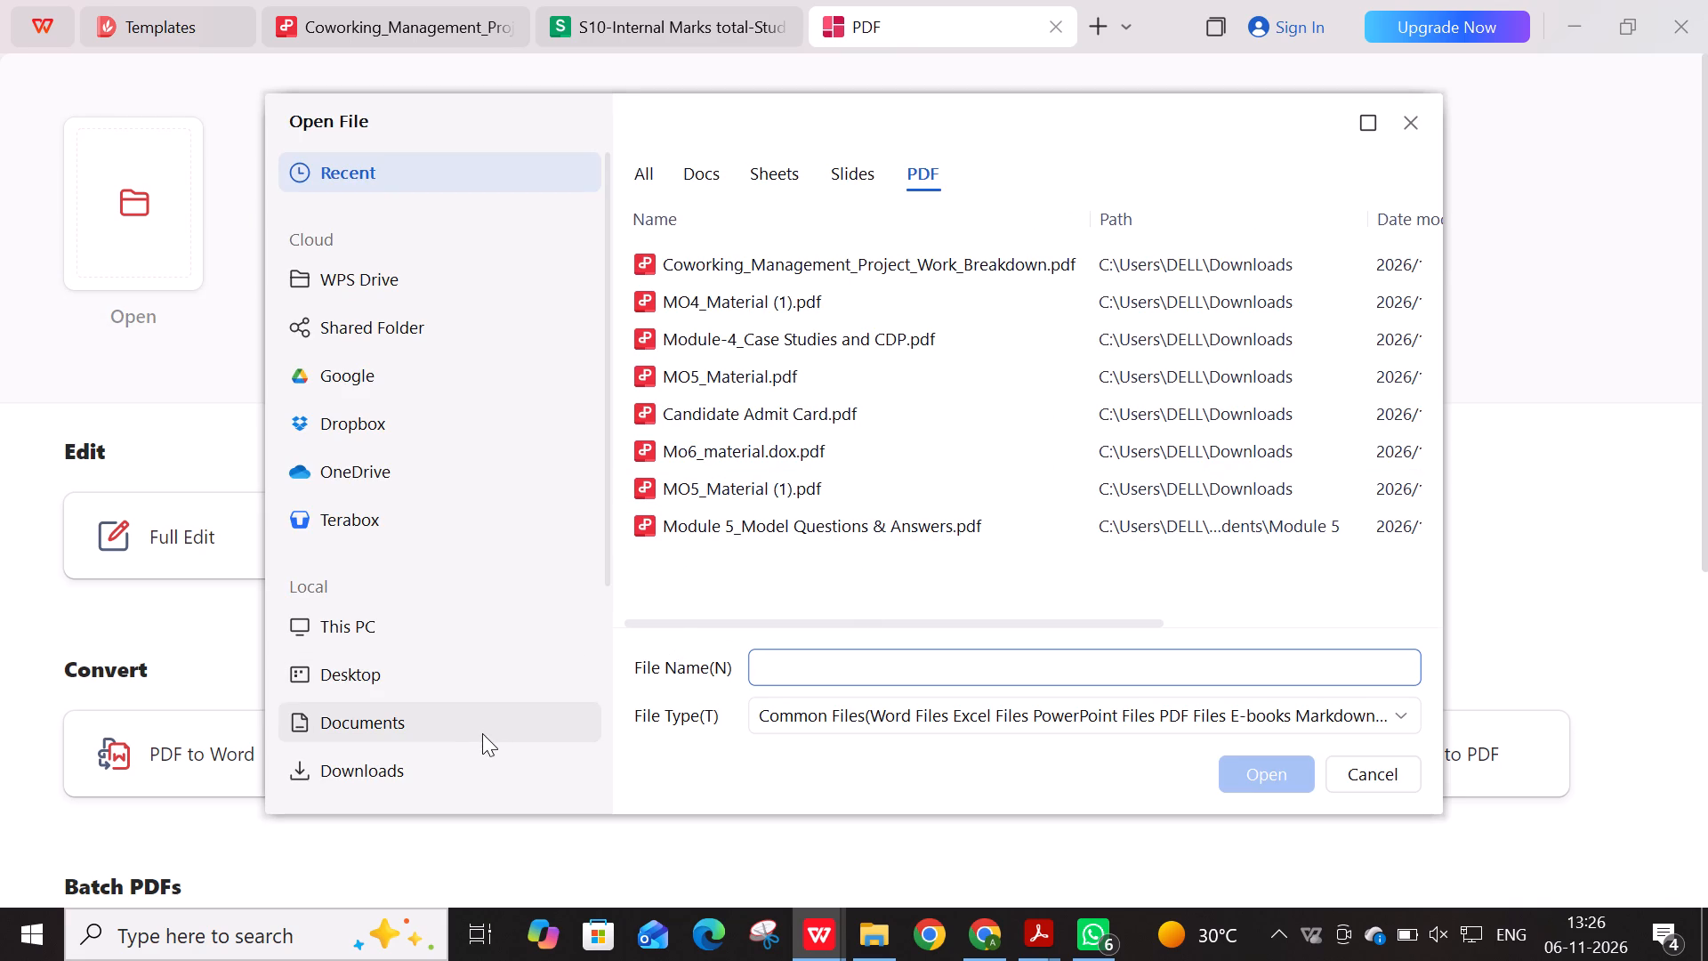
pyautogui.doubleClick(455, 765)
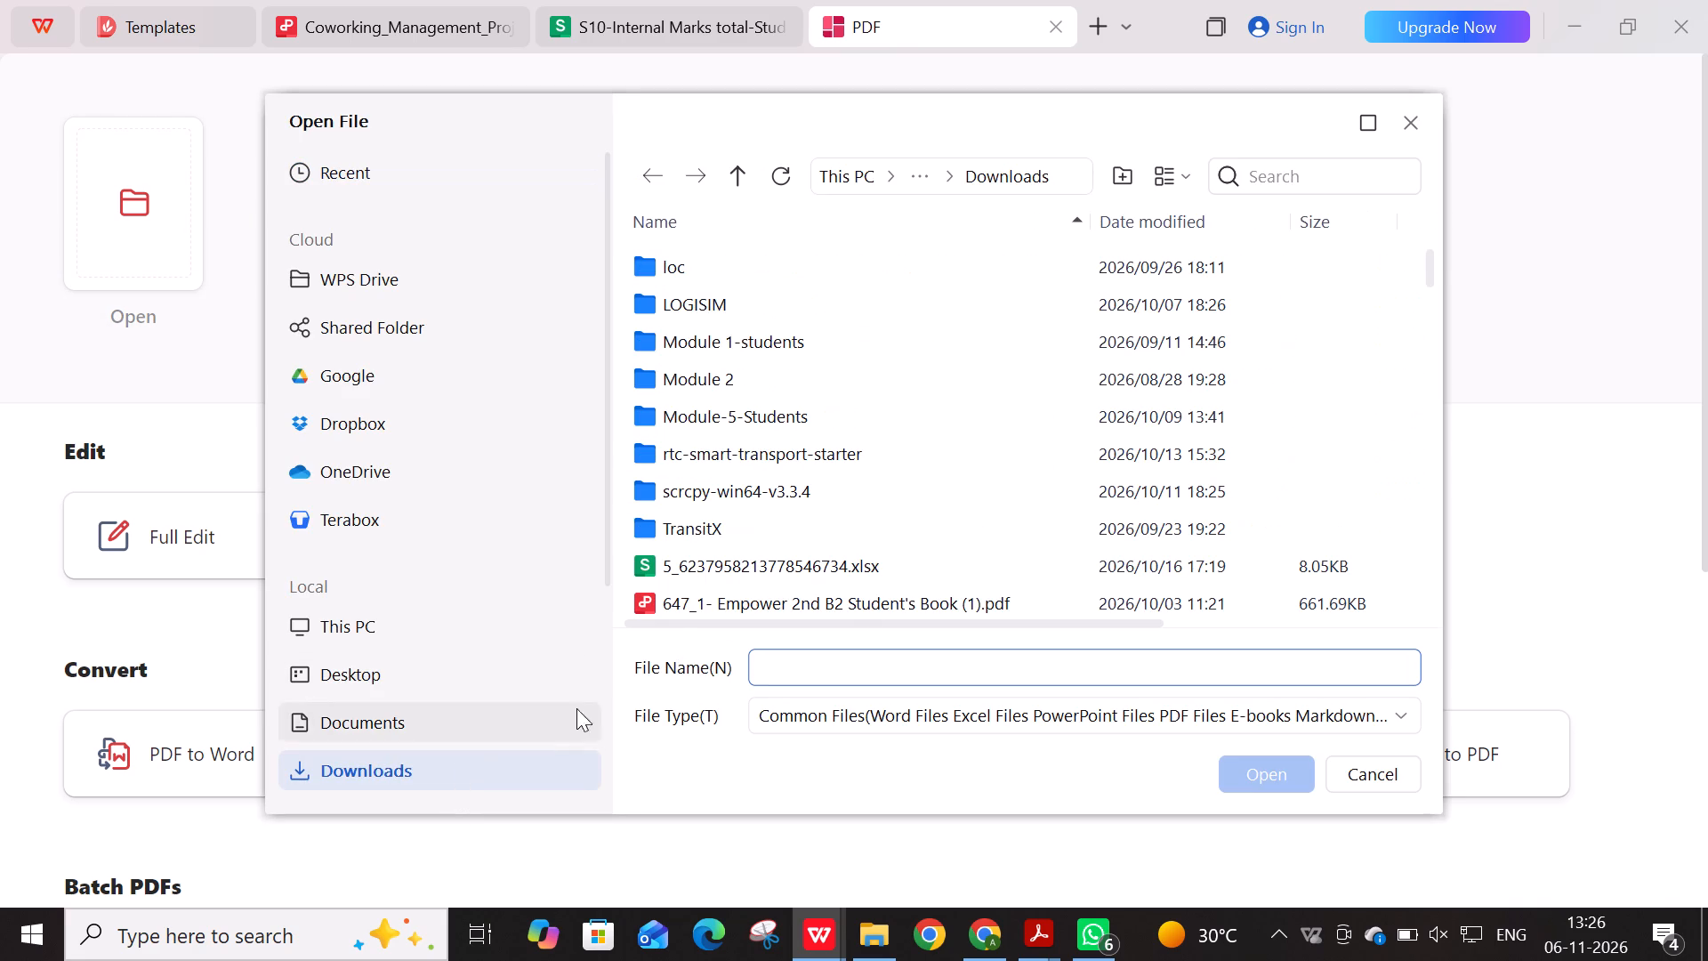
pyautogui.scroll(-2, 804, 468)
pyautogui.write('bom')
pyautogui.click(903, 706)
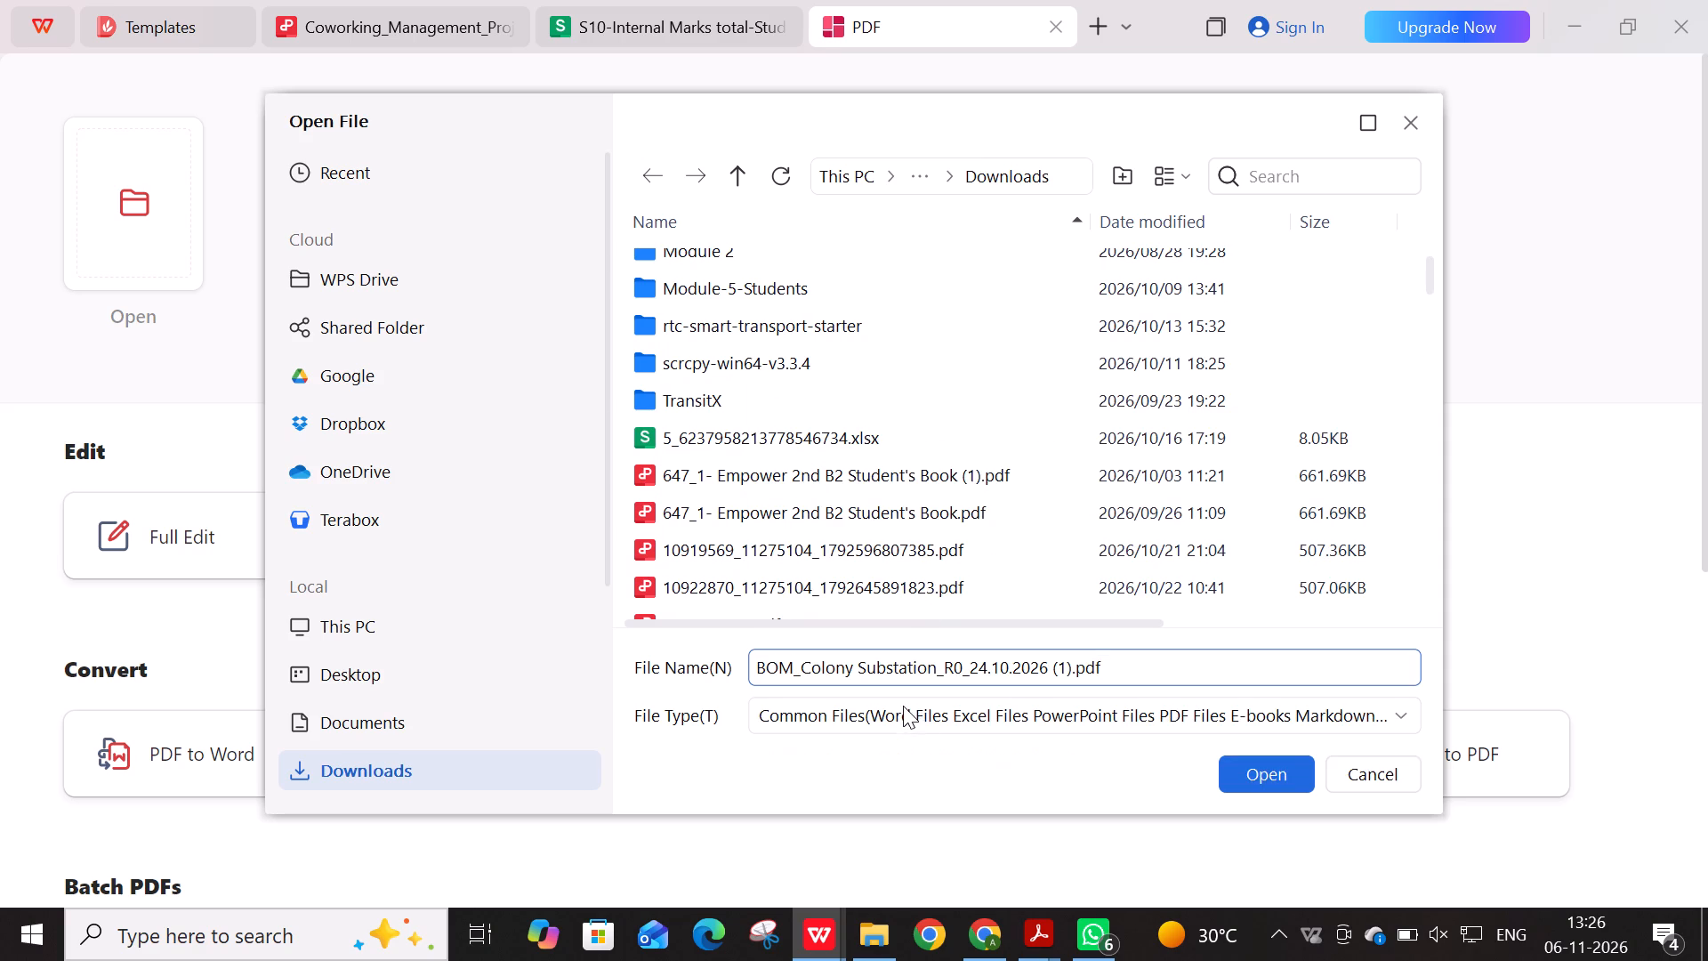
pyautogui.click(1284, 774)
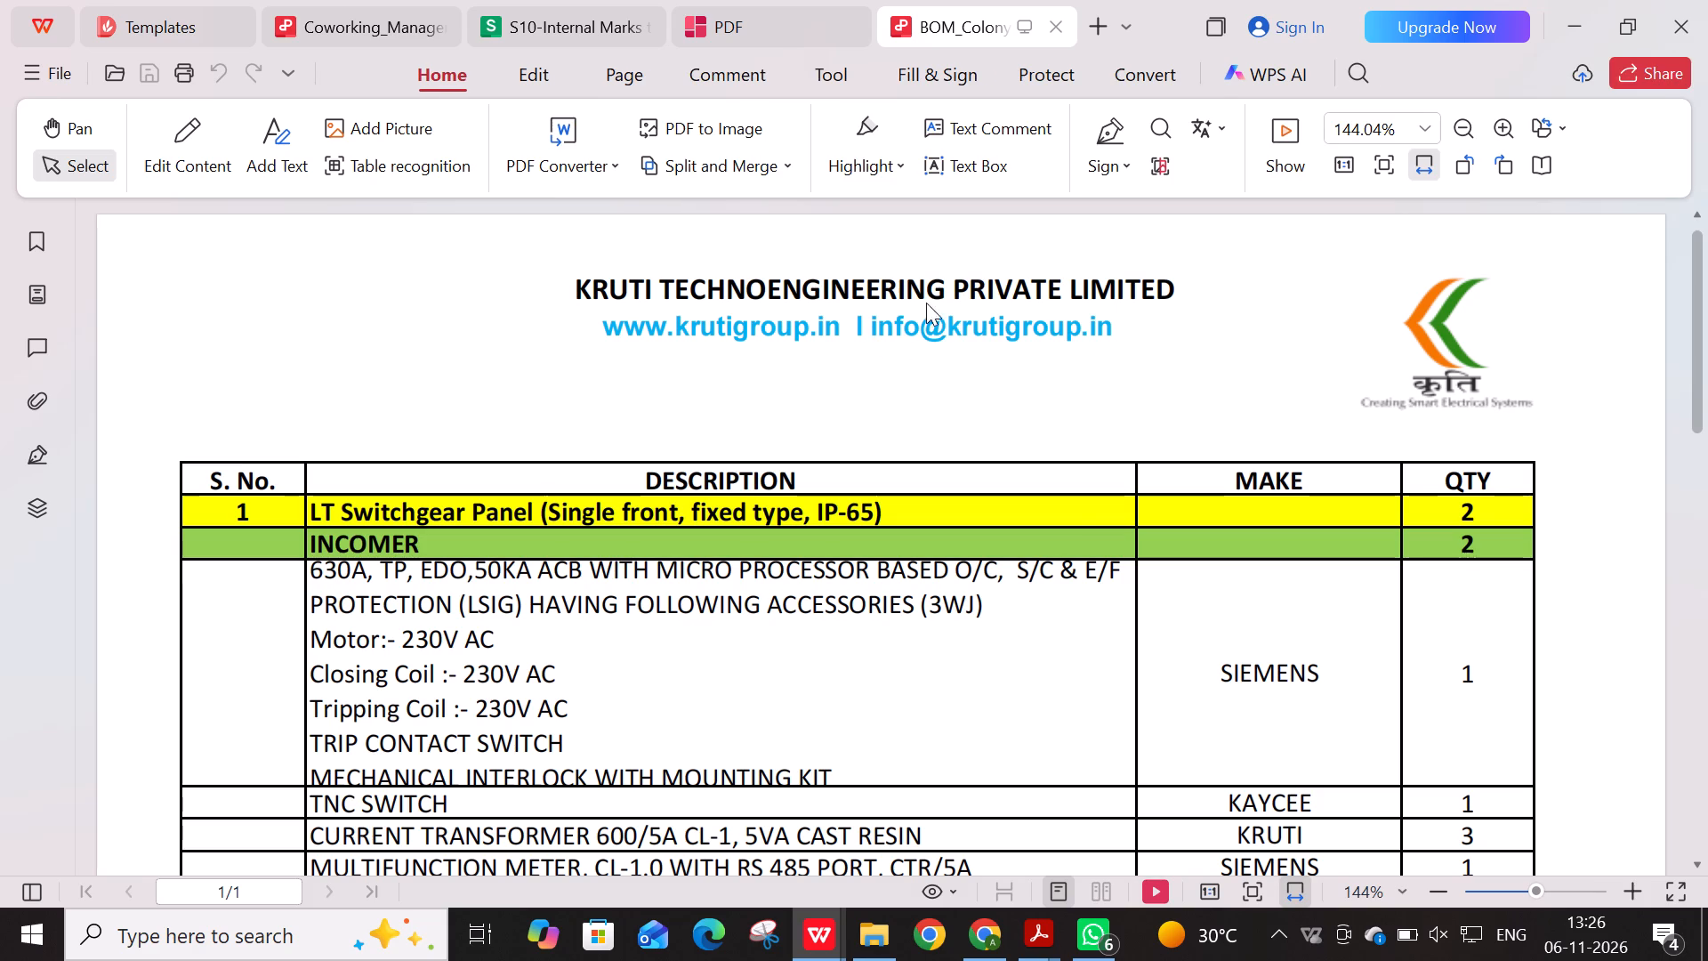
# Try to delete the website and e-mail line in the header, entering content editing and dismissing the app chooser.
pyautogui.moveTo(1127, 312); pyautogui.dragTo(1107, 325)
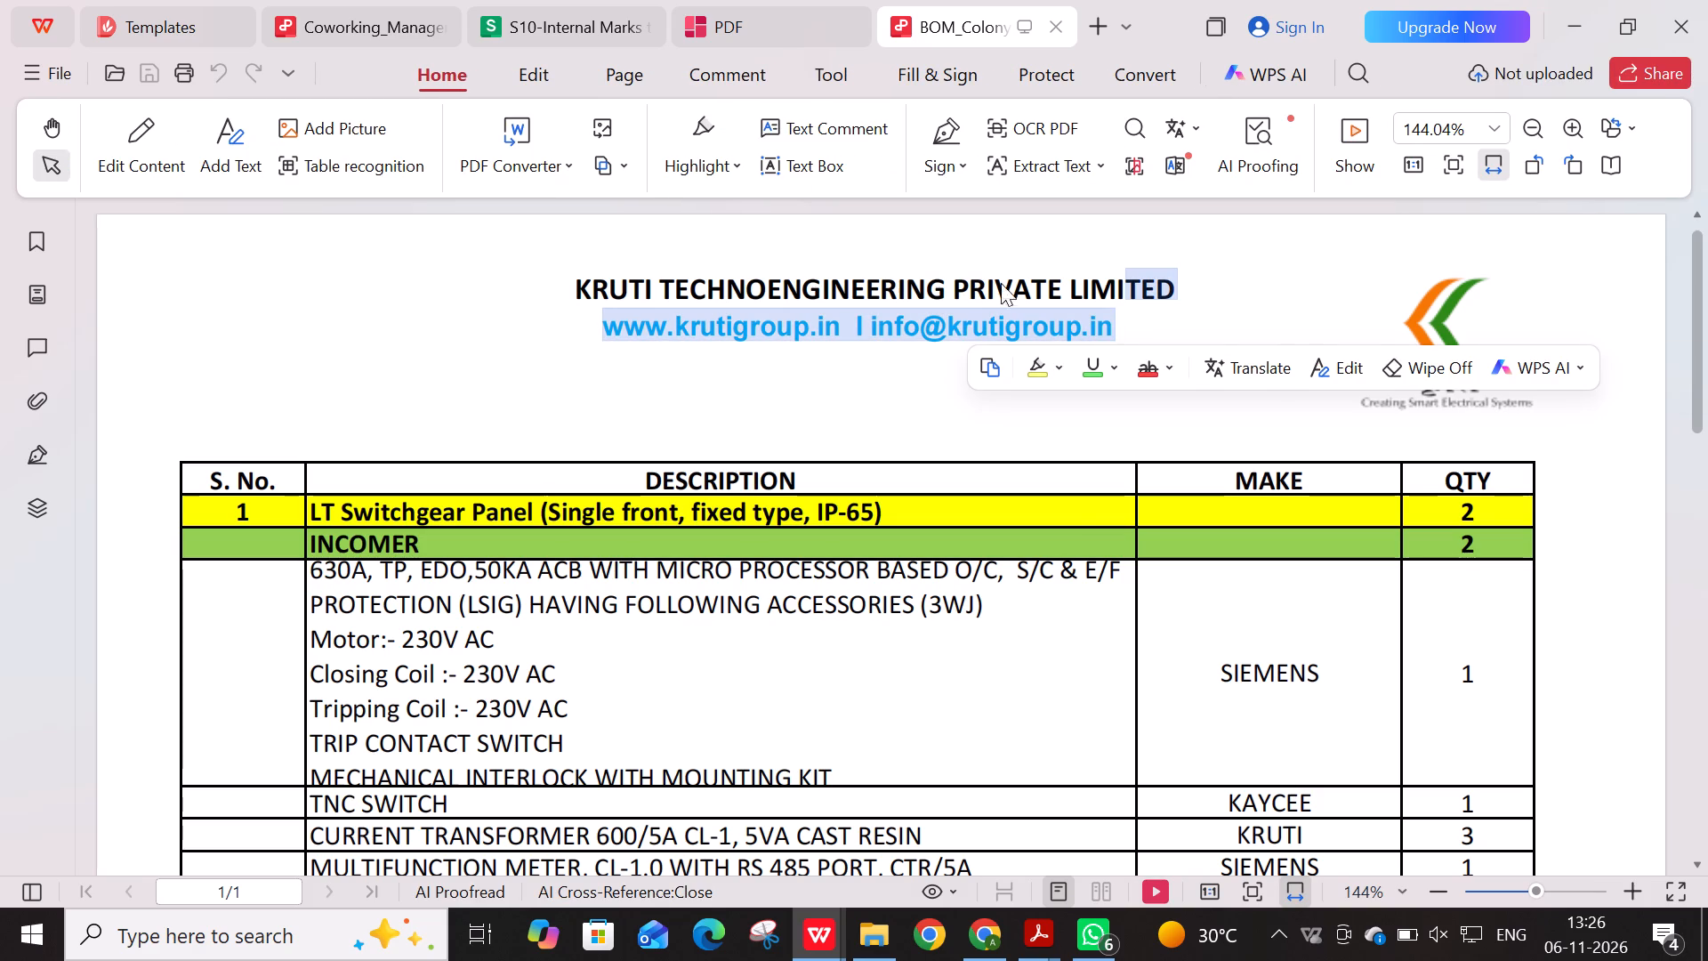
pyautogui.click(941, 320)
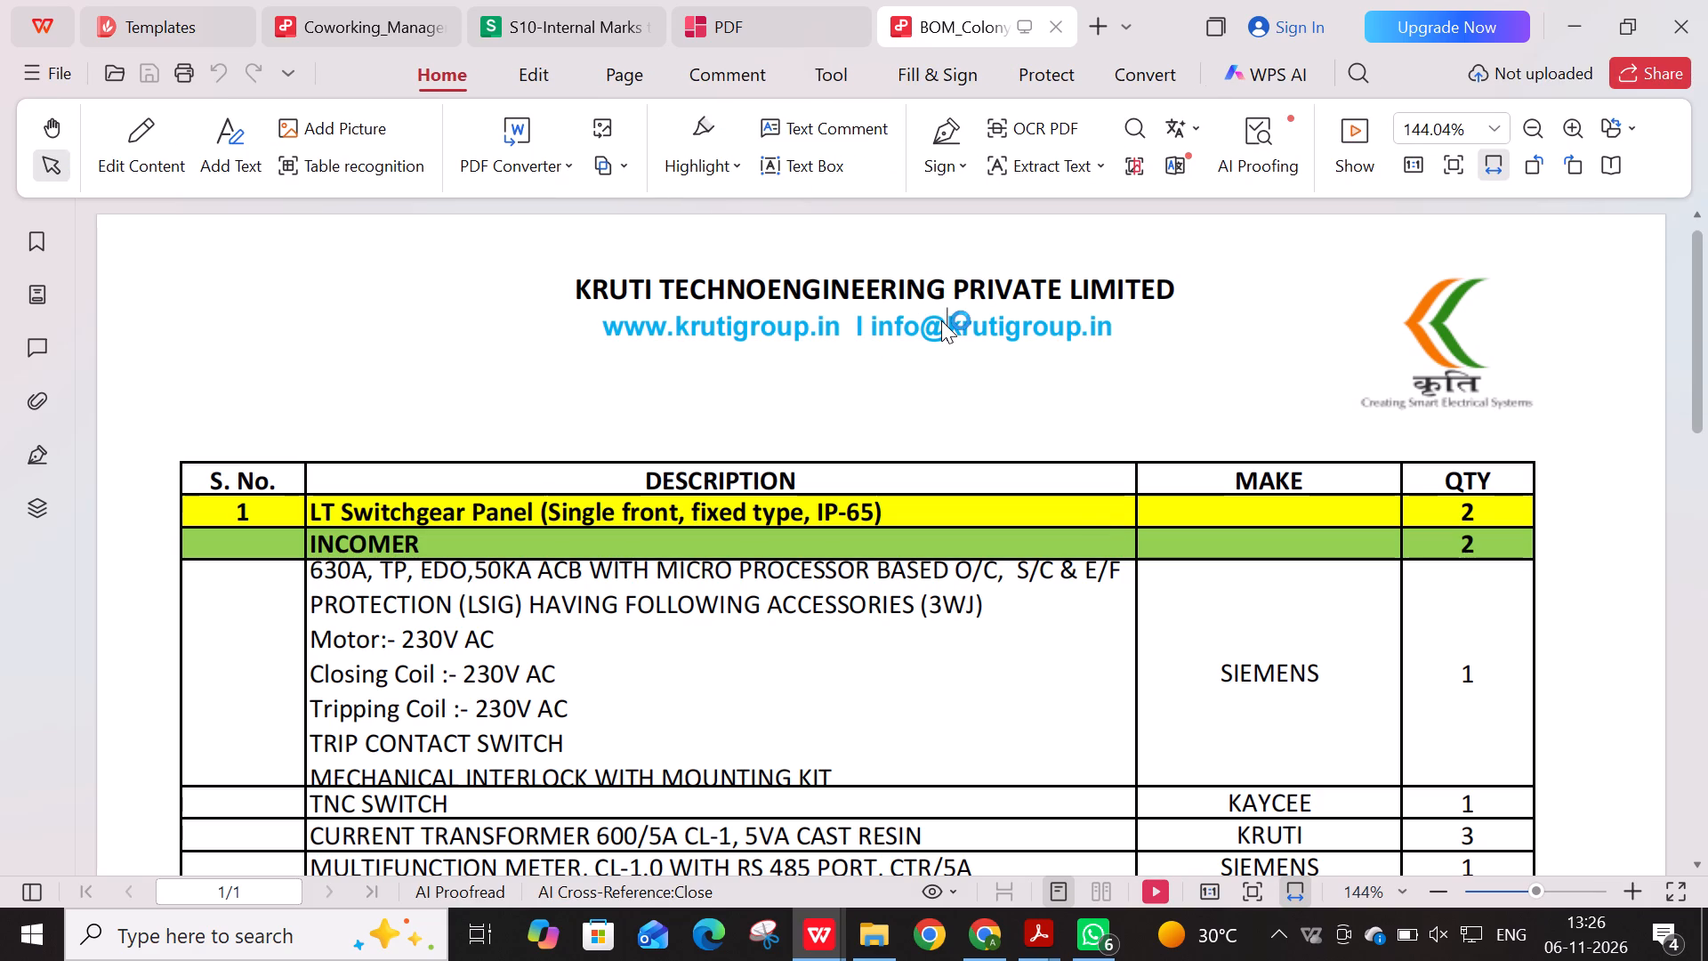
pyautogui.press('BackSpace')
pyautogui.press('BackSpace')
pyautogui.press('BackSpace')
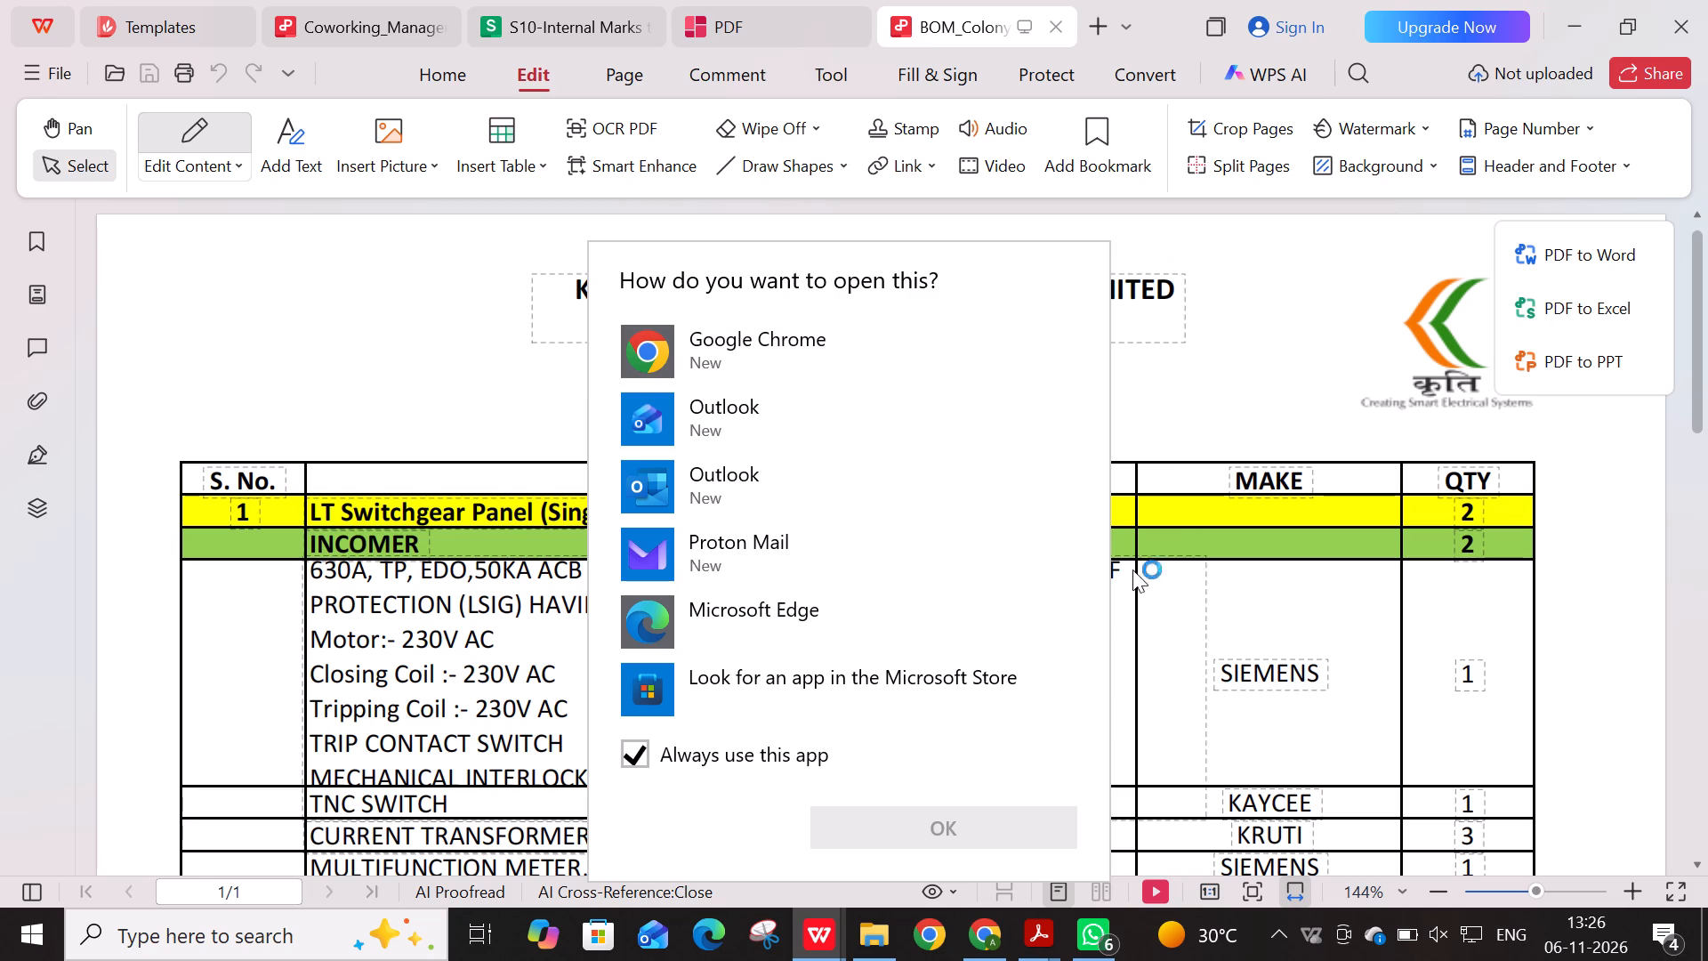
pyautogui.click(1234, 402)
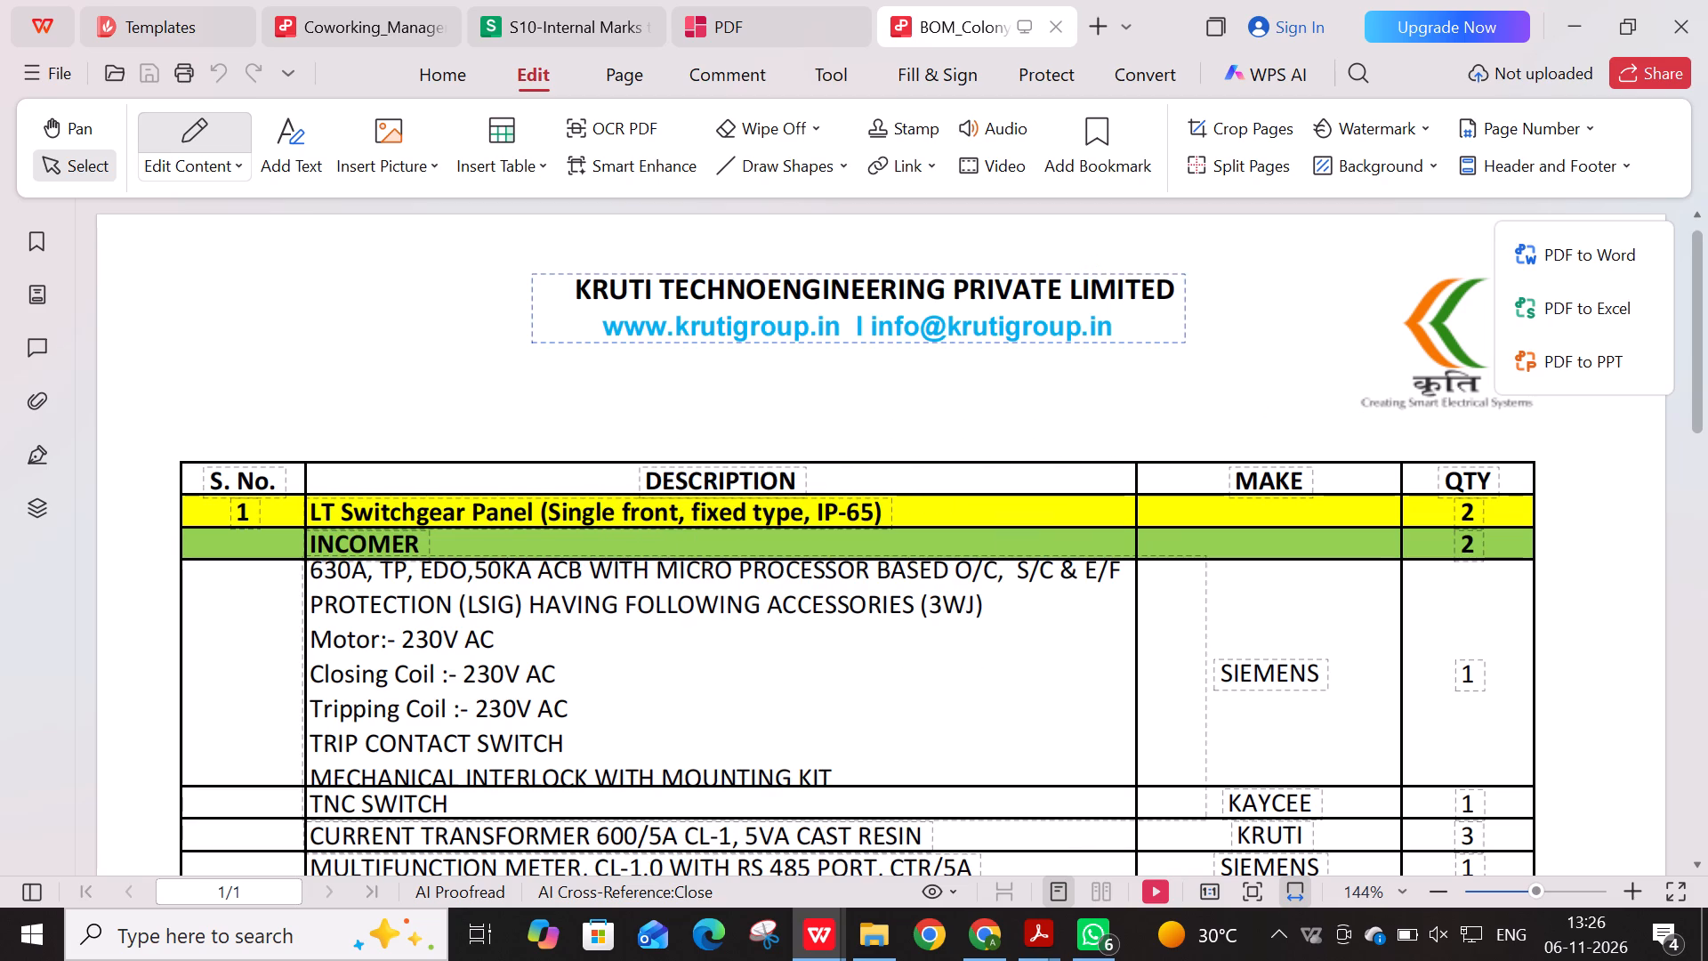
# Delete the whole header text block, covering the website and e-mail line and KRUTI TECHNOENGINEERING PRIVATE LIMITED.
pyautogui.click(1111, 330)
pyautogui.press('BackSpace')
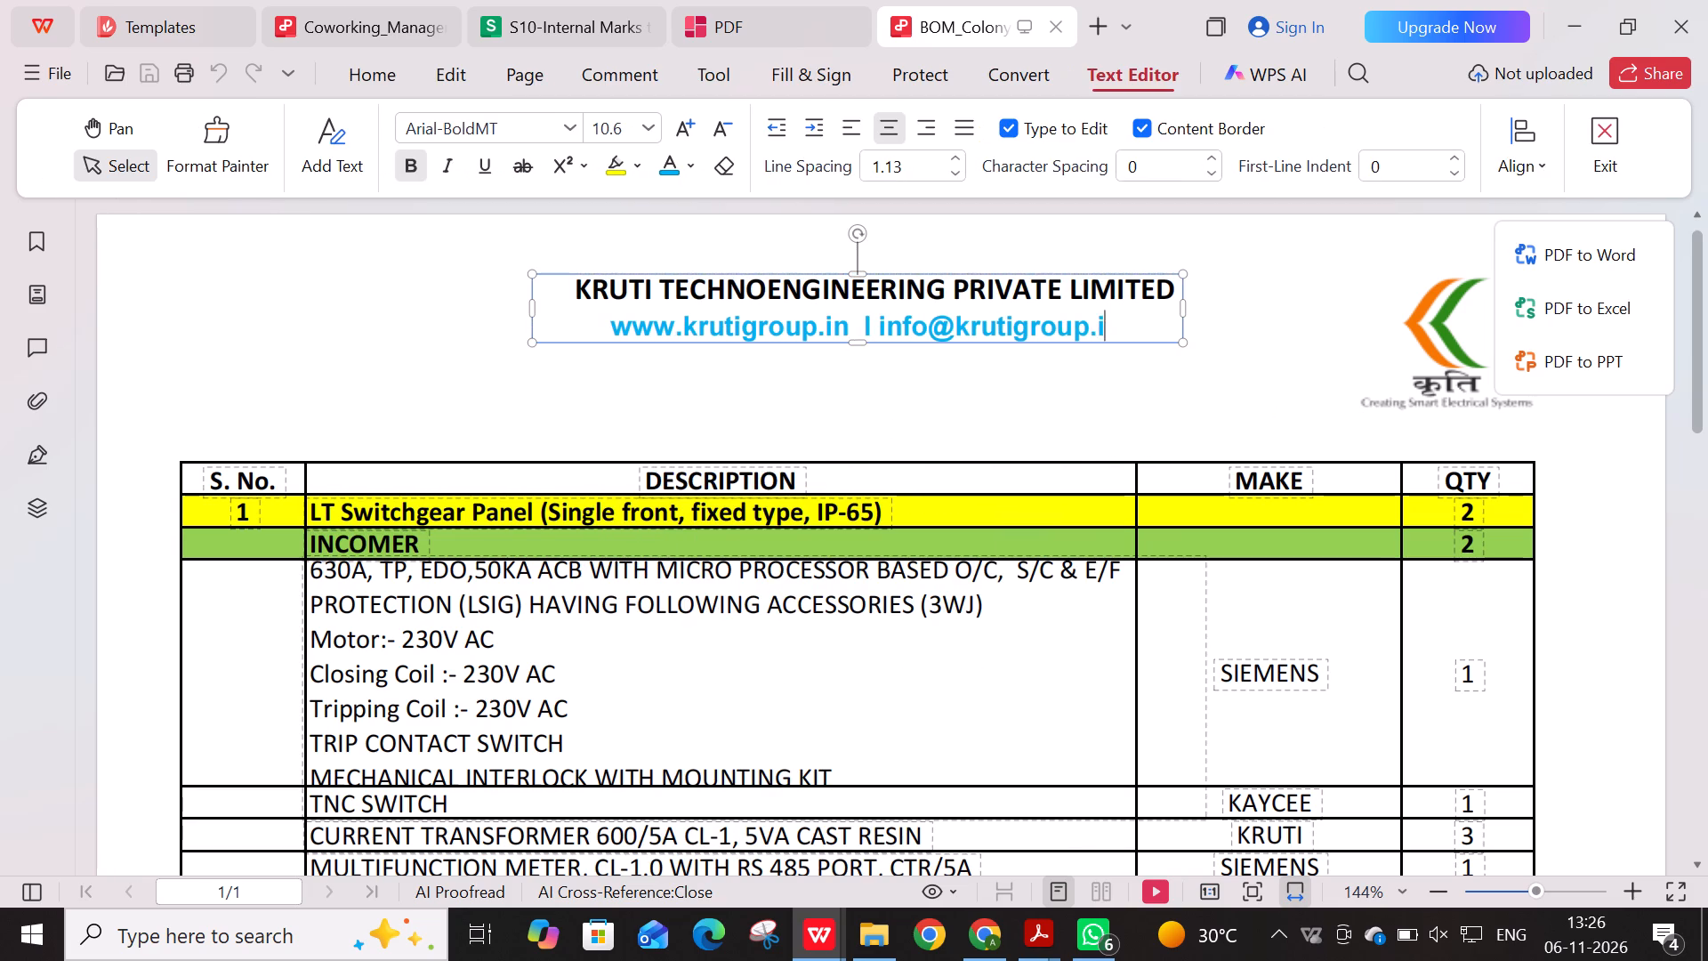
pyautogui.press('BackSpace')
pyautogui.press('BackSpace')
pyautogui.press('BackSpace')
pyautogui.press('BackSpace')
pyautogui.press('BackSpace')
pyautogui.press('BackSpace')
pyautogui.press('BackSpace')
pyautogui.press('BackSpace')
pyautogui.press('BackSpace')
pyautogui.press('BackSpace')
pyautogui.press('BackSpace')
pyautogui.press('BackSpace')
pyautogui.press('BackSpace')
pyautogui.press('BackSpace')
pyautogui.press('BackSpace')
pyautogui.press('BackSpace')
pyautogui.press('BackSpace')
pyautogui.press('BackSpace')
pyautogui.press('BackSpace')
pyautogui.press('BackSpace')
pyautogui.press('BackSpace')
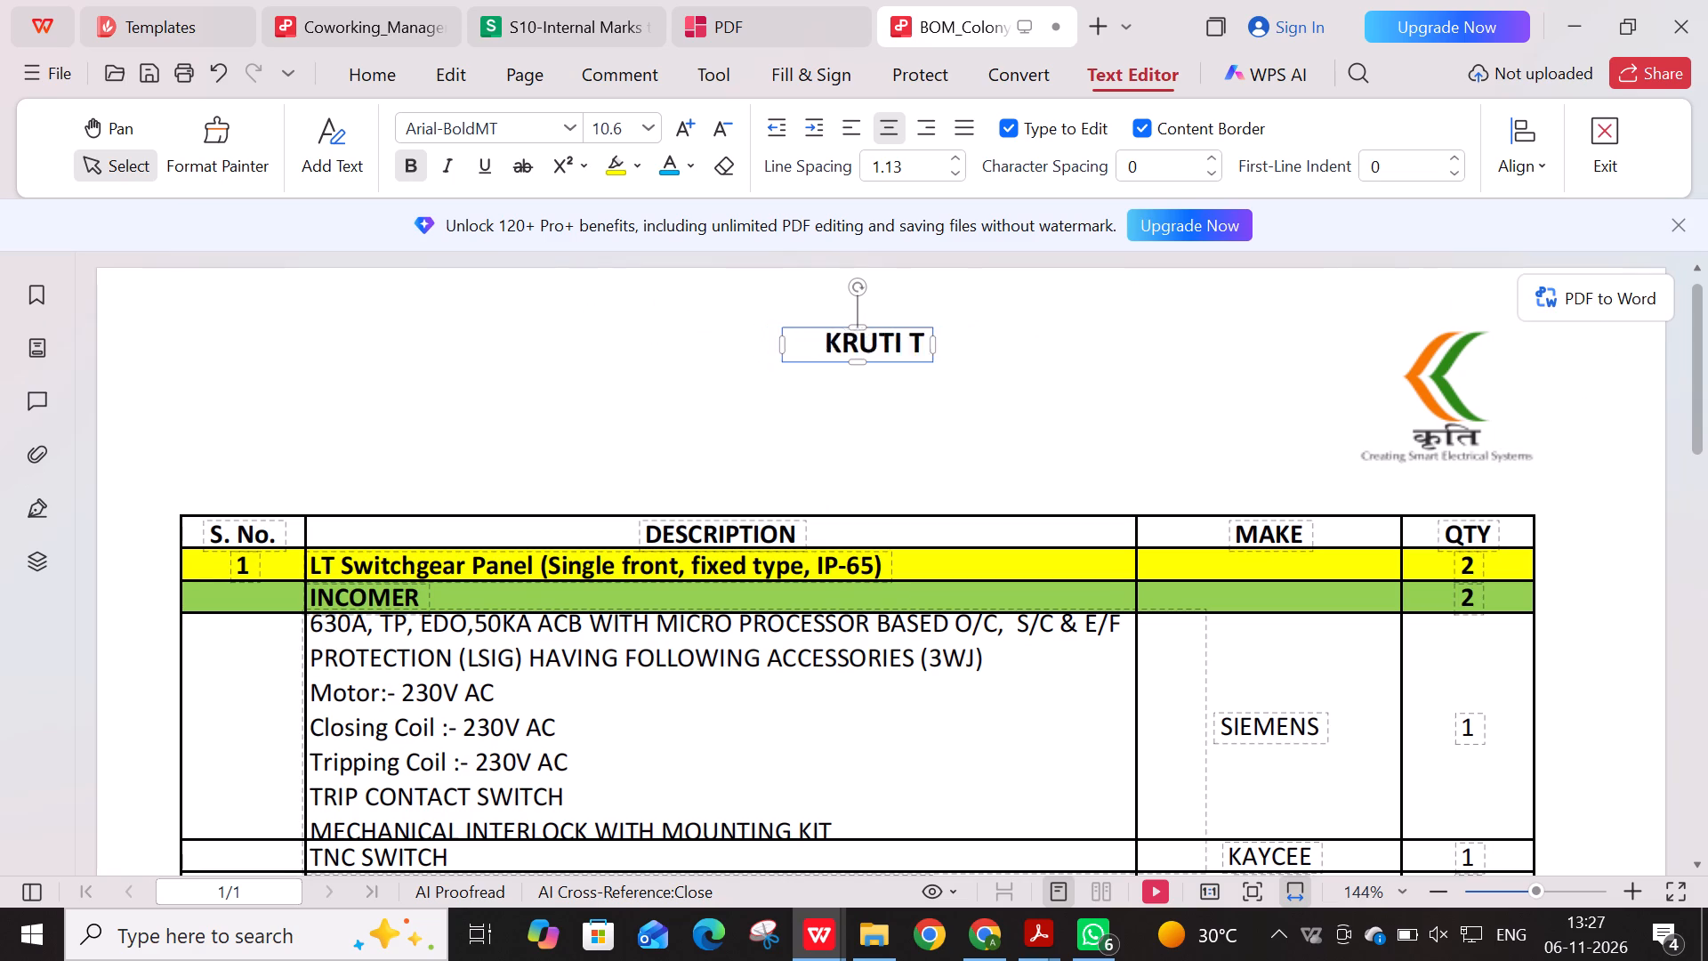
# Delete the number 630 at the start of the 630A ACB description under INCOMER.
pyautogui.click(350, 627)
pyautogui.press('BackSpace')
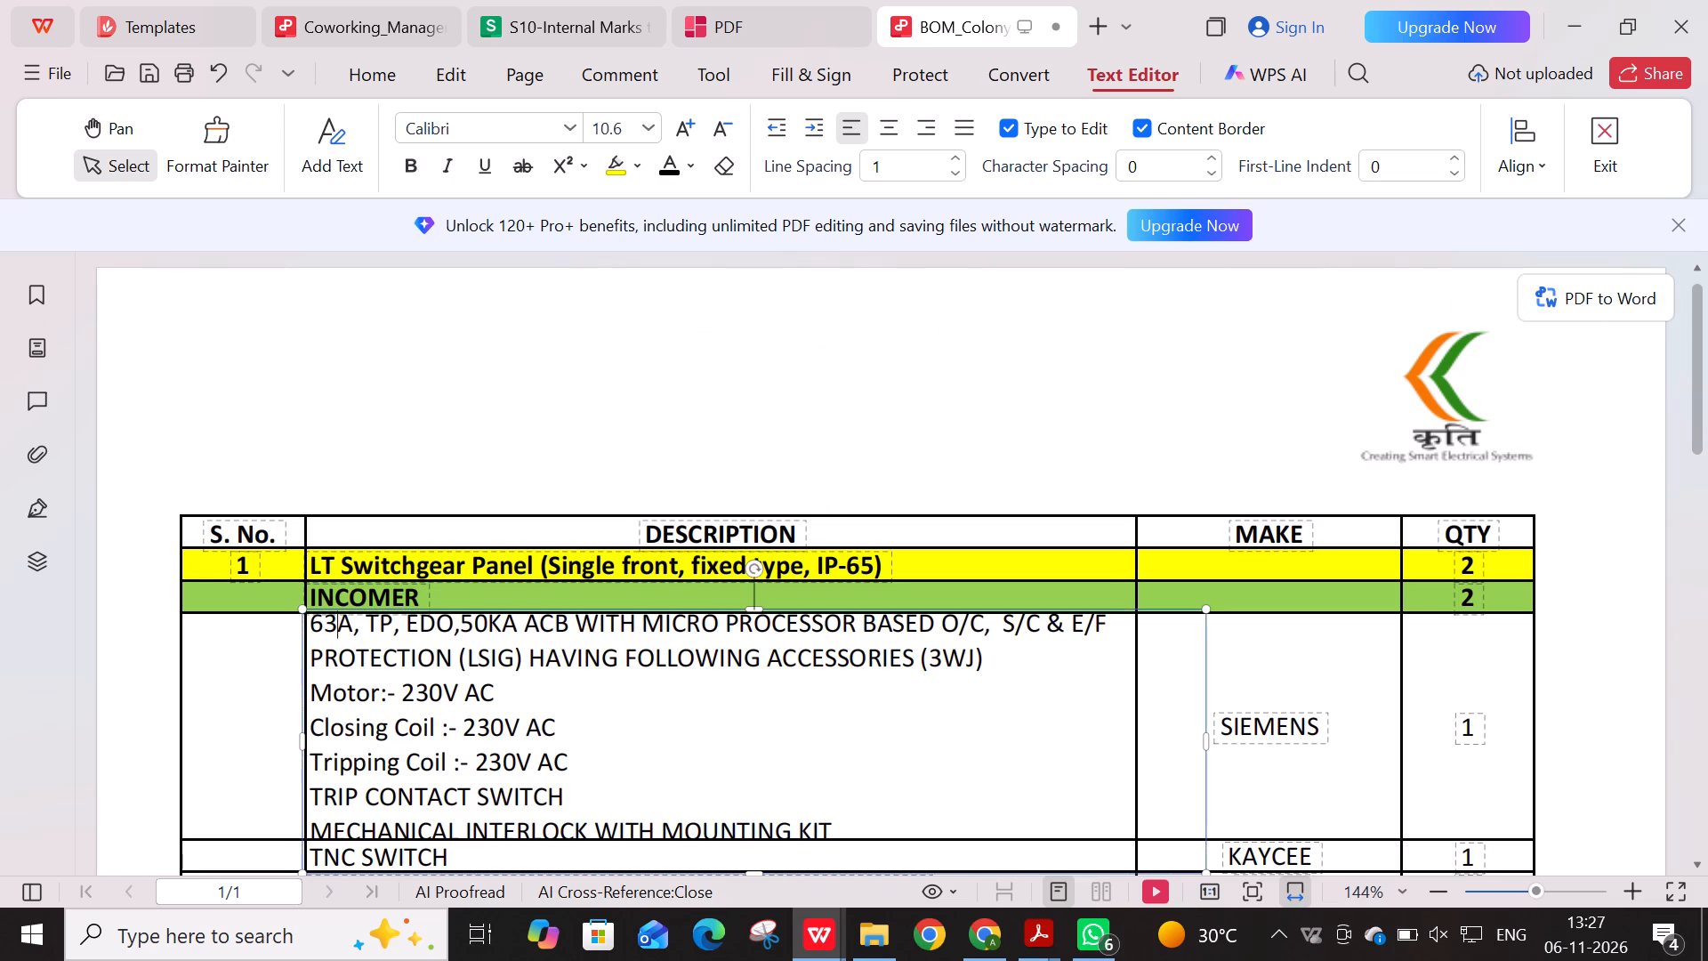
pyautogui.press('BackSpace')
pyautogui.press('BackSpace')
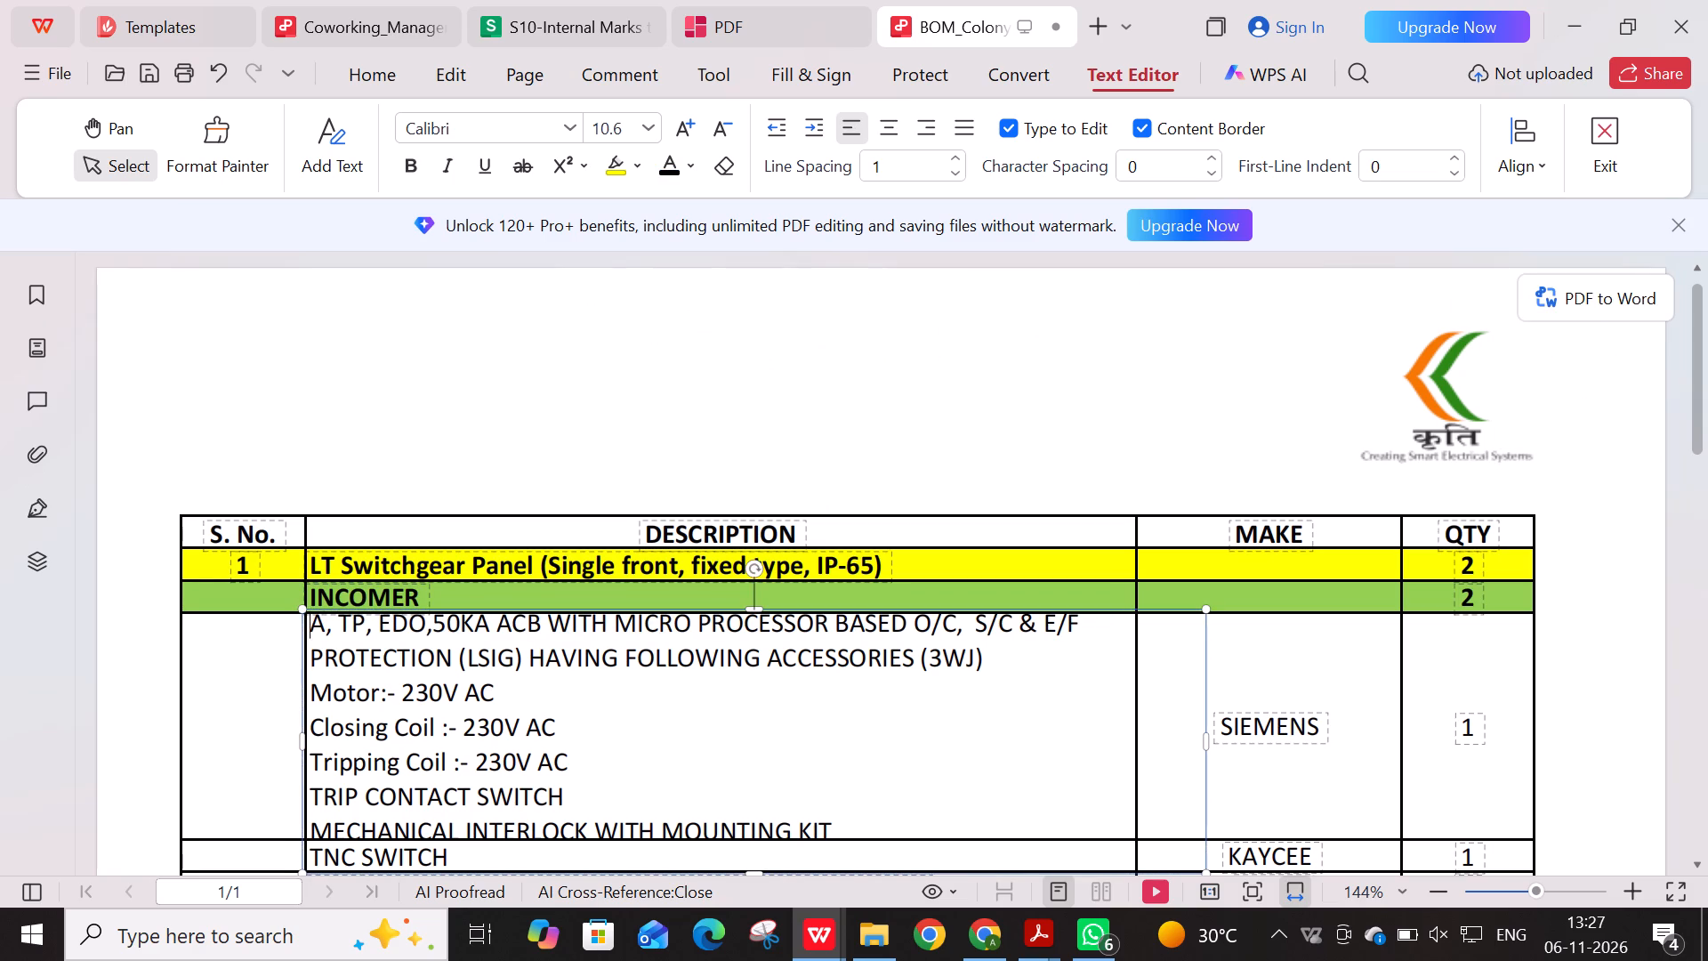
# Enter 800 before the A at the start of the ACB description under INCOMER.
pyautogui.write('800')
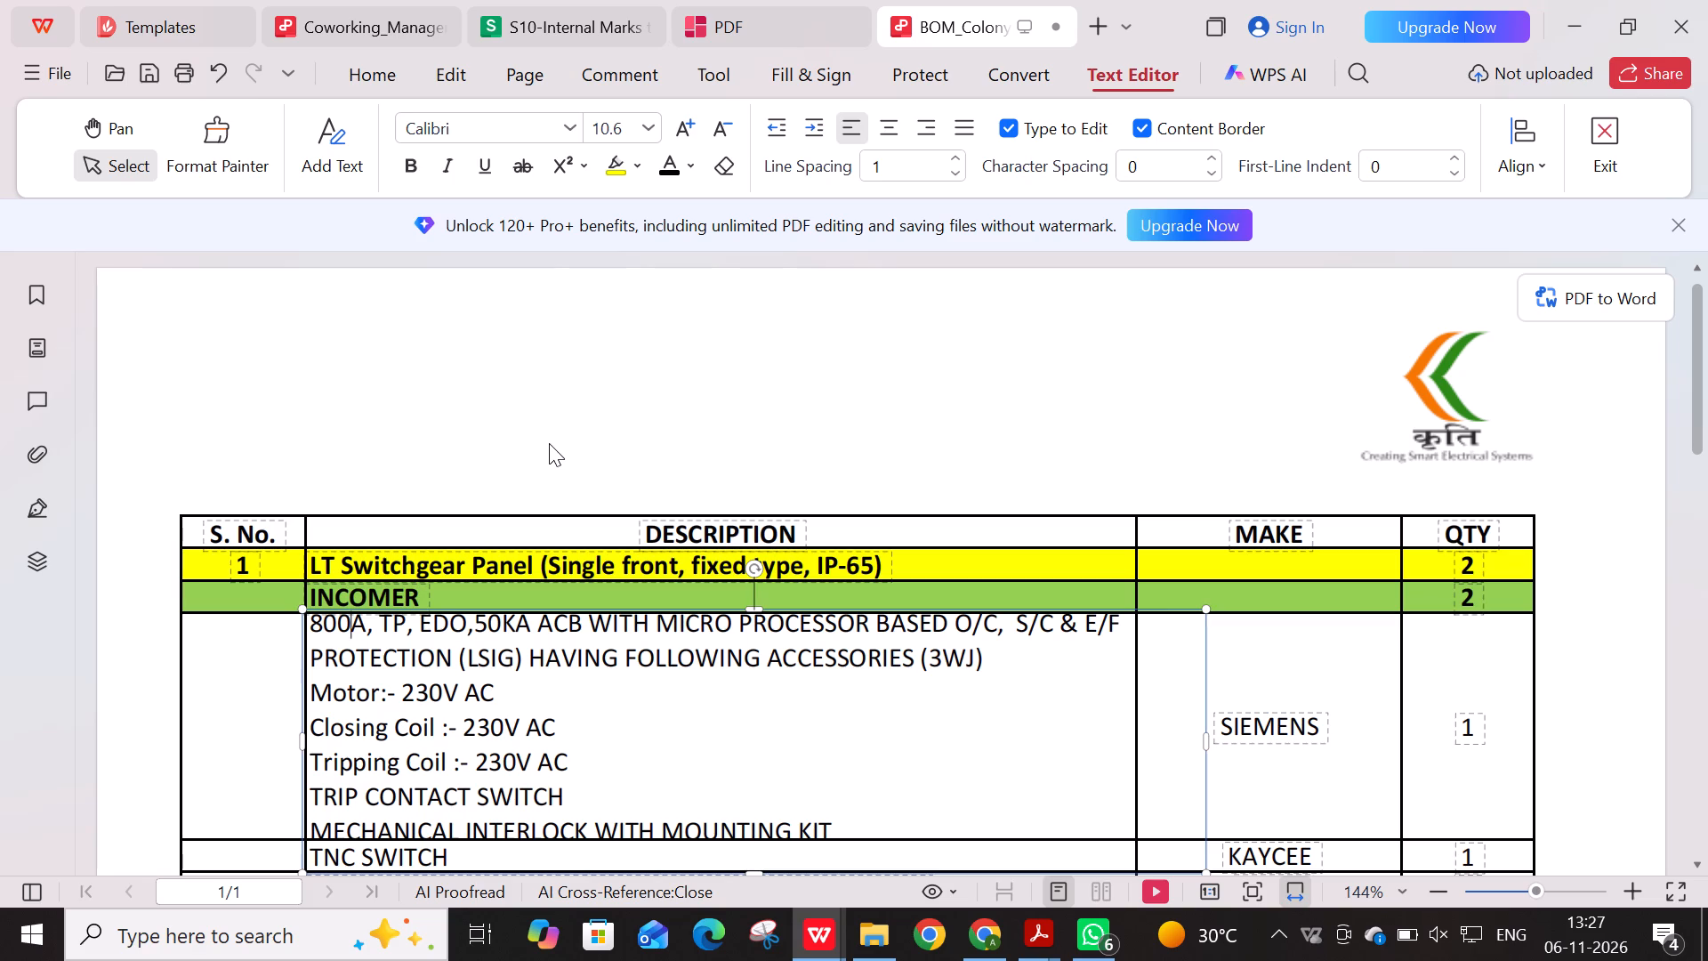
pyautogui.click(549, 443)
# Replace the make of the 800A ACB under INCOMER with LK.
pyautogui.scroll(-2, 549, 443)
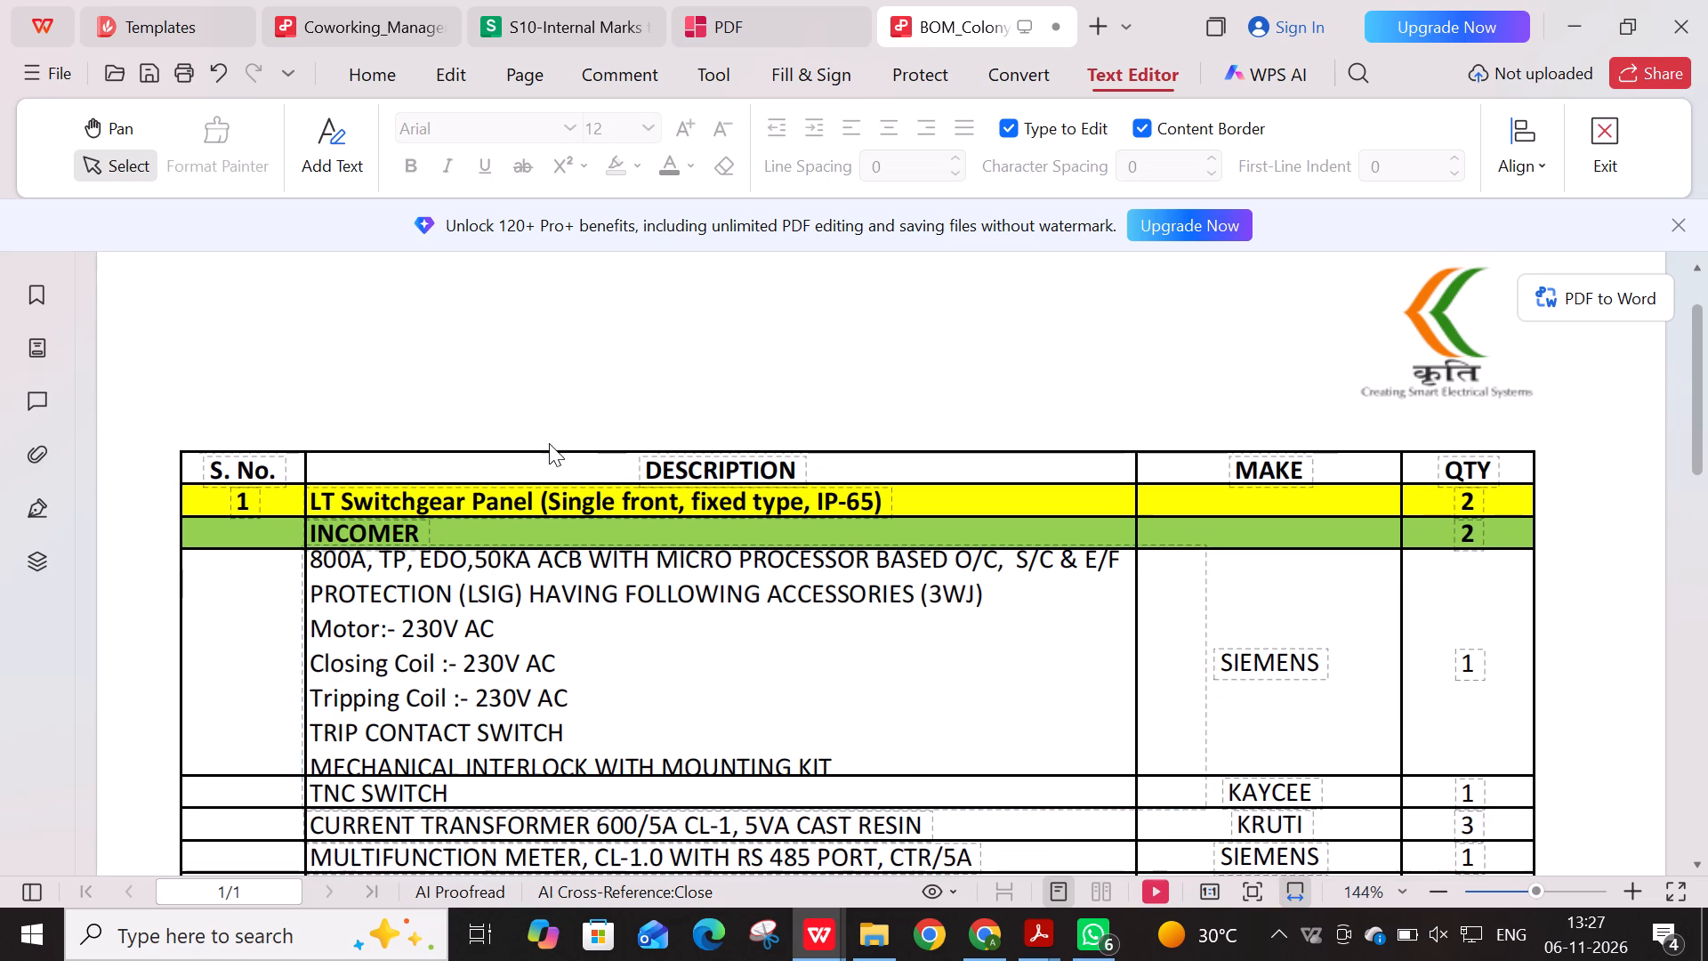
pyautogui.scroll(-1, 549, 443)
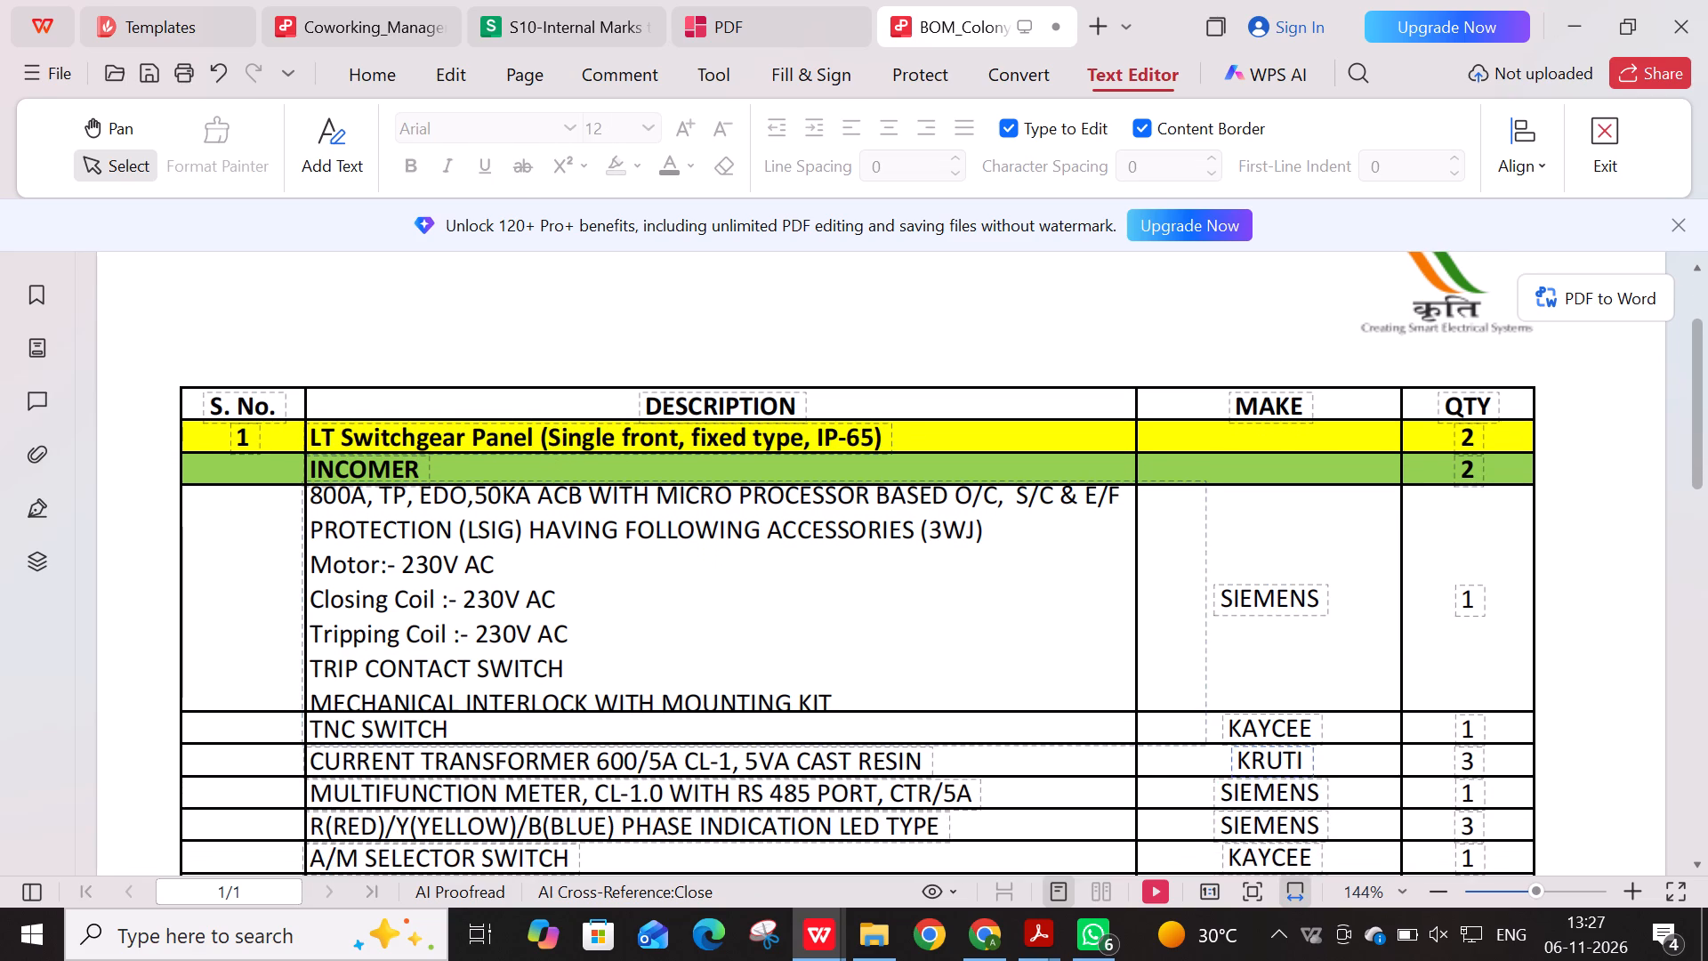
pyautogui.doubleClick(1299, 596)
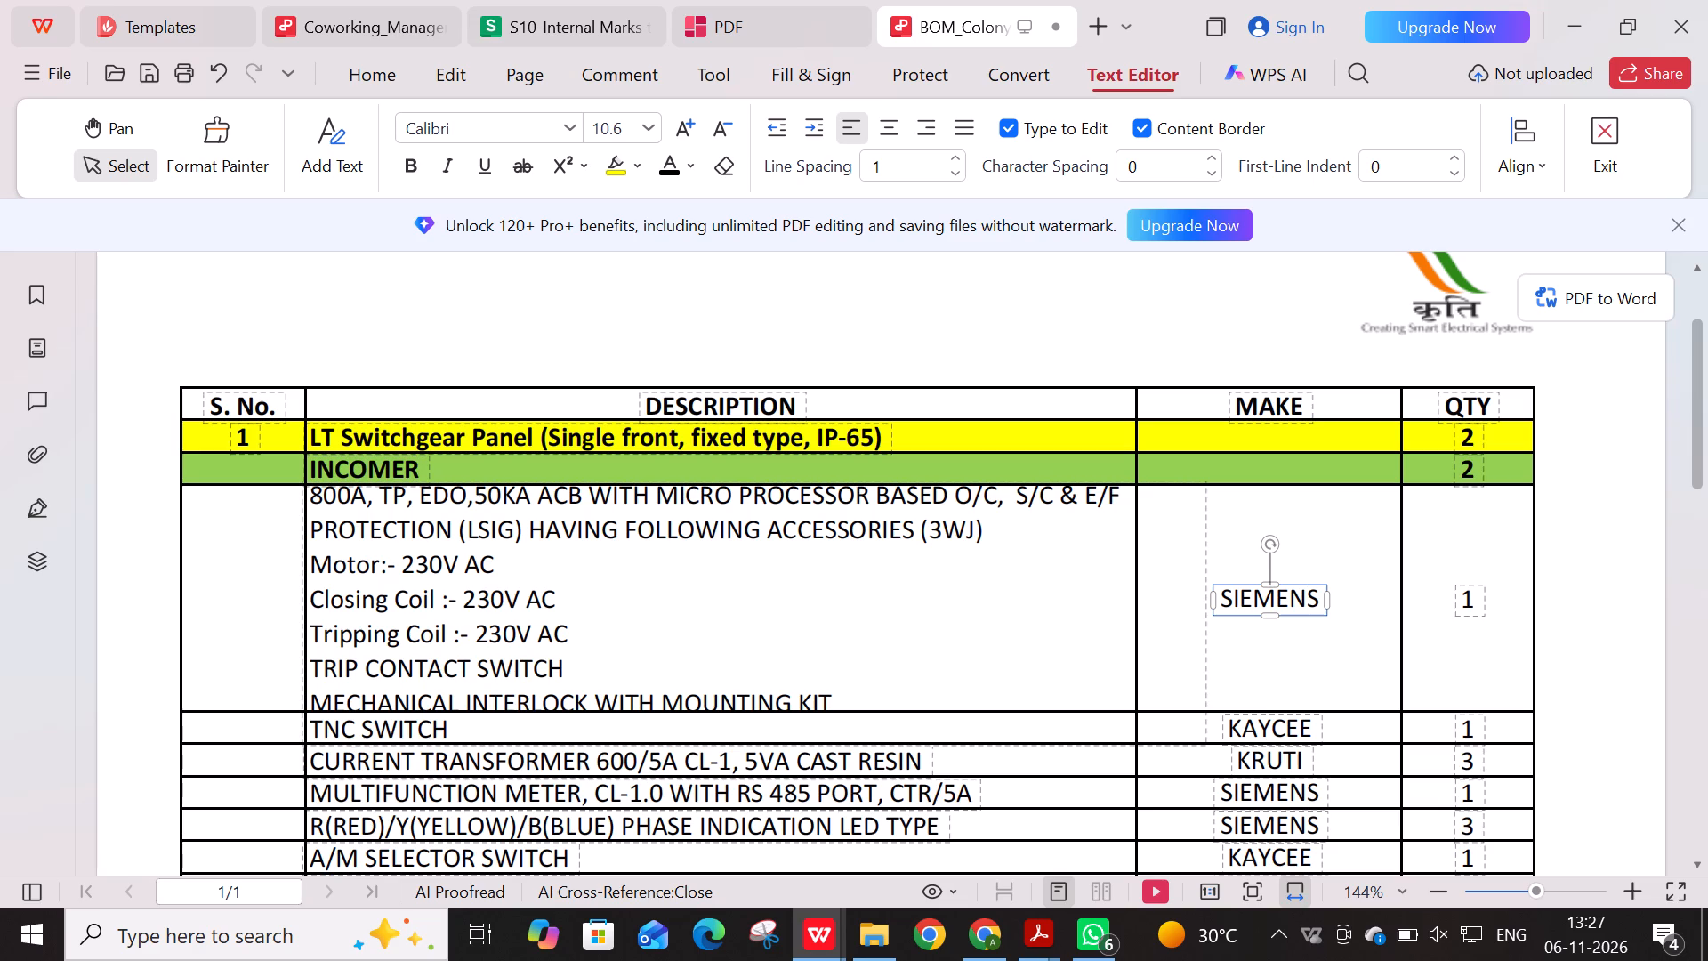
pyautogui.click(1320, 607)
pyautogui.press('BackSpace')
pyautogui.press('BackSpace')
pyautogui.press('BackSpace')
pyautogui.press('BackSpace')
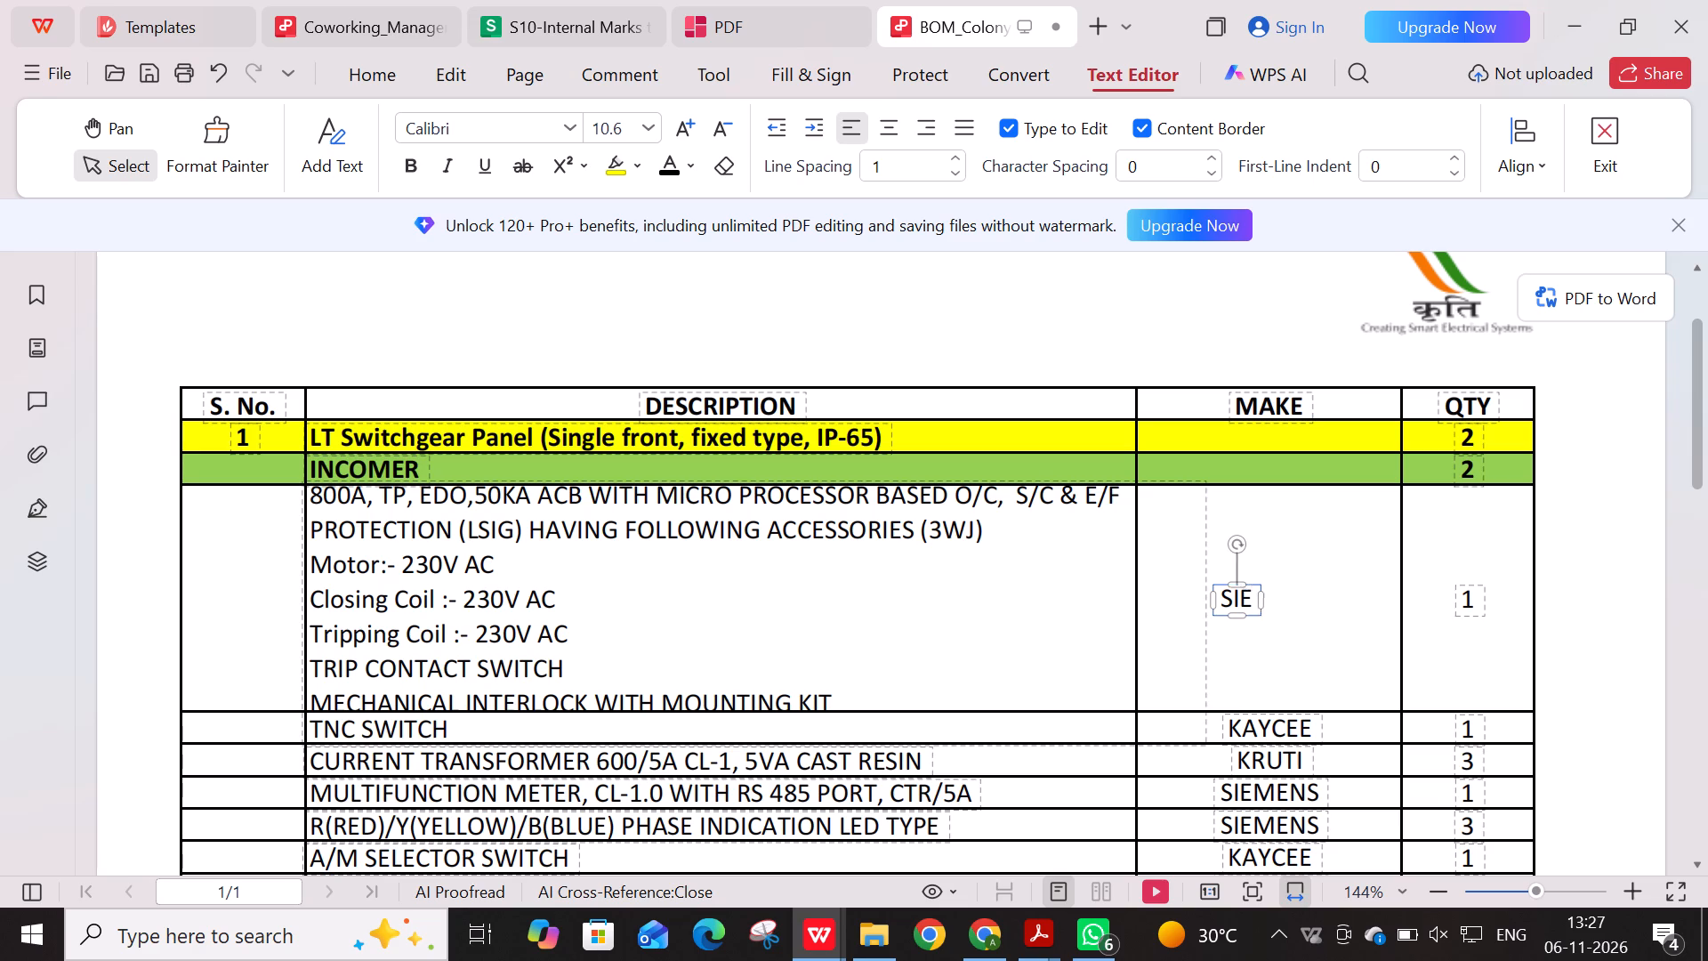
pyautogui.press('BackSpace')
pyautogui.press('BackSpace')
pyautogui.press('BackSpace')
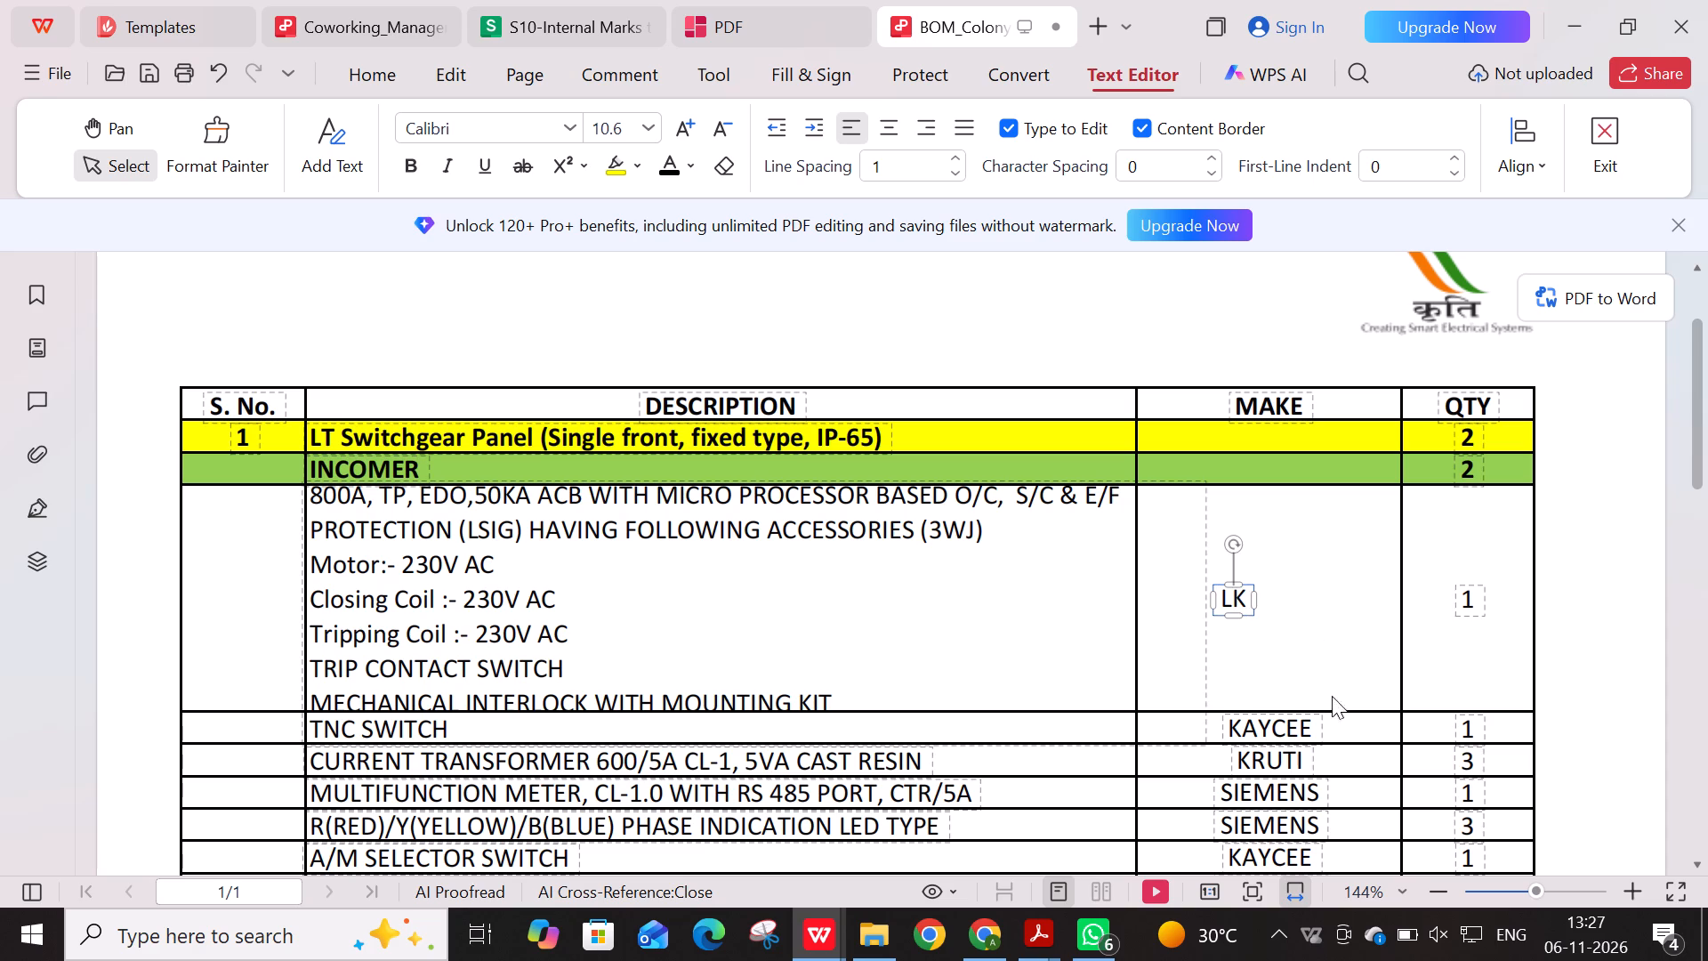
# Insert two spaces before LK in the ACB's make cell.
pyautogui.scroll(-1, 1332, 705)
pyautogui.press('Left')
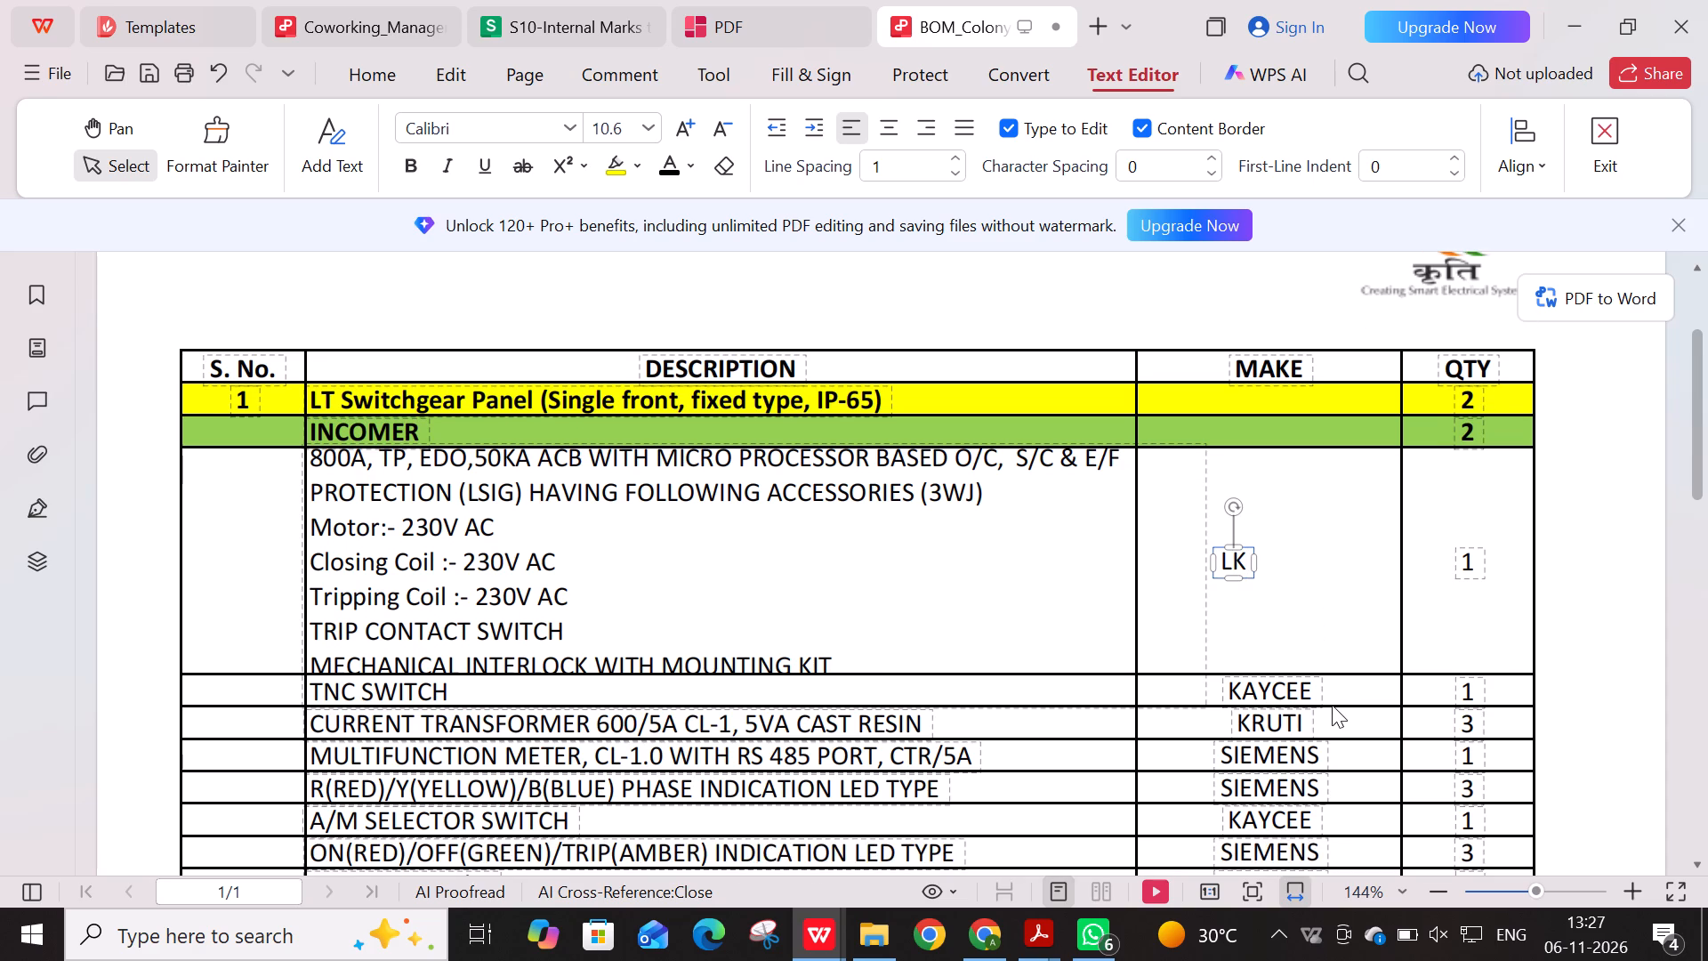
pyautogui.press('Left')
pyautogui.press('Left')
pyautogui.press('space')
pyautogui.press('space')
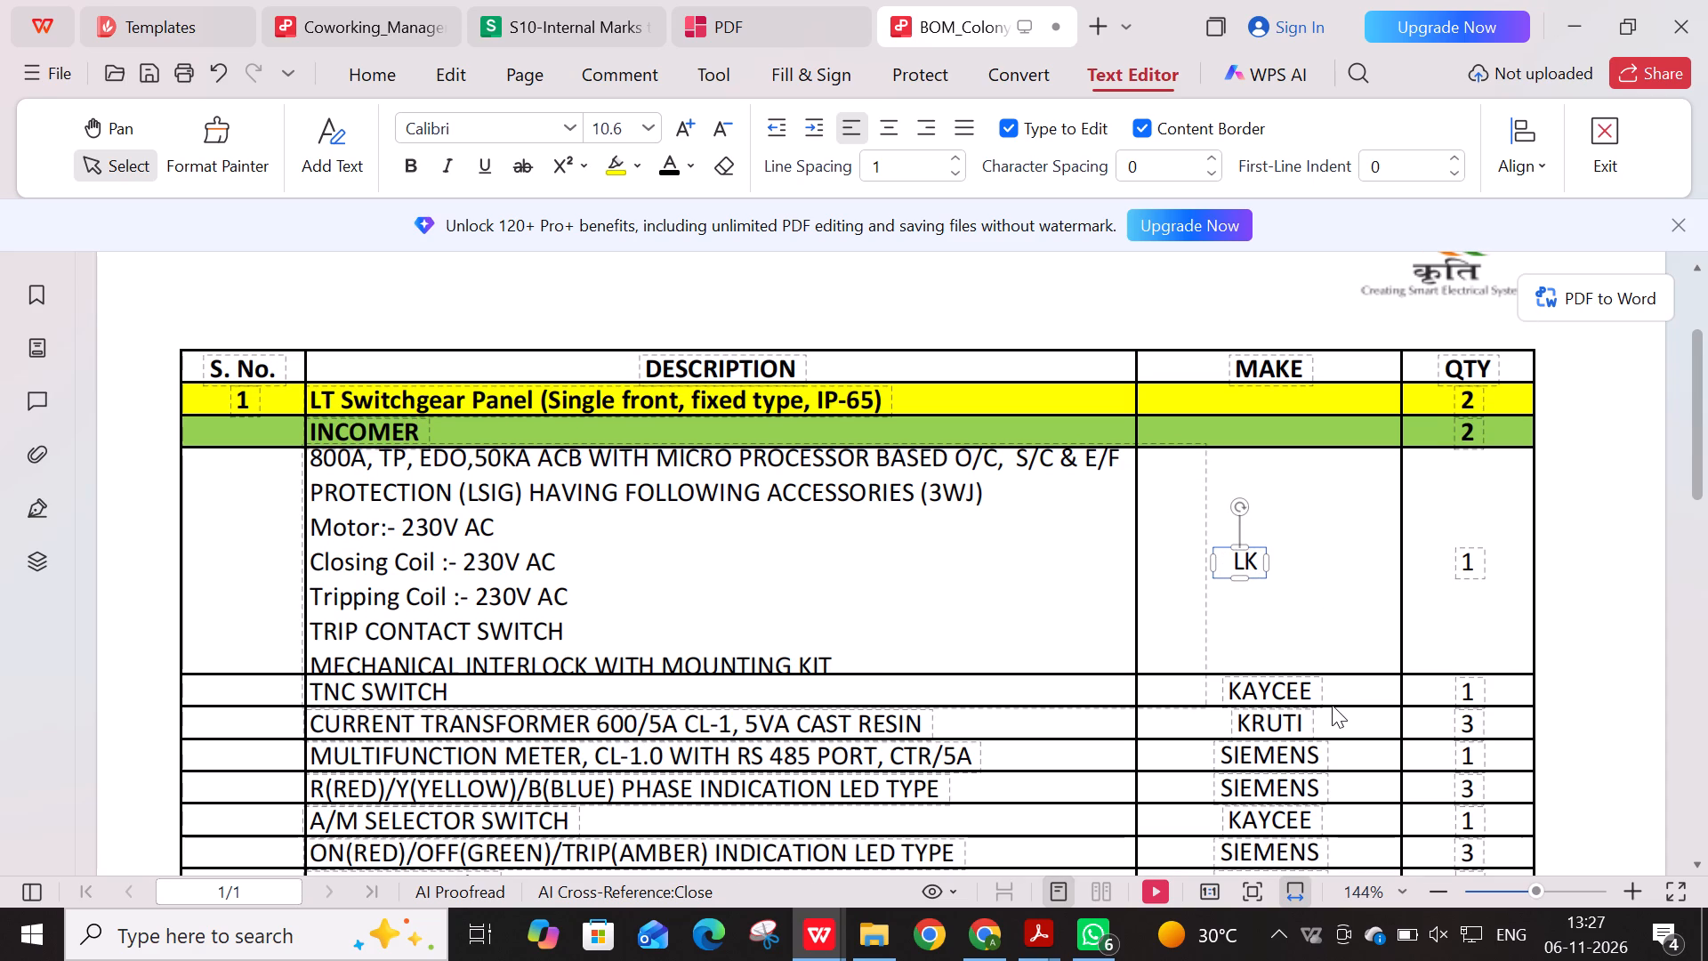
# Replace the makes of the TNC SWITCH and the CURRENT TRANSFORMER 600/5A under INCOMER with LK.
pyautogui.scroll(-1, 1274, 732)
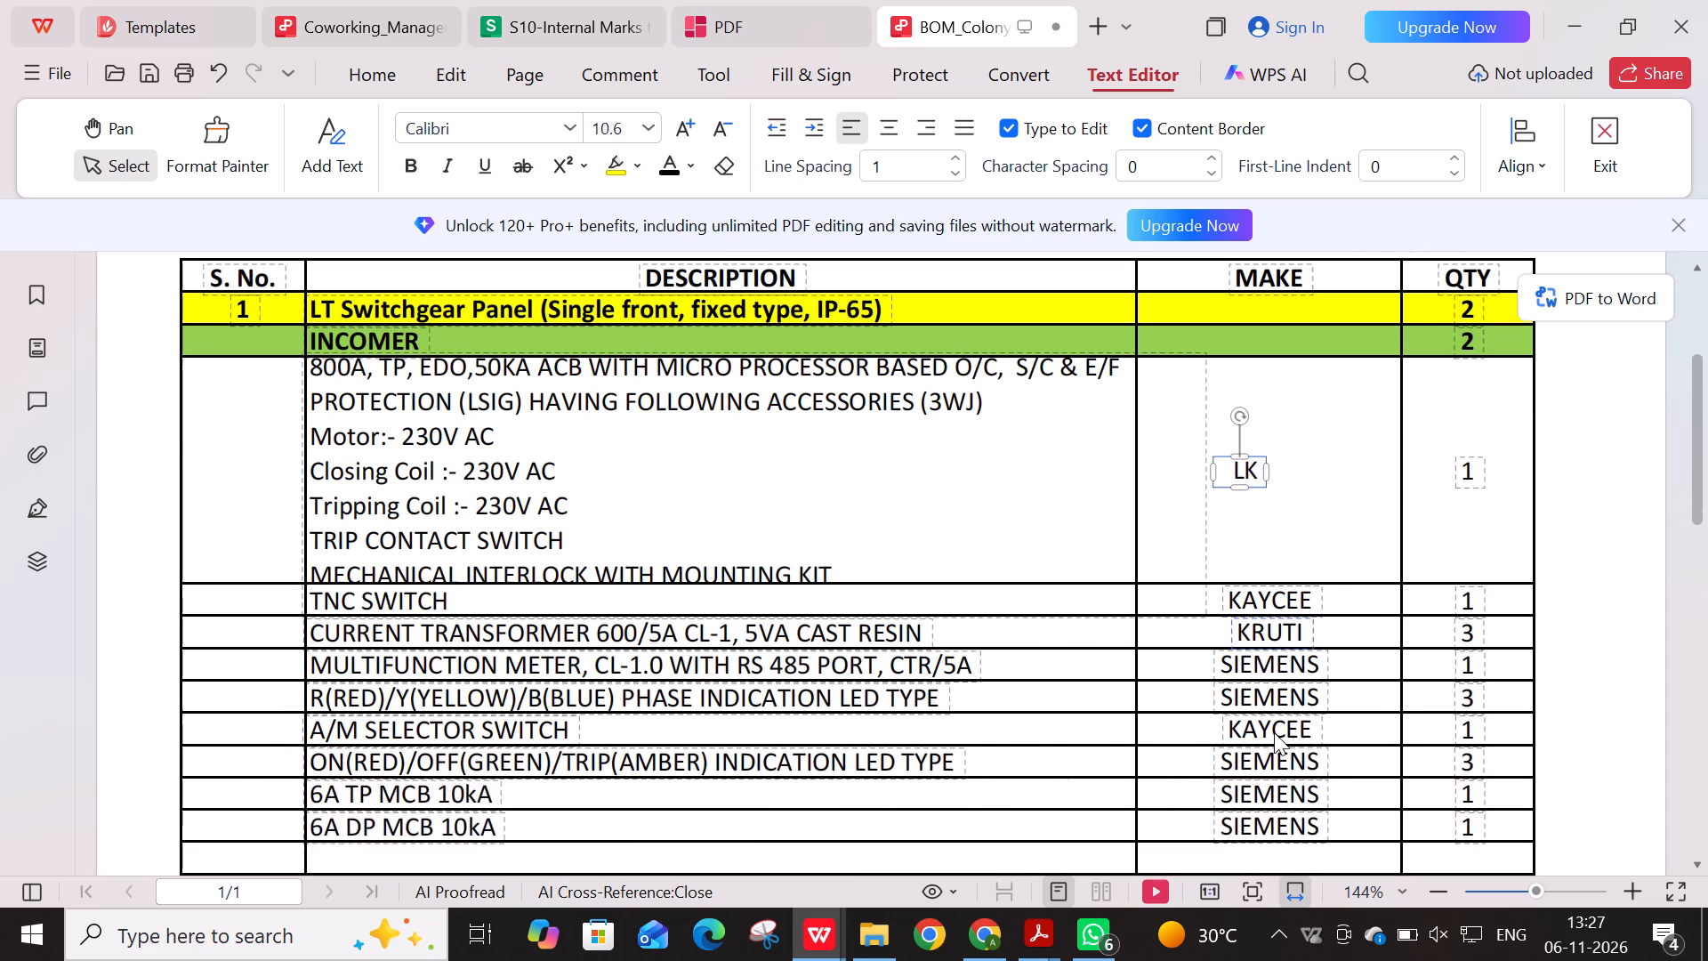
pyautogui.tripleClick(1273, 577)
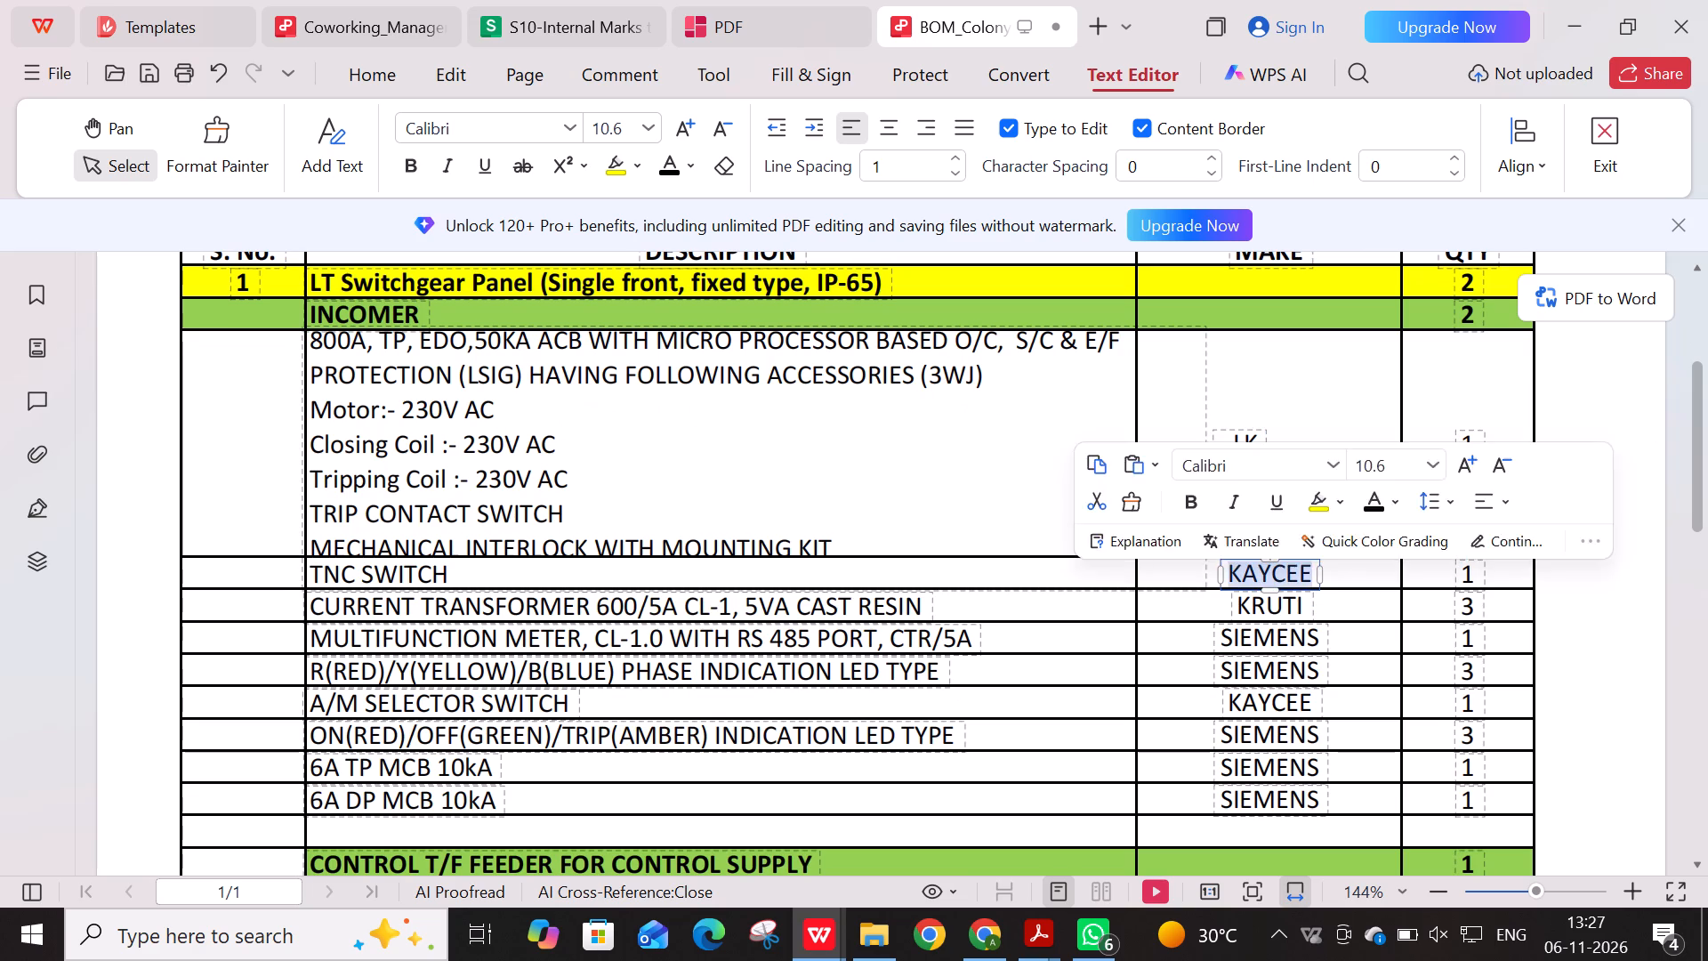
pyautogui.click(1273, 577)
pyautogui.doubleClick(1273, 577)
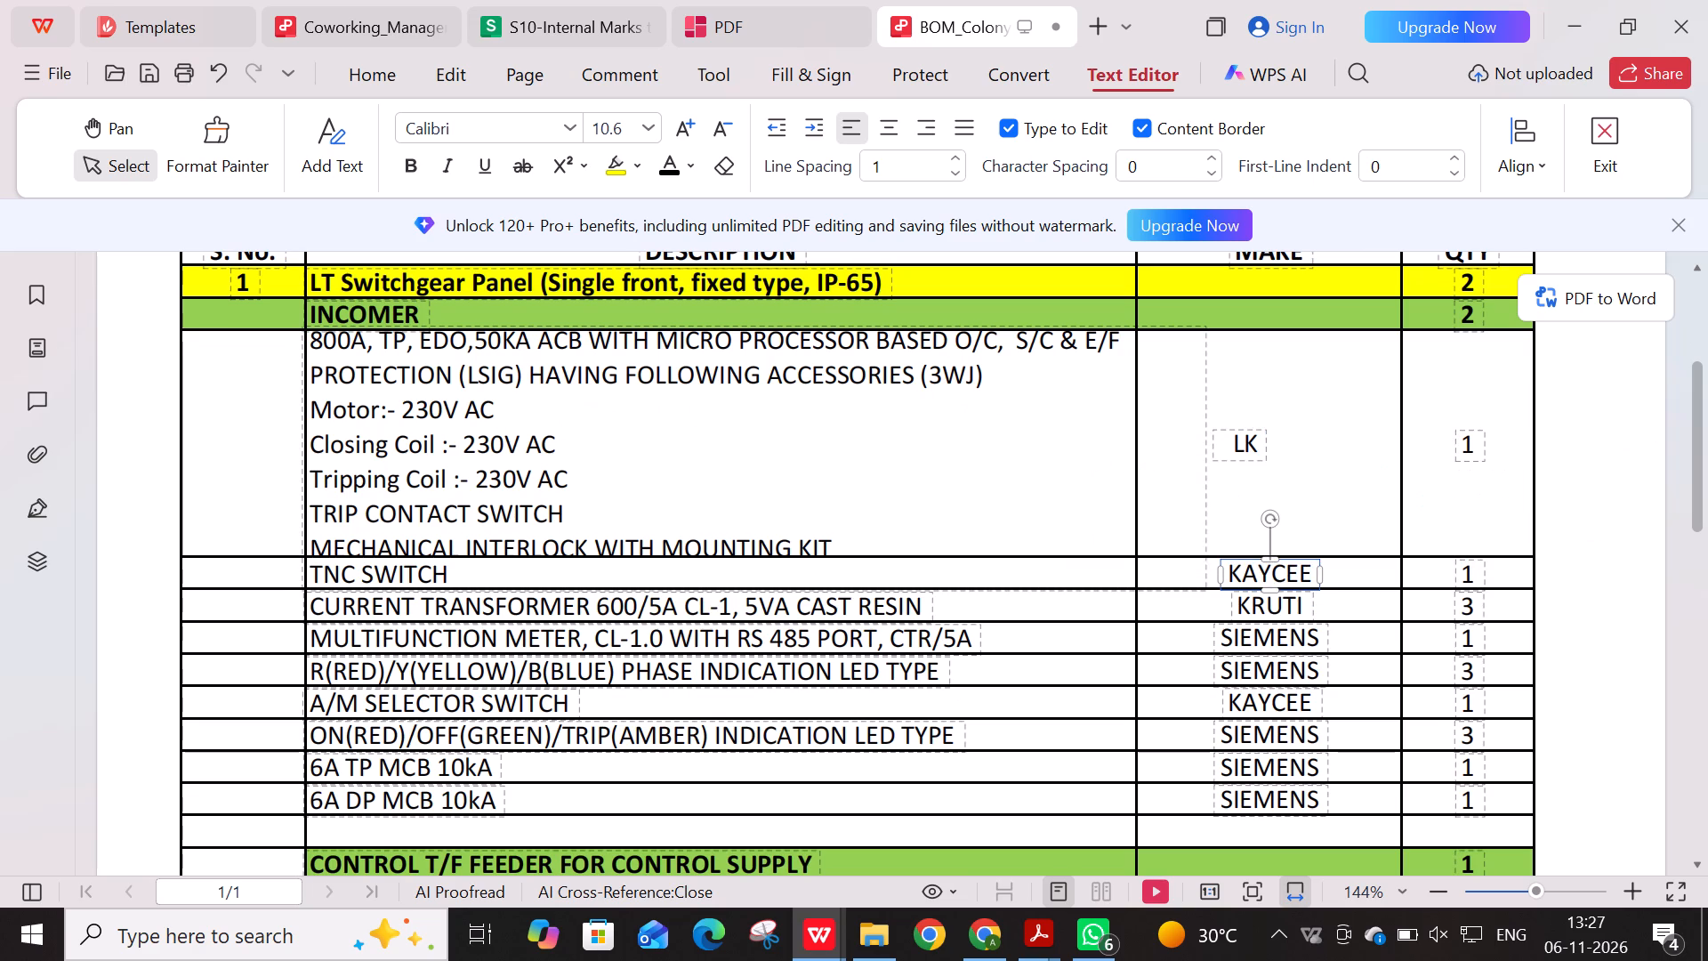
pyautogui.doubleClick(1273, 577)
pyautogui.moveTo(1312, 570); pyautogui.dragTo(1254, 572)
pyautogui.moveTo(1254, 572); pyautogui.dragTo(1229, 573)
pyautogui.press('BackSpace')
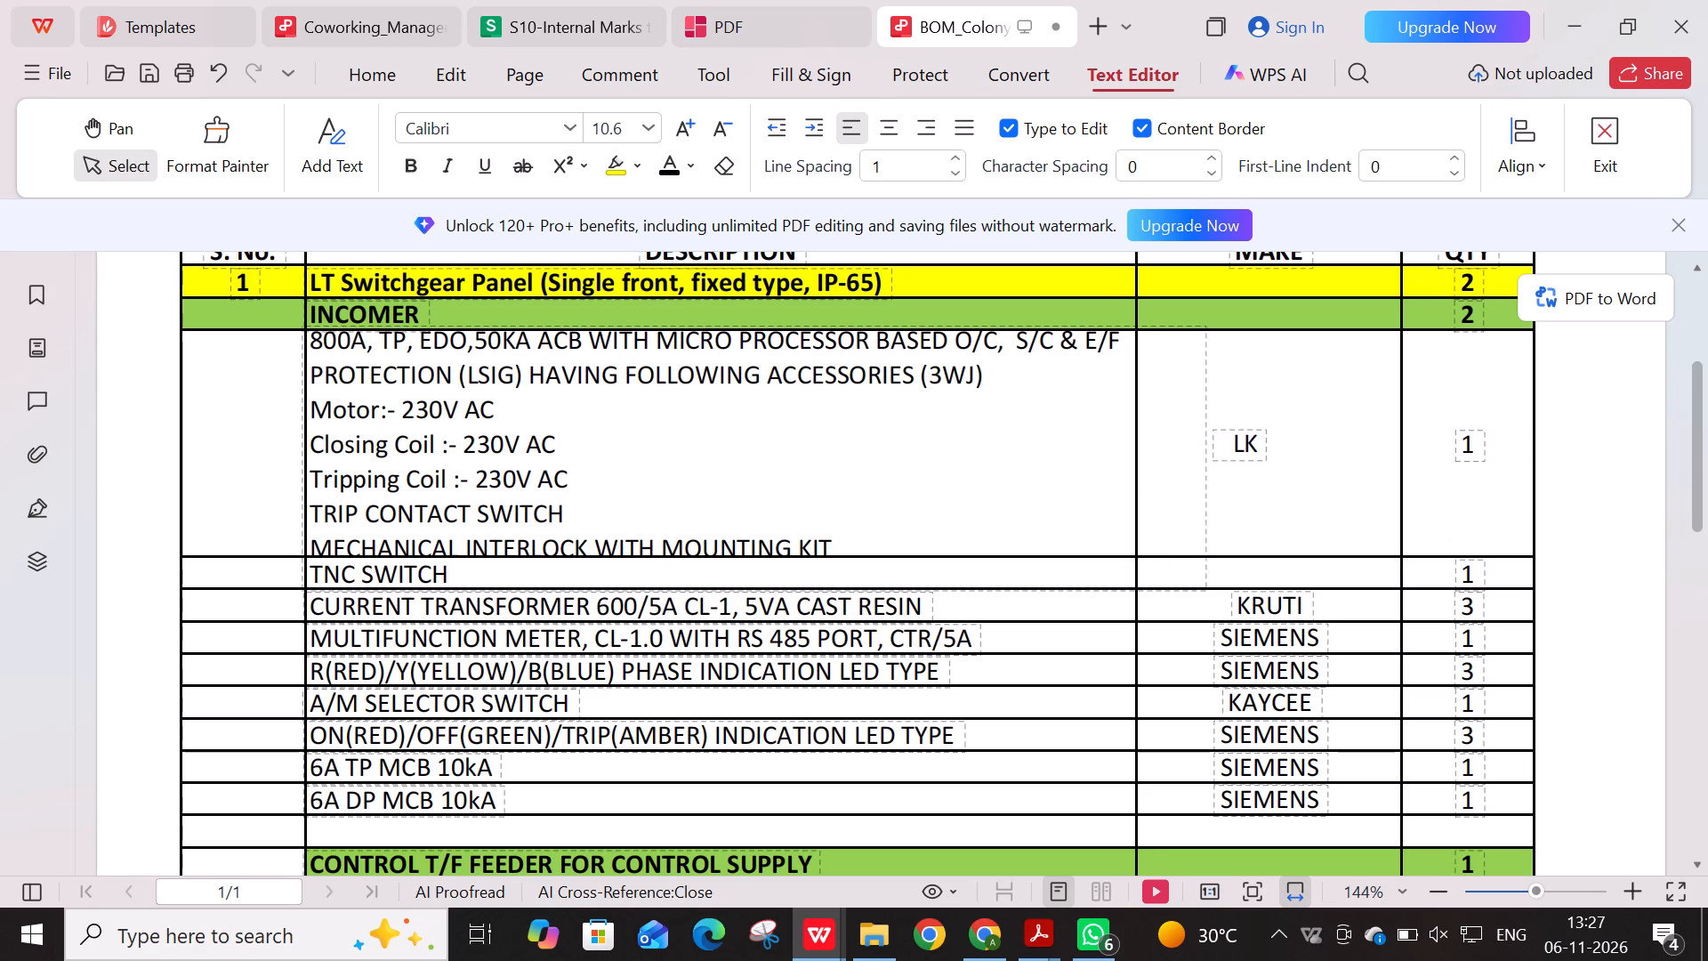
pyautogui.write('LK')
pyautogui.tripleClick(1255, 608)
pyautogui.press('BackSpace')
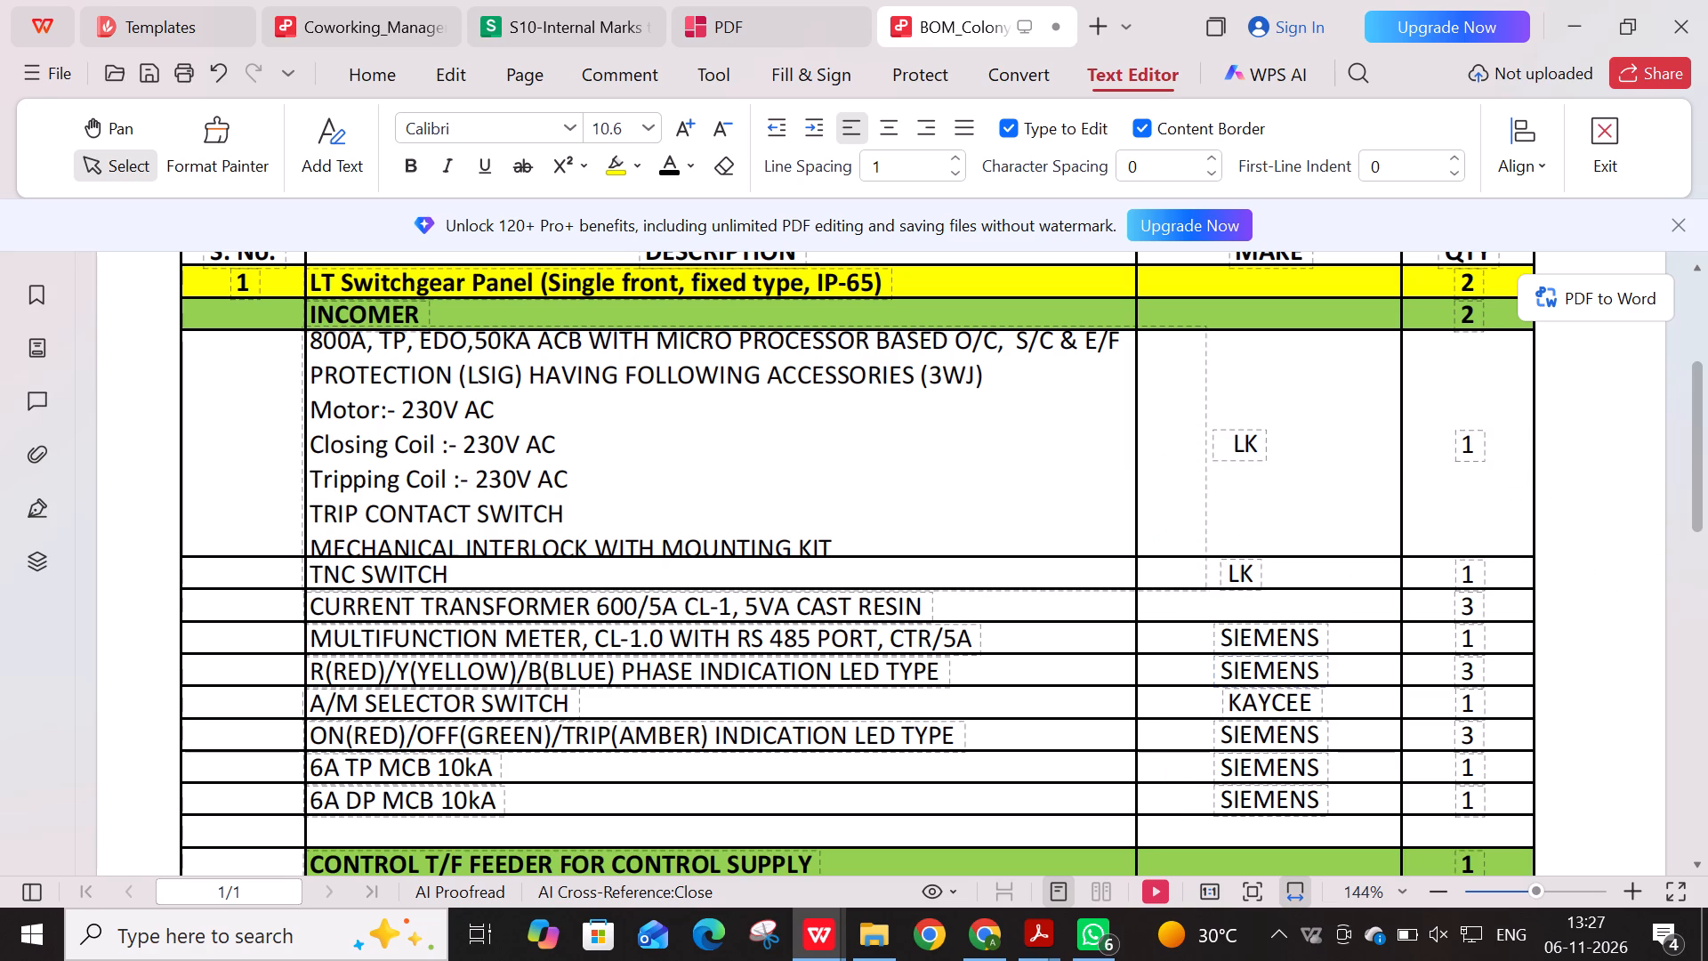
pyautogui.write('LK')
# Copy LK from the current transformer row and paste it over the makes of the MULTIFUNCTION METER and the R/Y/B PHASE INDICATION.
pyautogui.click(1255, 608)
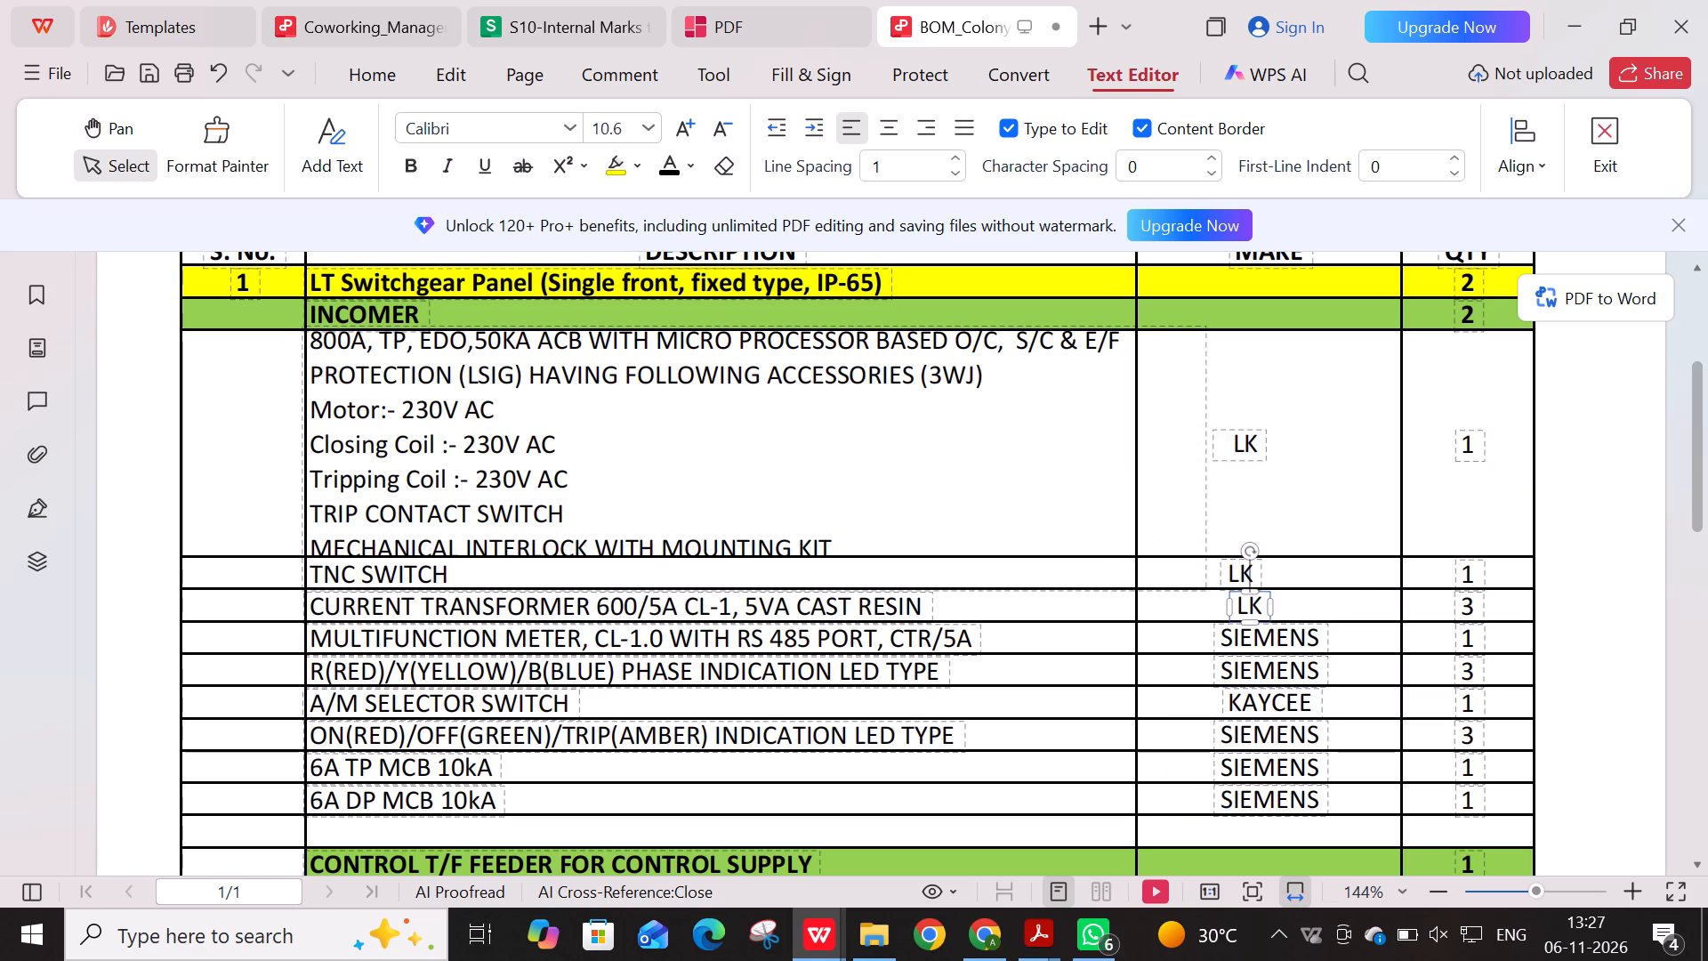
pyautogui.tripleClick(1255, 608)
pyautogui.hotkey('ctrl', 'c')
pyautogui.tripleClick(1258, 648)
pyautogui.click(1258, 648)
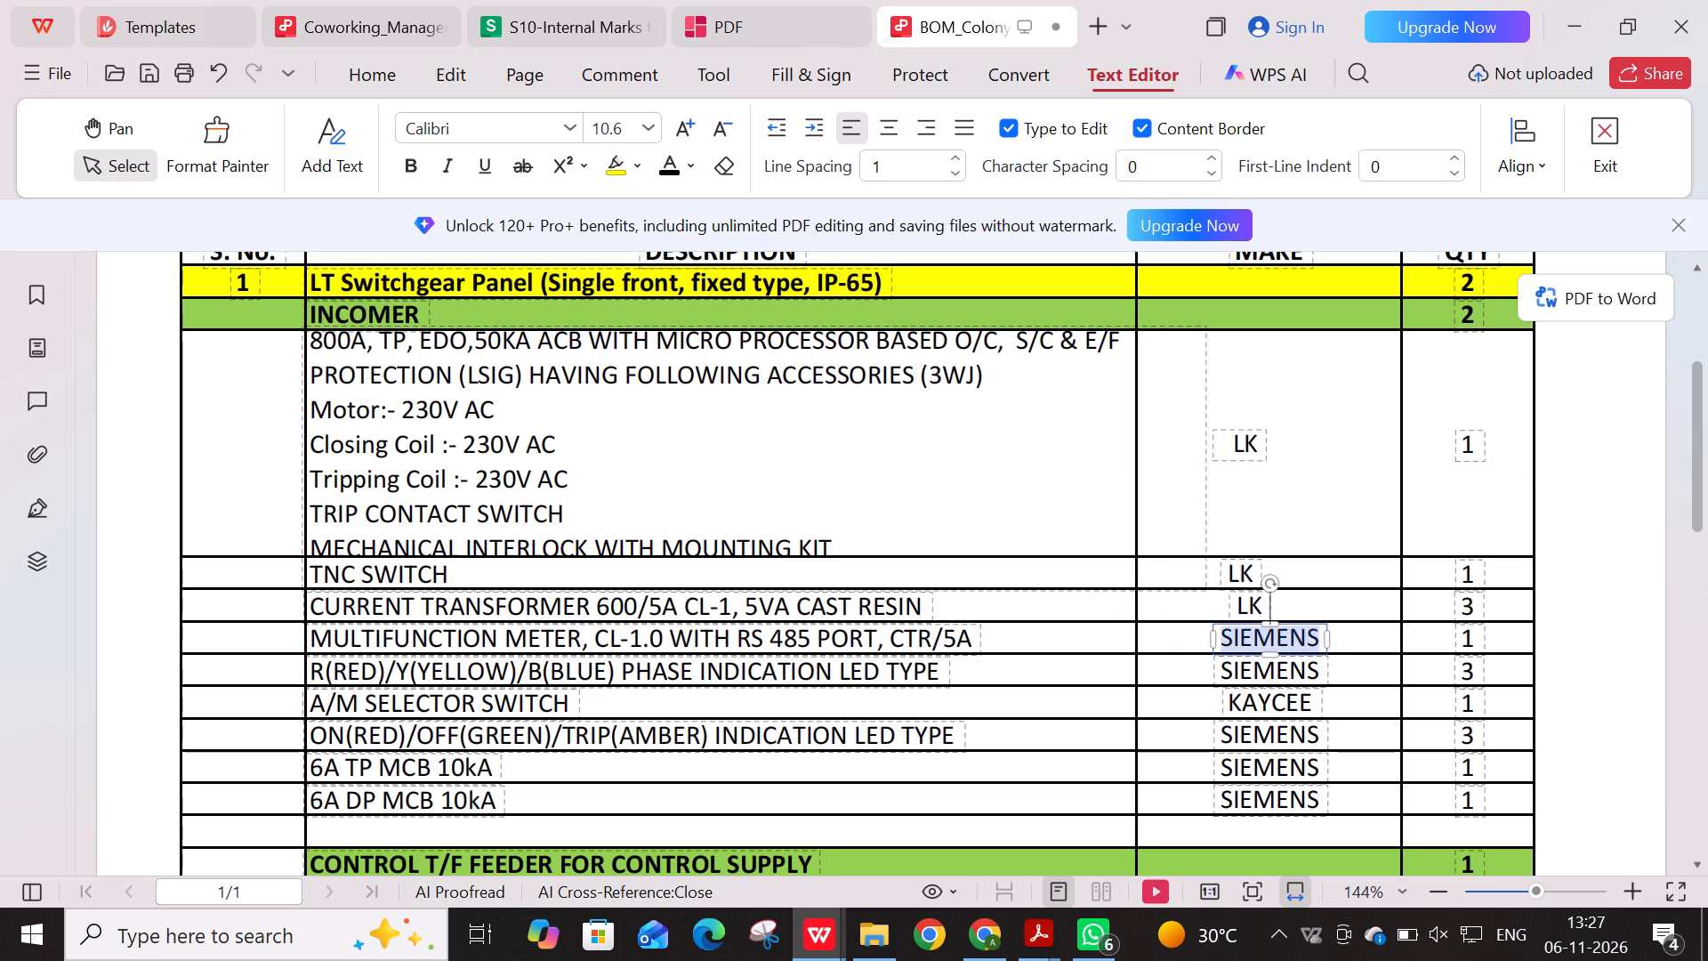
pyautogui.press('BackSpace')
pyautogui.hotkey('ctrl', 'v')
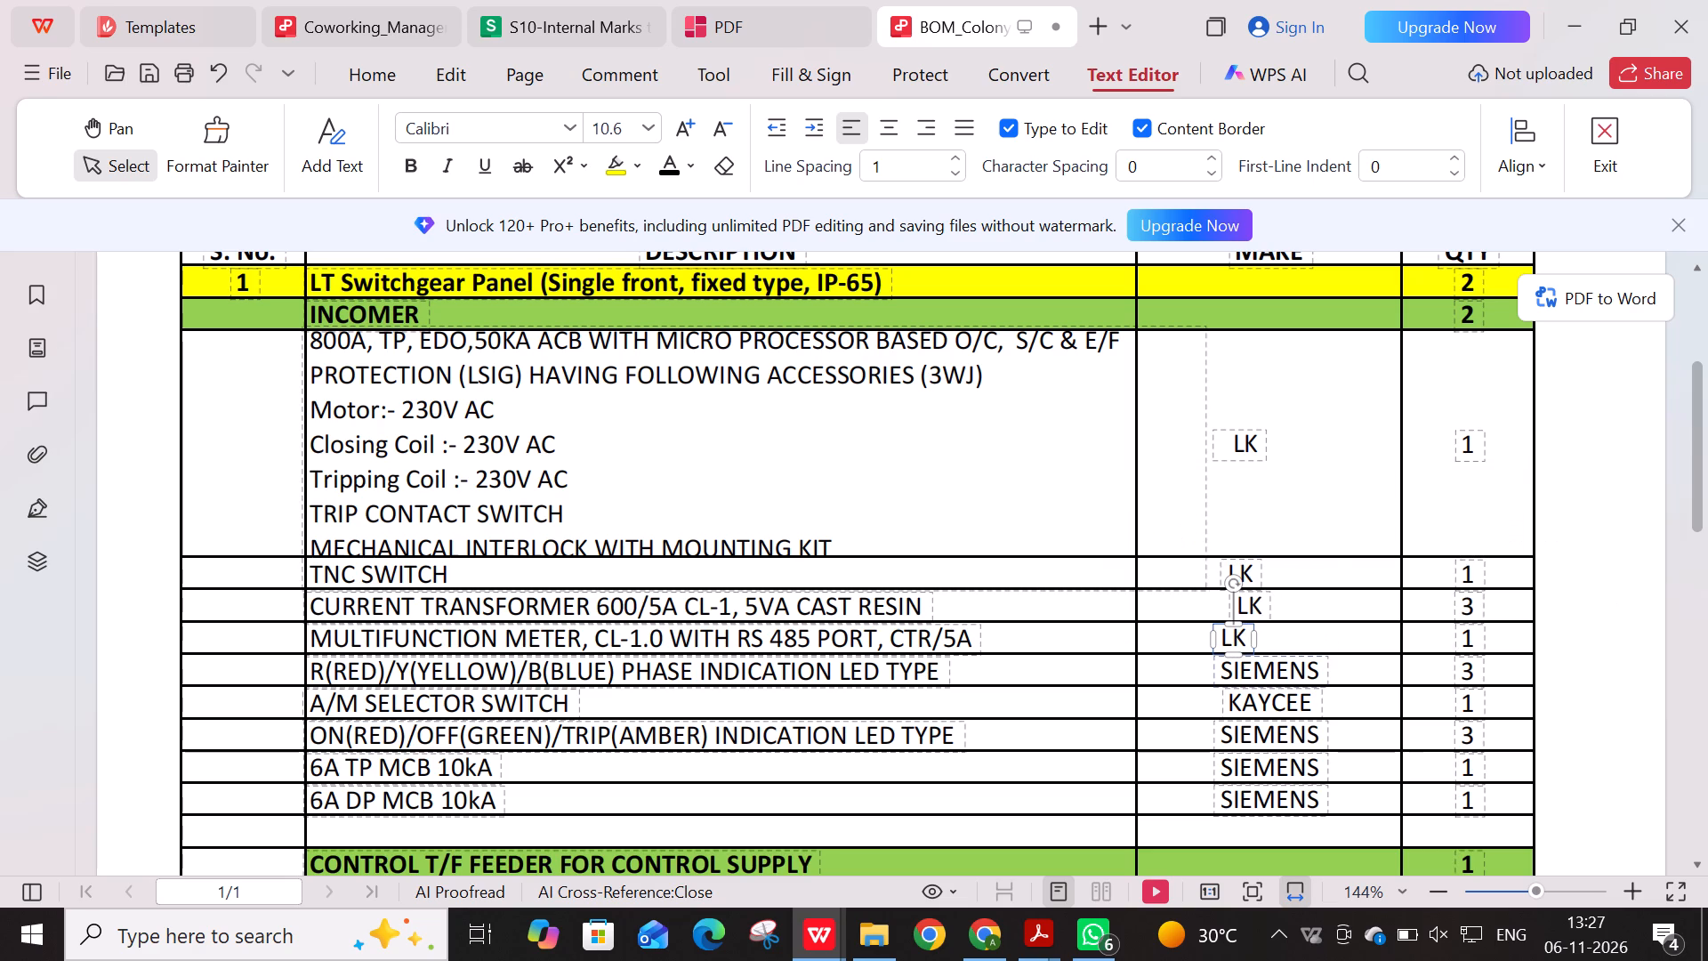
pyautogui.tripleClick(1266, 674)
pyautogui.press('BackSpace')
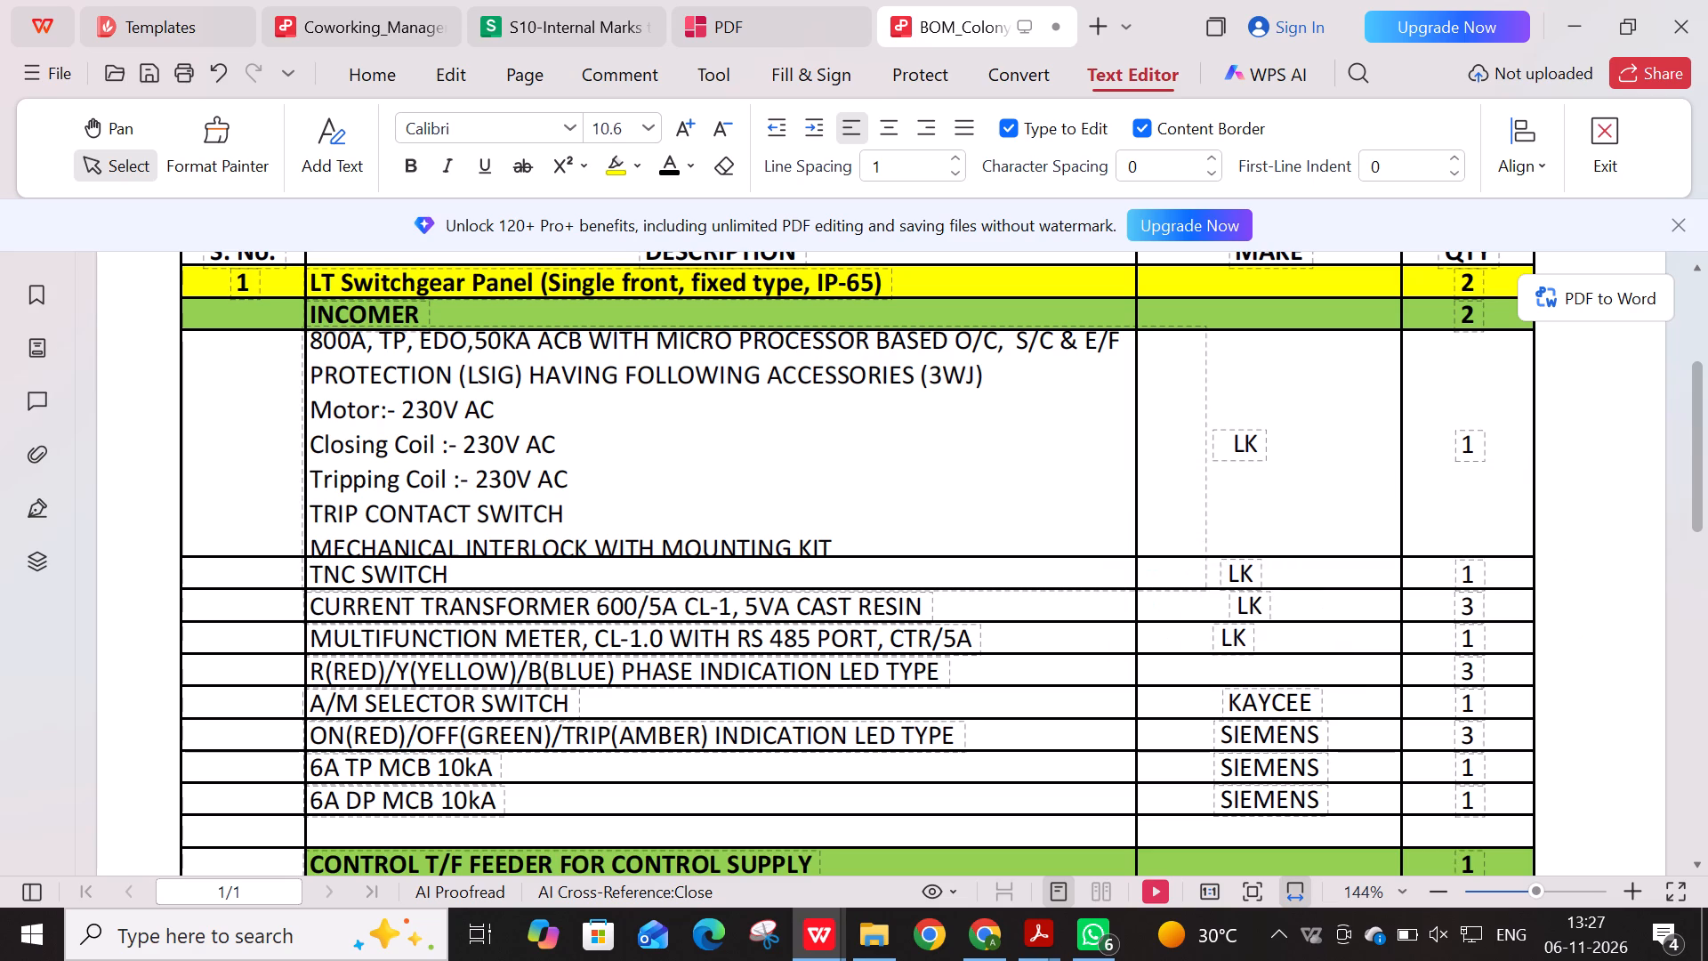
pyautogui.hotkey('ctrl', 'v')
# Replace the makes of the A/M SELECTOR SWITCH and the ON/OFF/TRIP INDICATION with the copied LK.
pyautogui.tripleClick(1278, 718)
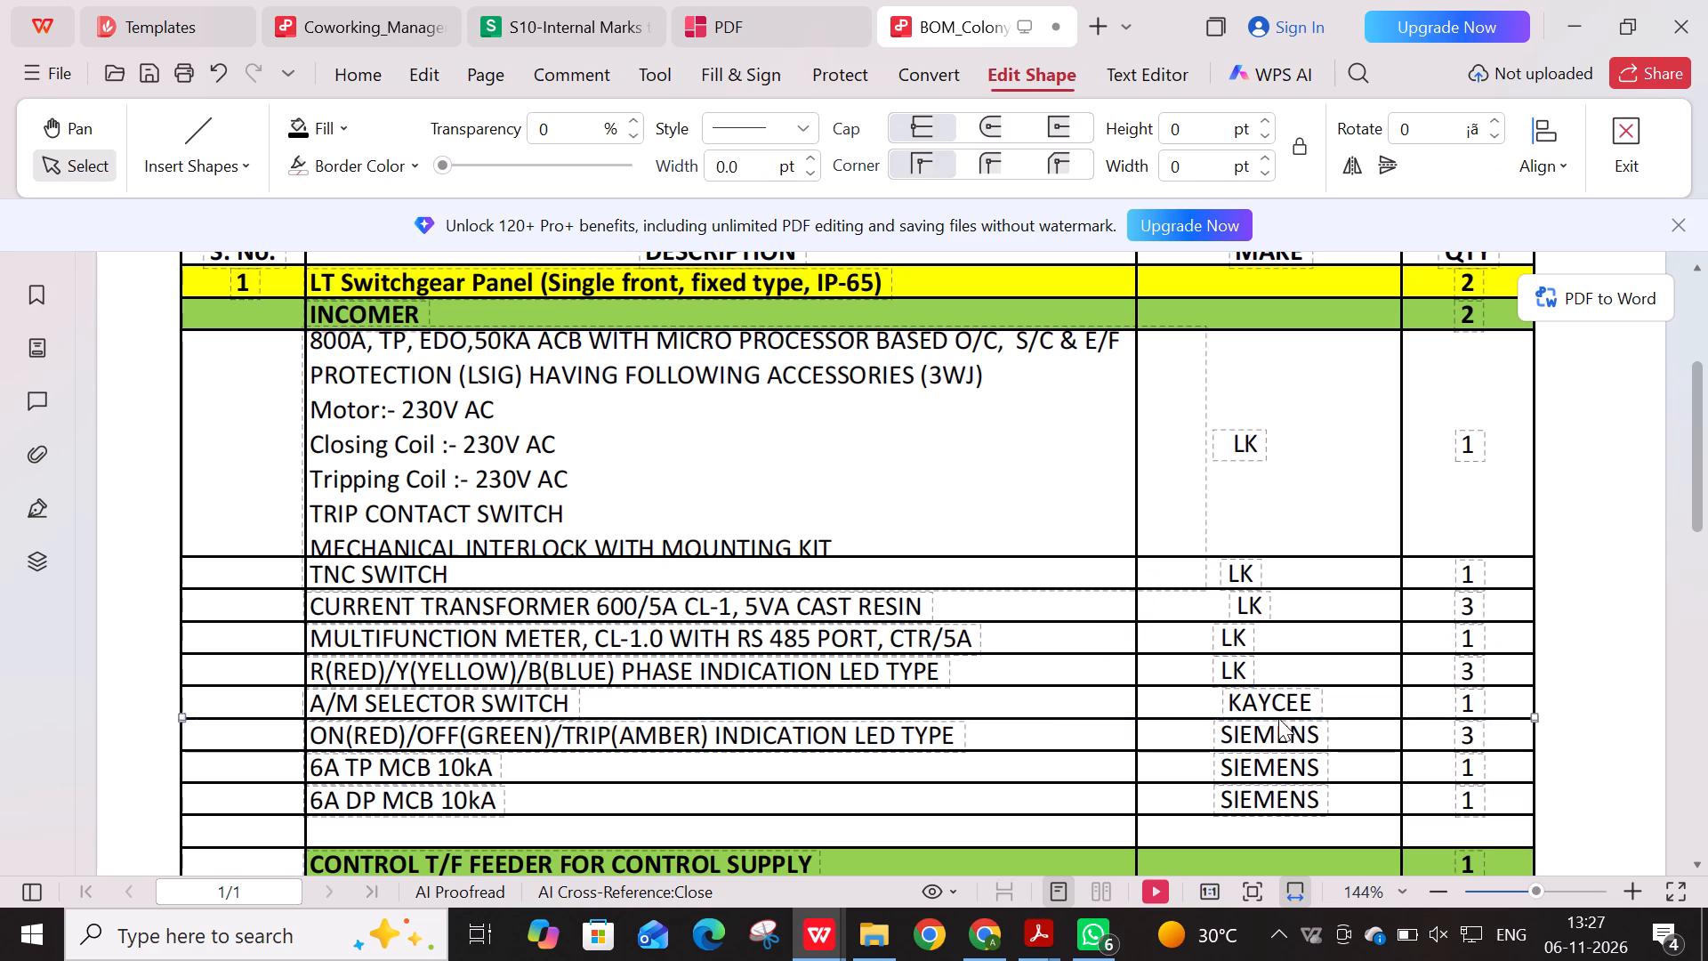
pyautogui.tripleClick(1280, 707)
pyautogui.press('BackSpace')
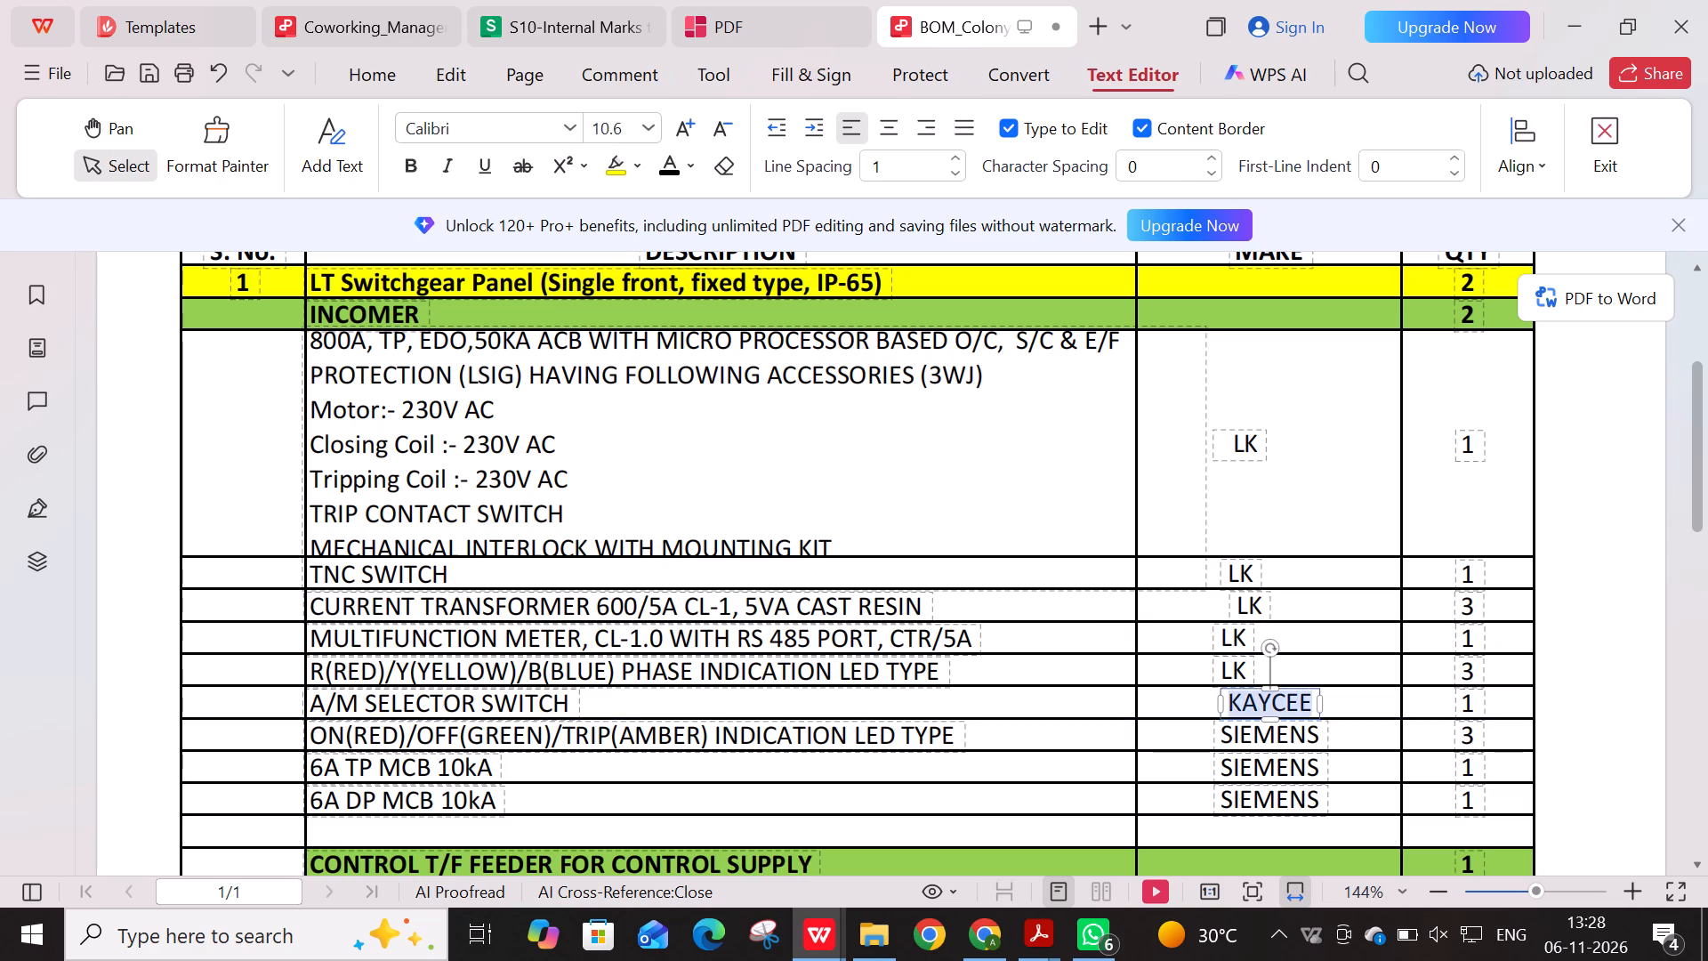
pyautogui.hotkey('ctrl', 'v')
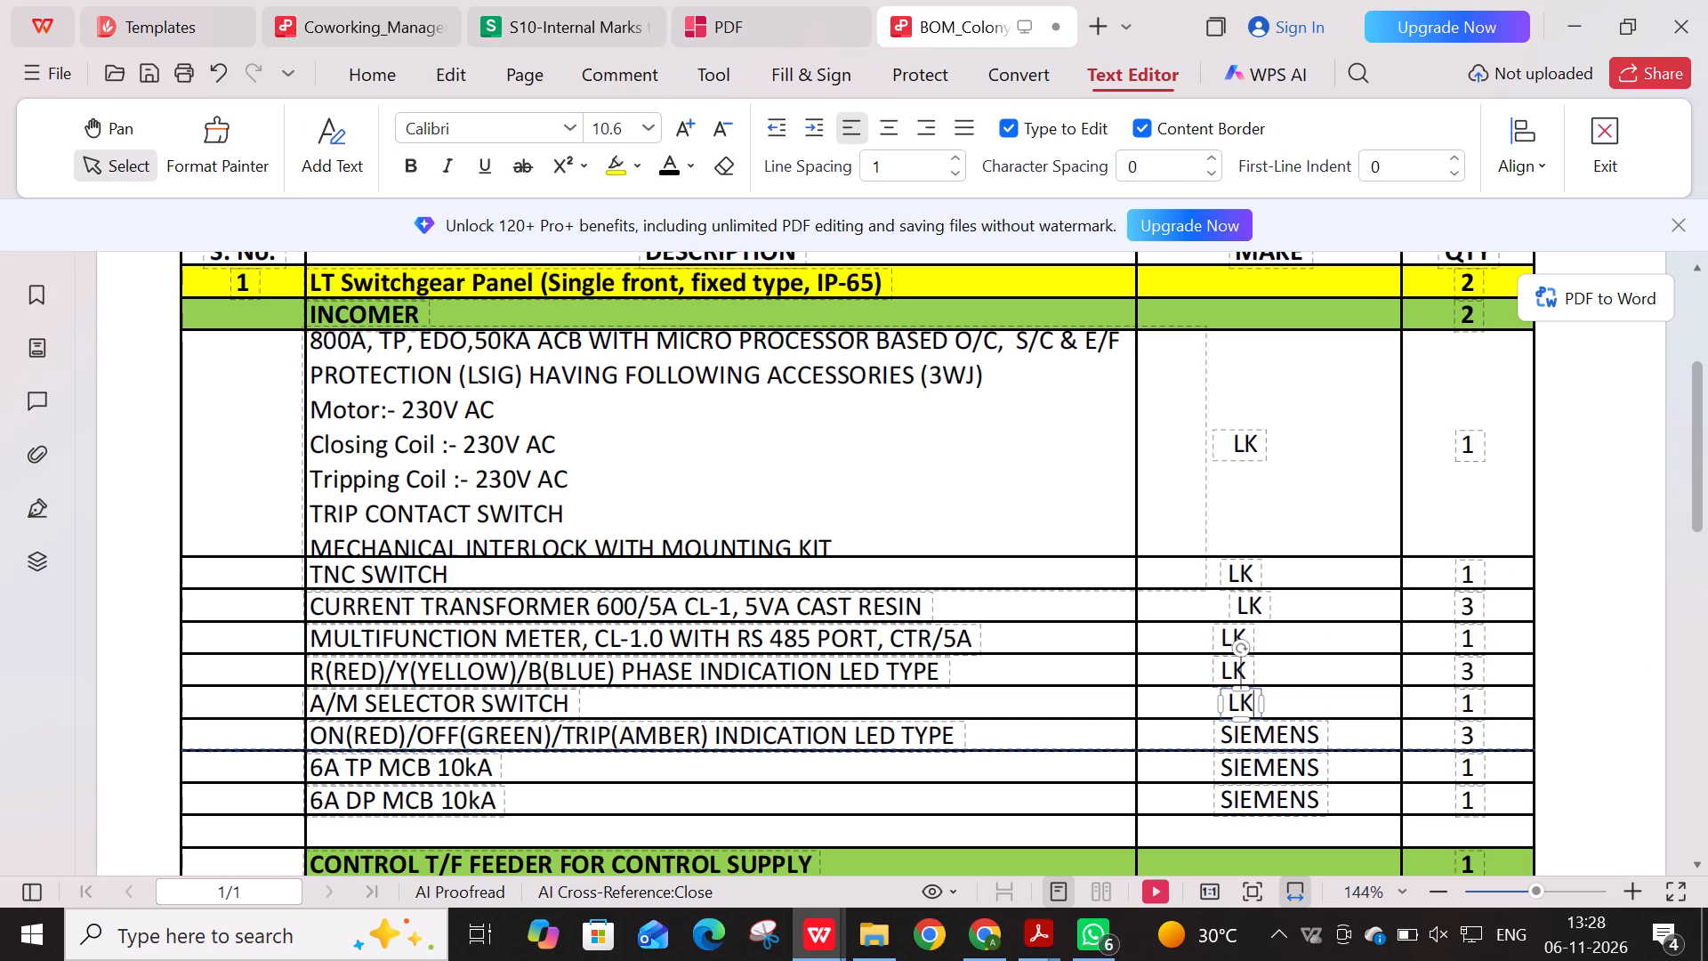
pyautogui.tripleClick(1285, 737)
pyautogui.press('BackSpace')
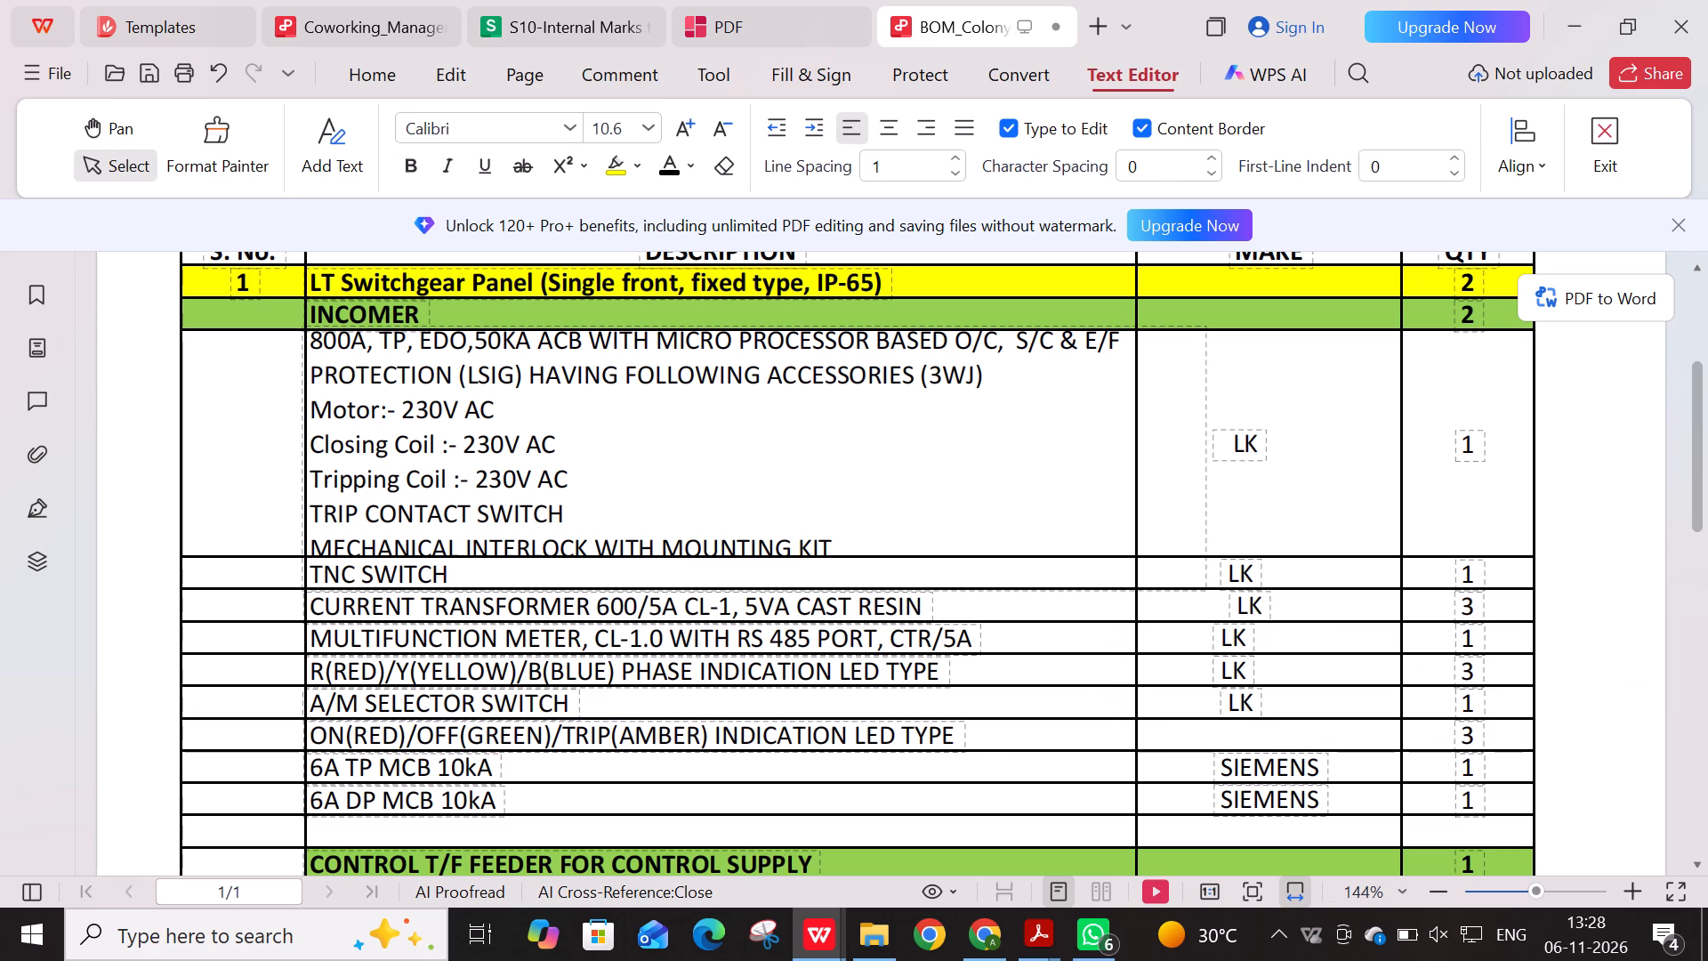
pyautogui.hotkey('ctrl', 'v')
# Replace the makes of the 6A TP MCB and the 6A DP MCB with the copied LK.
pyautogui.tripleClick(1285, 763)
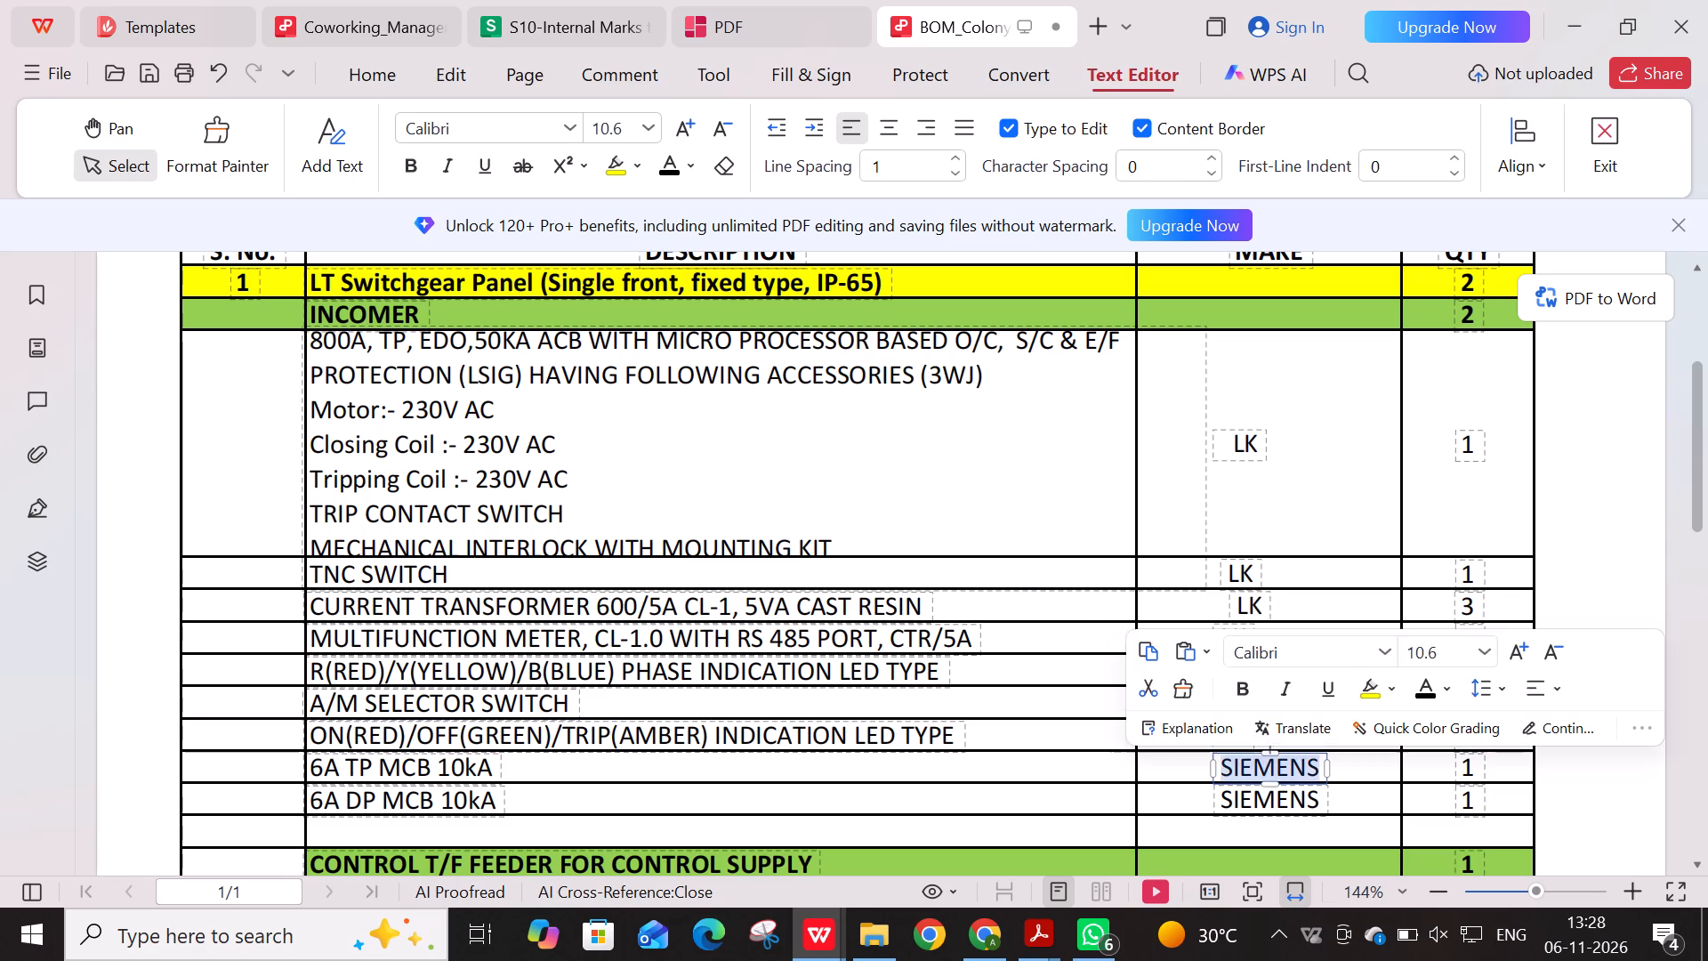
pyautogui.press('BackSpace')
pyautogui.hotkey('ctrl', 'v')
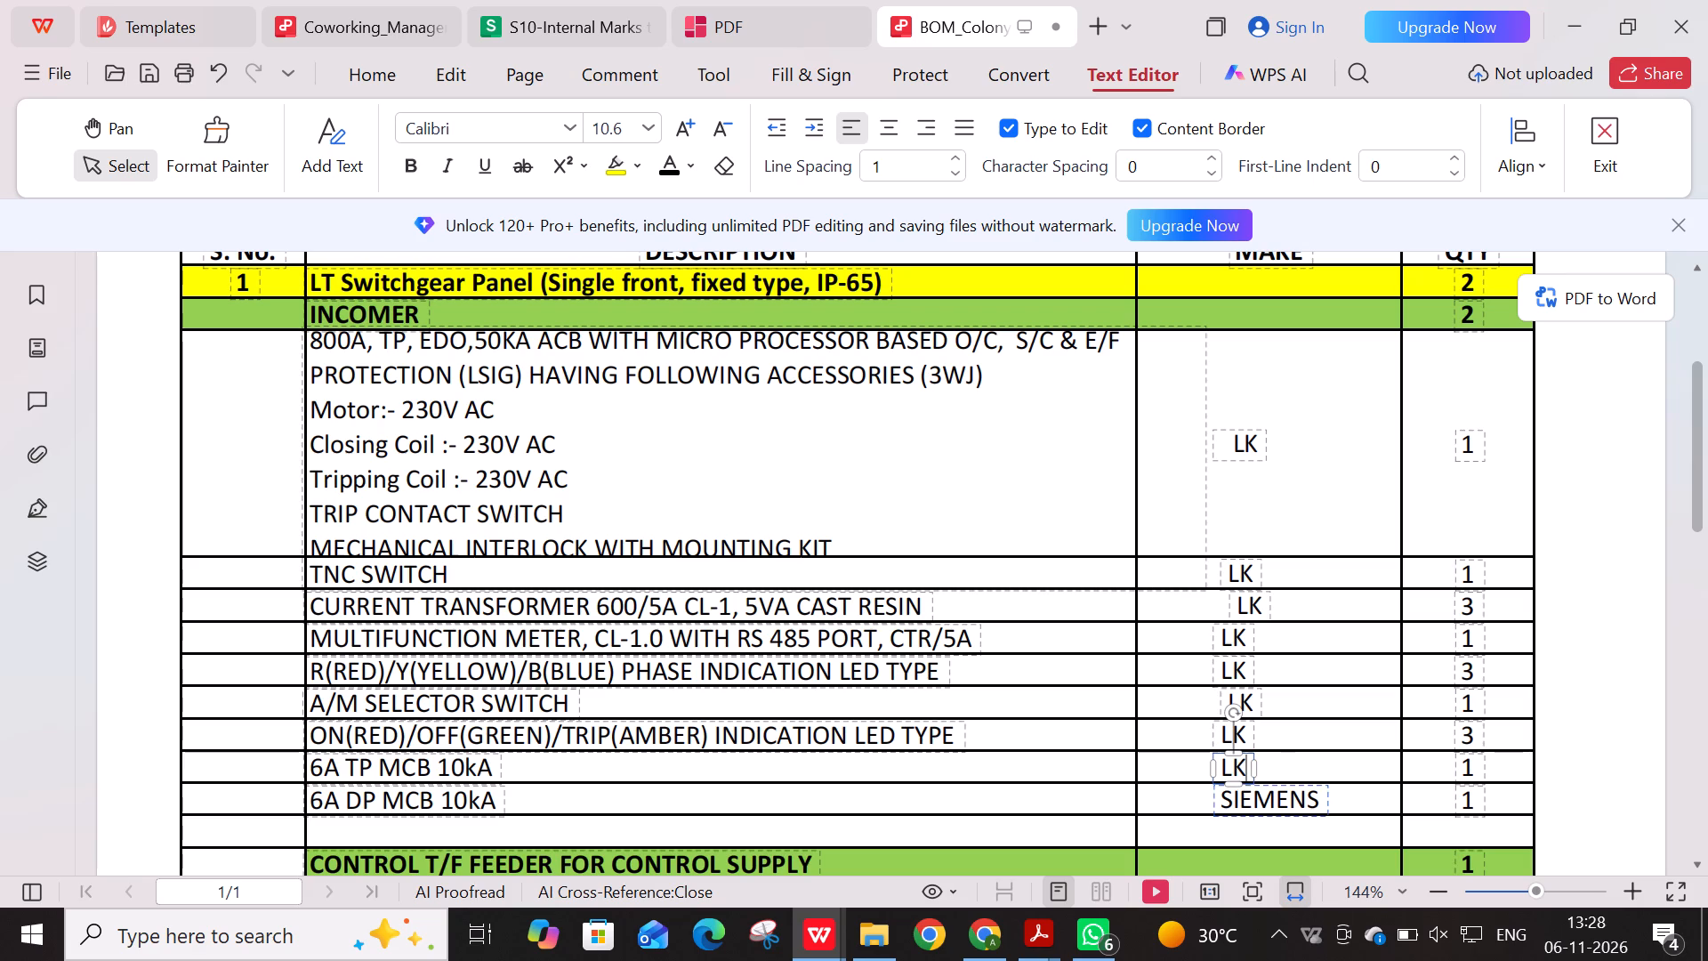
pyautogui.tripleClick(1285, 805)
pyautogui.press('BackSpace')
pyautogui.hotkey('ctrl', 'v')
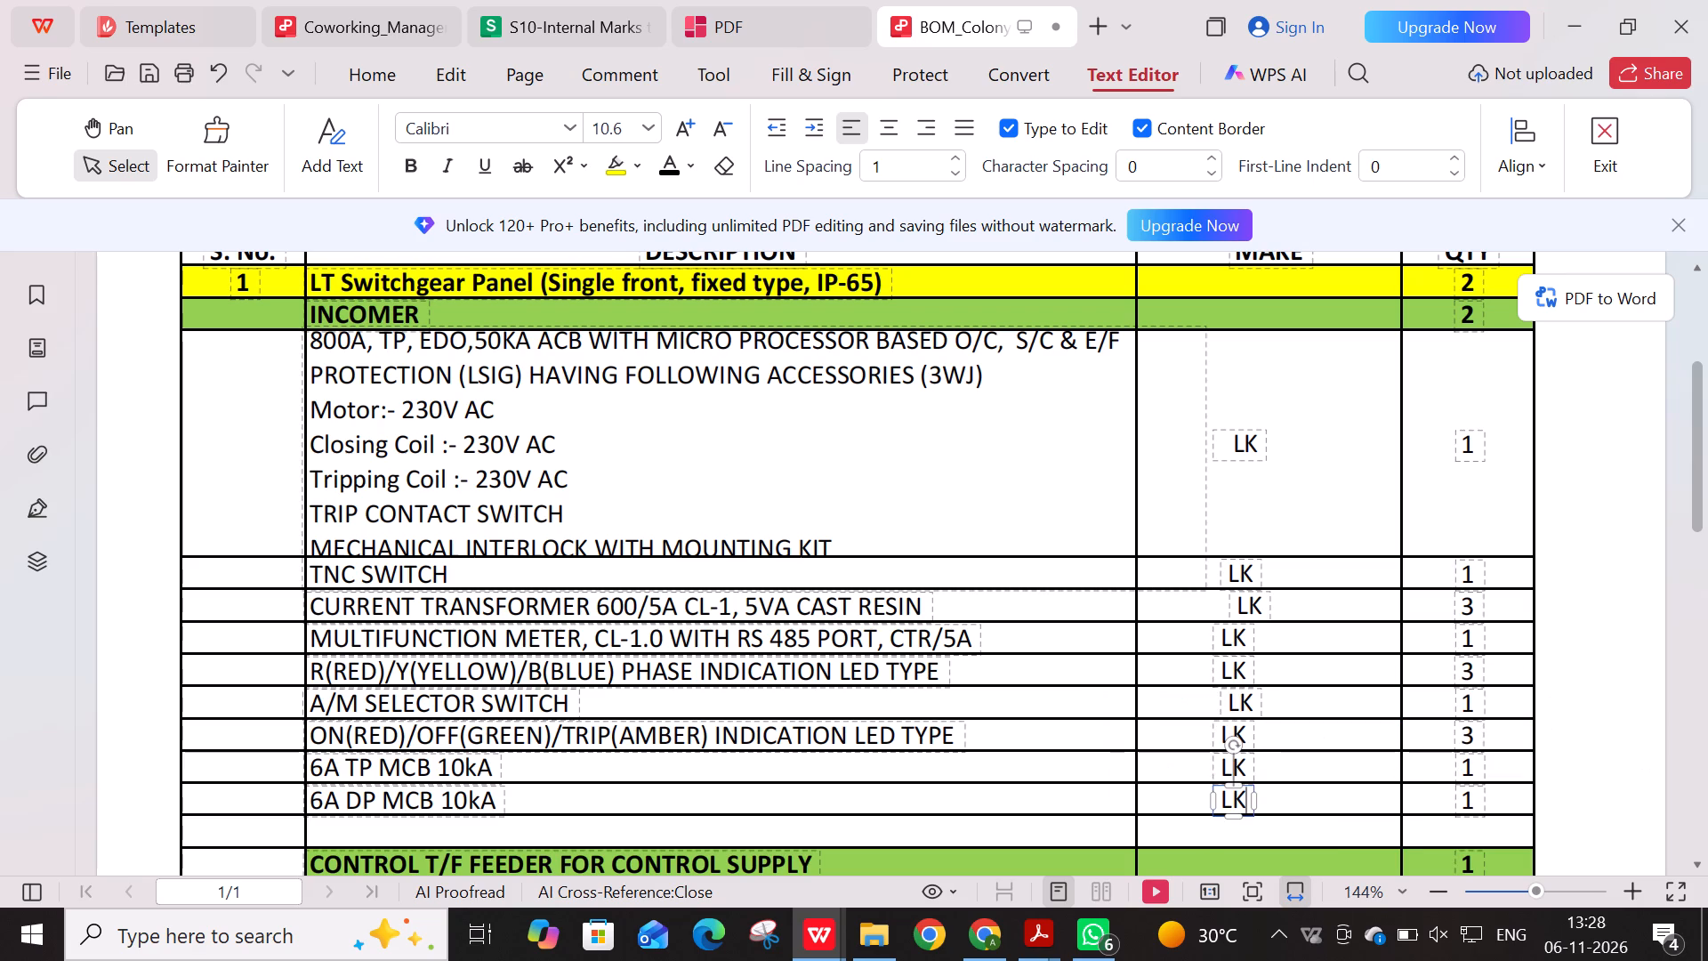
# Replace the makes of the 6.3A TP MPCB and the CONTROL TRANSFORMER 415/240V under CONTROL T/F FEEDER with the copied LK.
pyautogui.scroll(-3, 1296, 728)
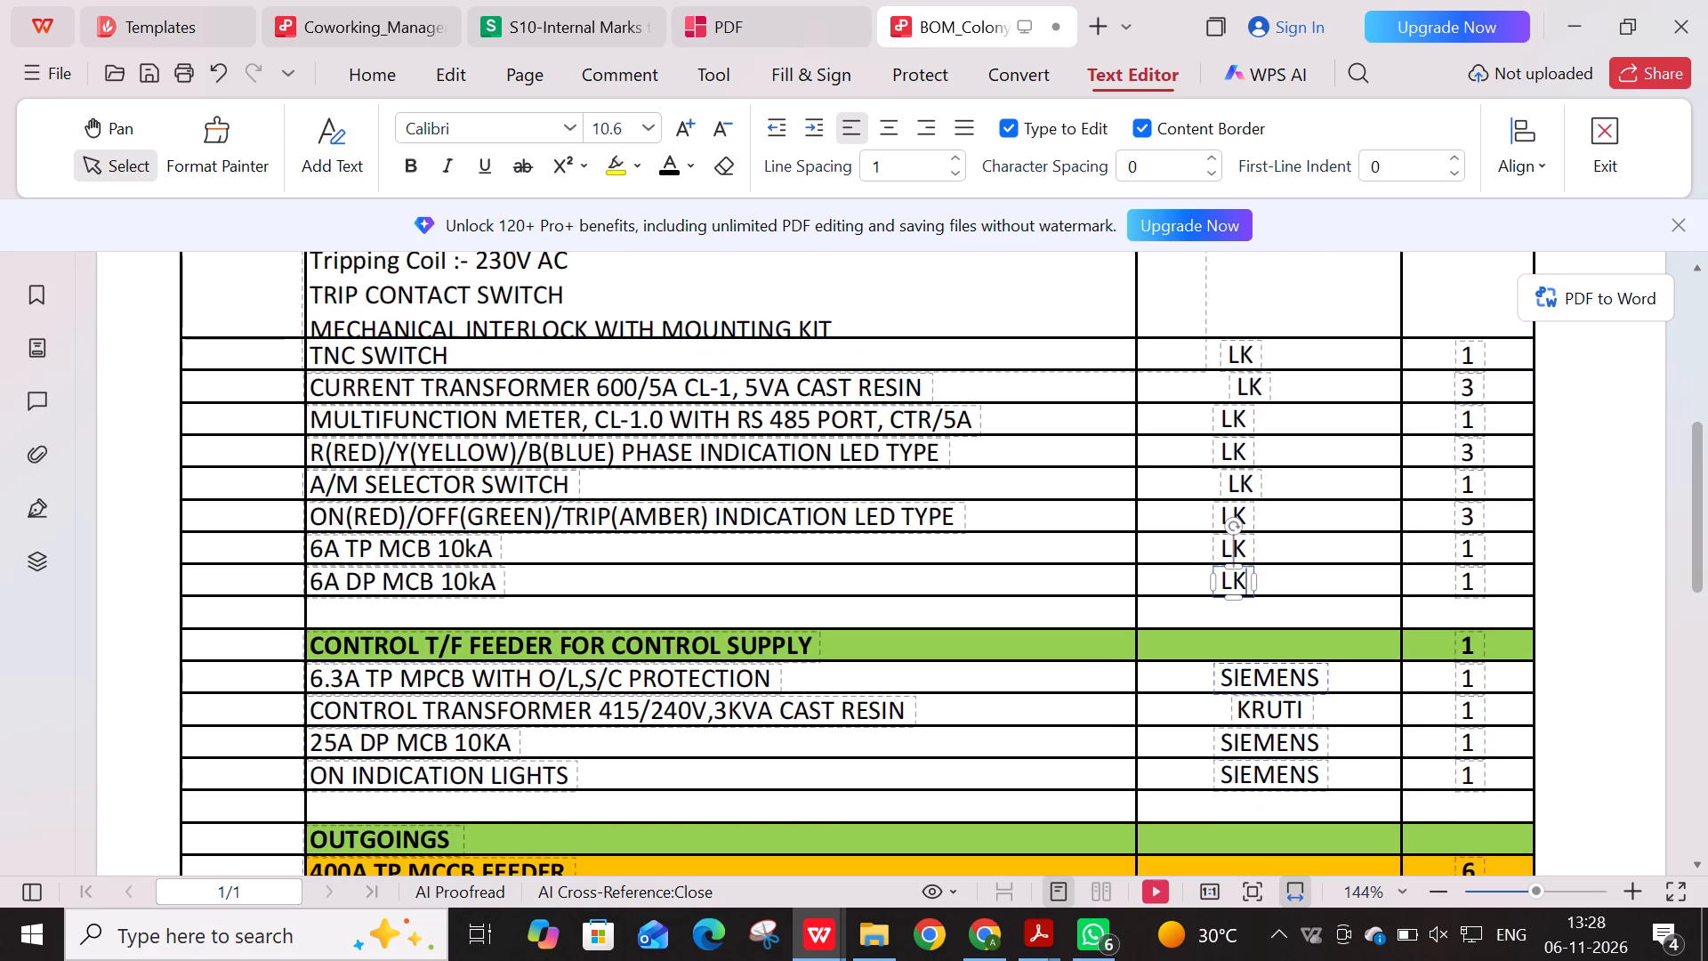
pyautogui.tripleClick(1290, 677)
pyautogui.press('BackSpace')
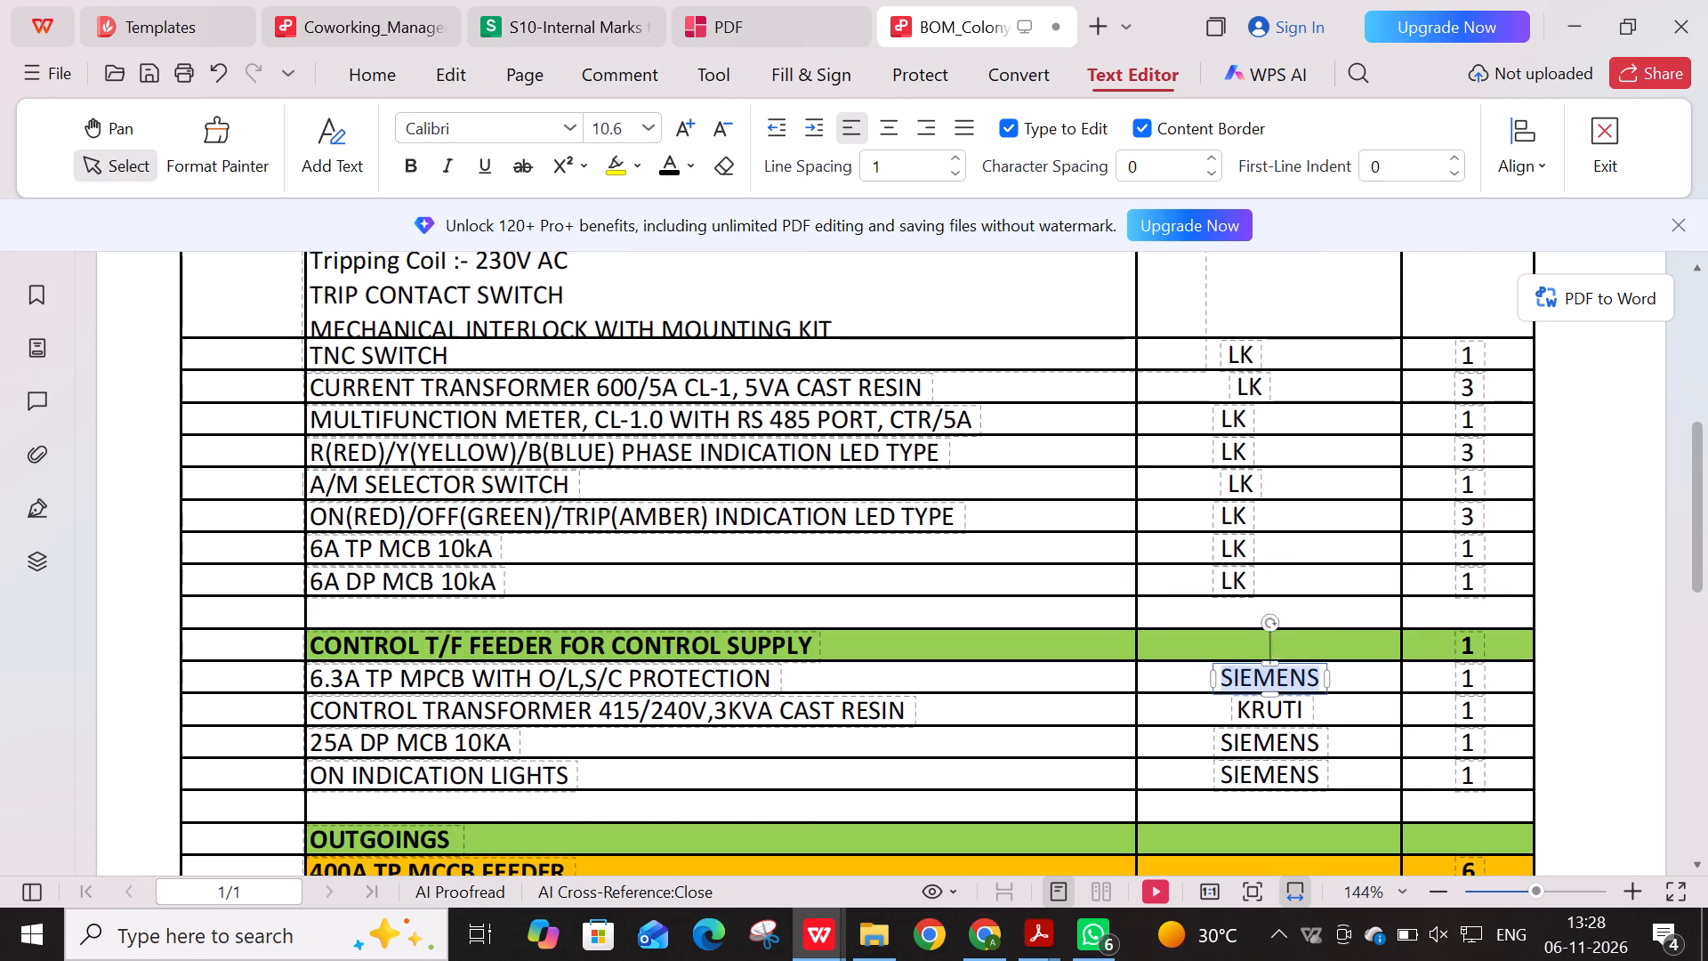
pyautogui.hotkey('ctrl', 'v')
pyautogui.tripleClick(1278, 712)
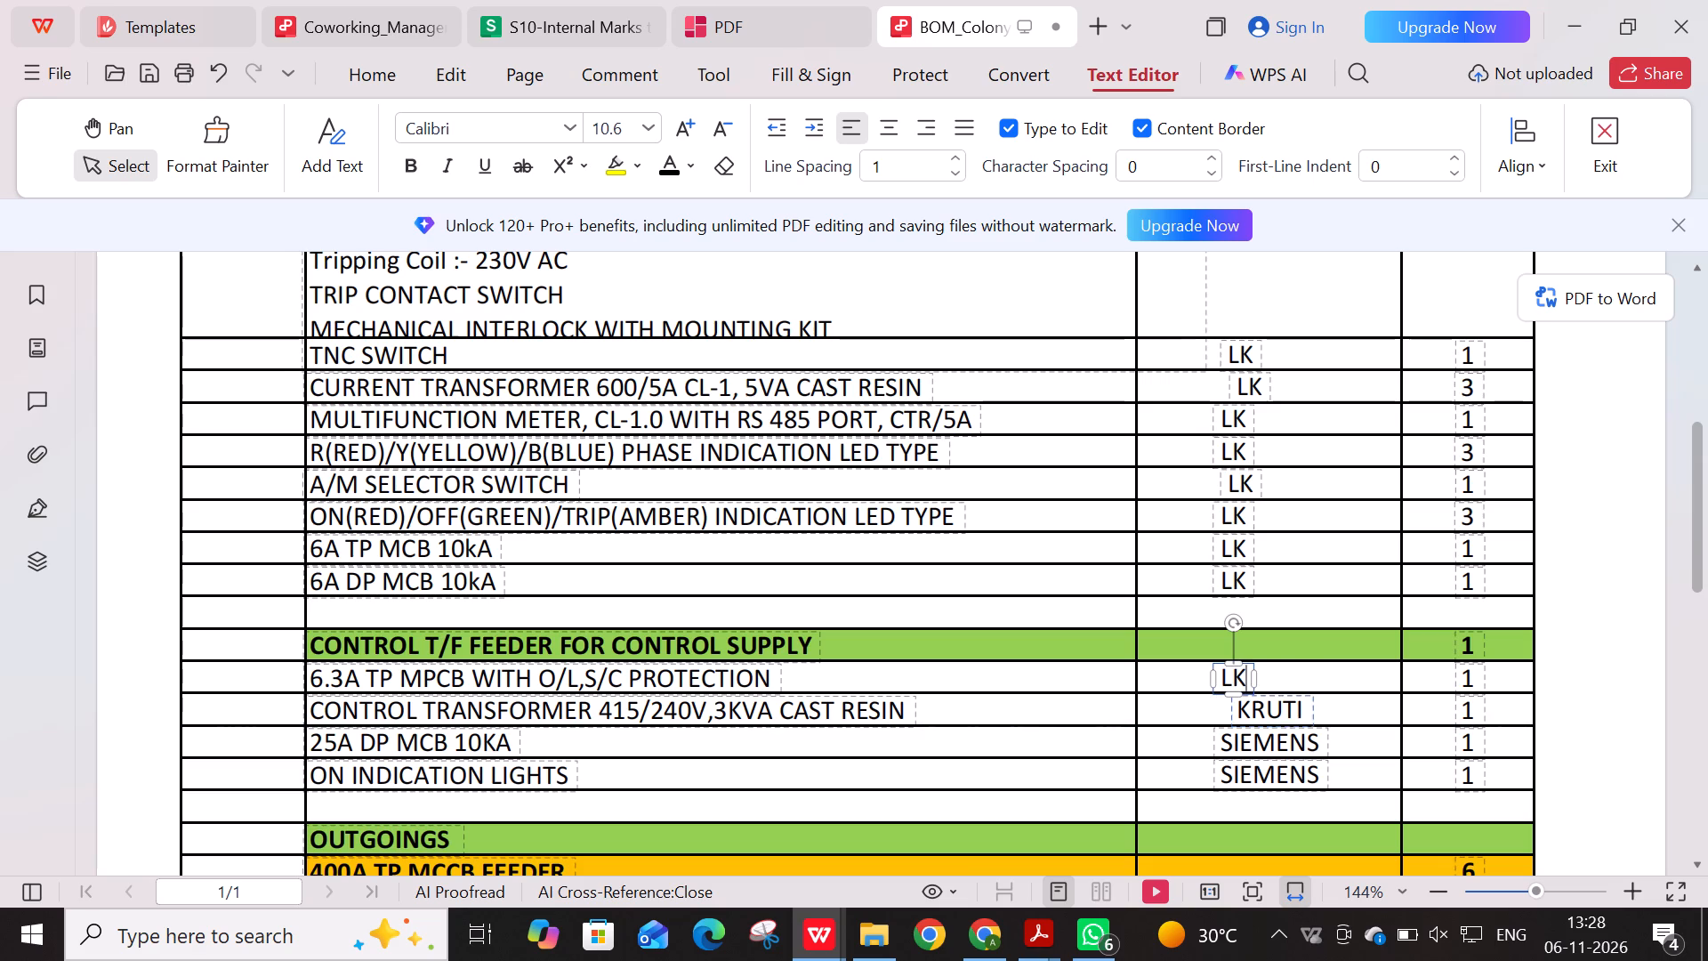
pyautogui.click(1278, 712)
pyautogui.press('BackSpace')
pyautogui.hotkey('ctrl', 'v')
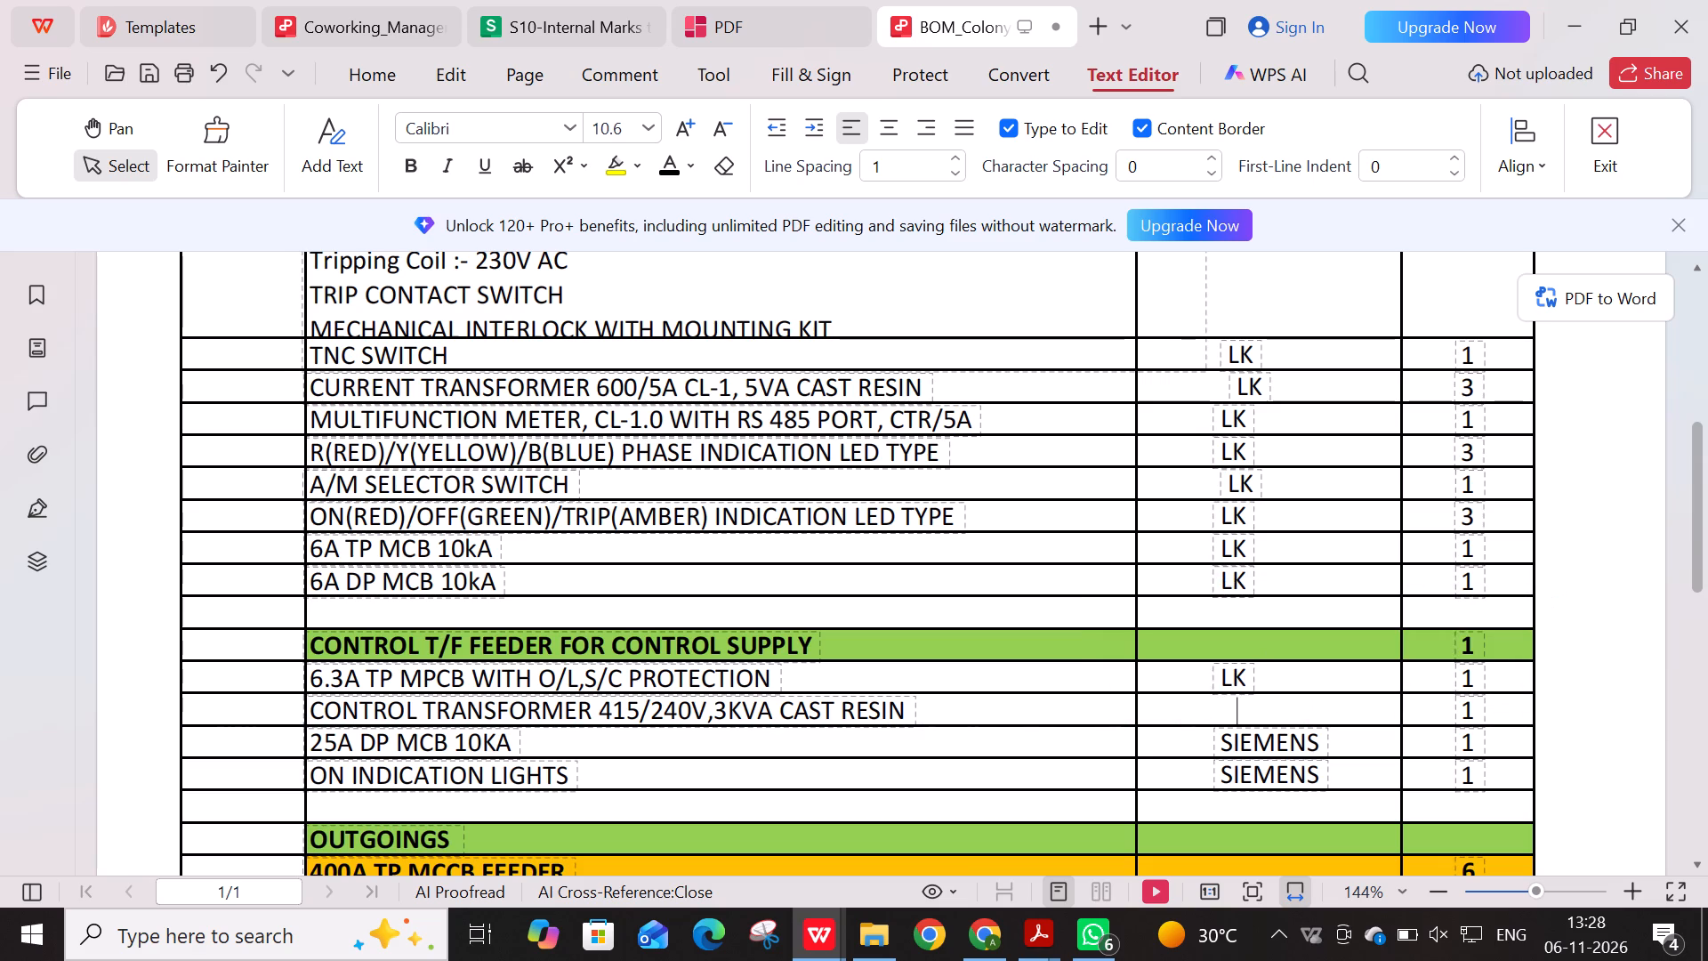
# Replace the makes of the 25A DP MCB and the ON INDICATION LIGHTS with the copied LK.
pyautogui.tripleClick(1275, 747)
pyautogui.click(1275, 747)
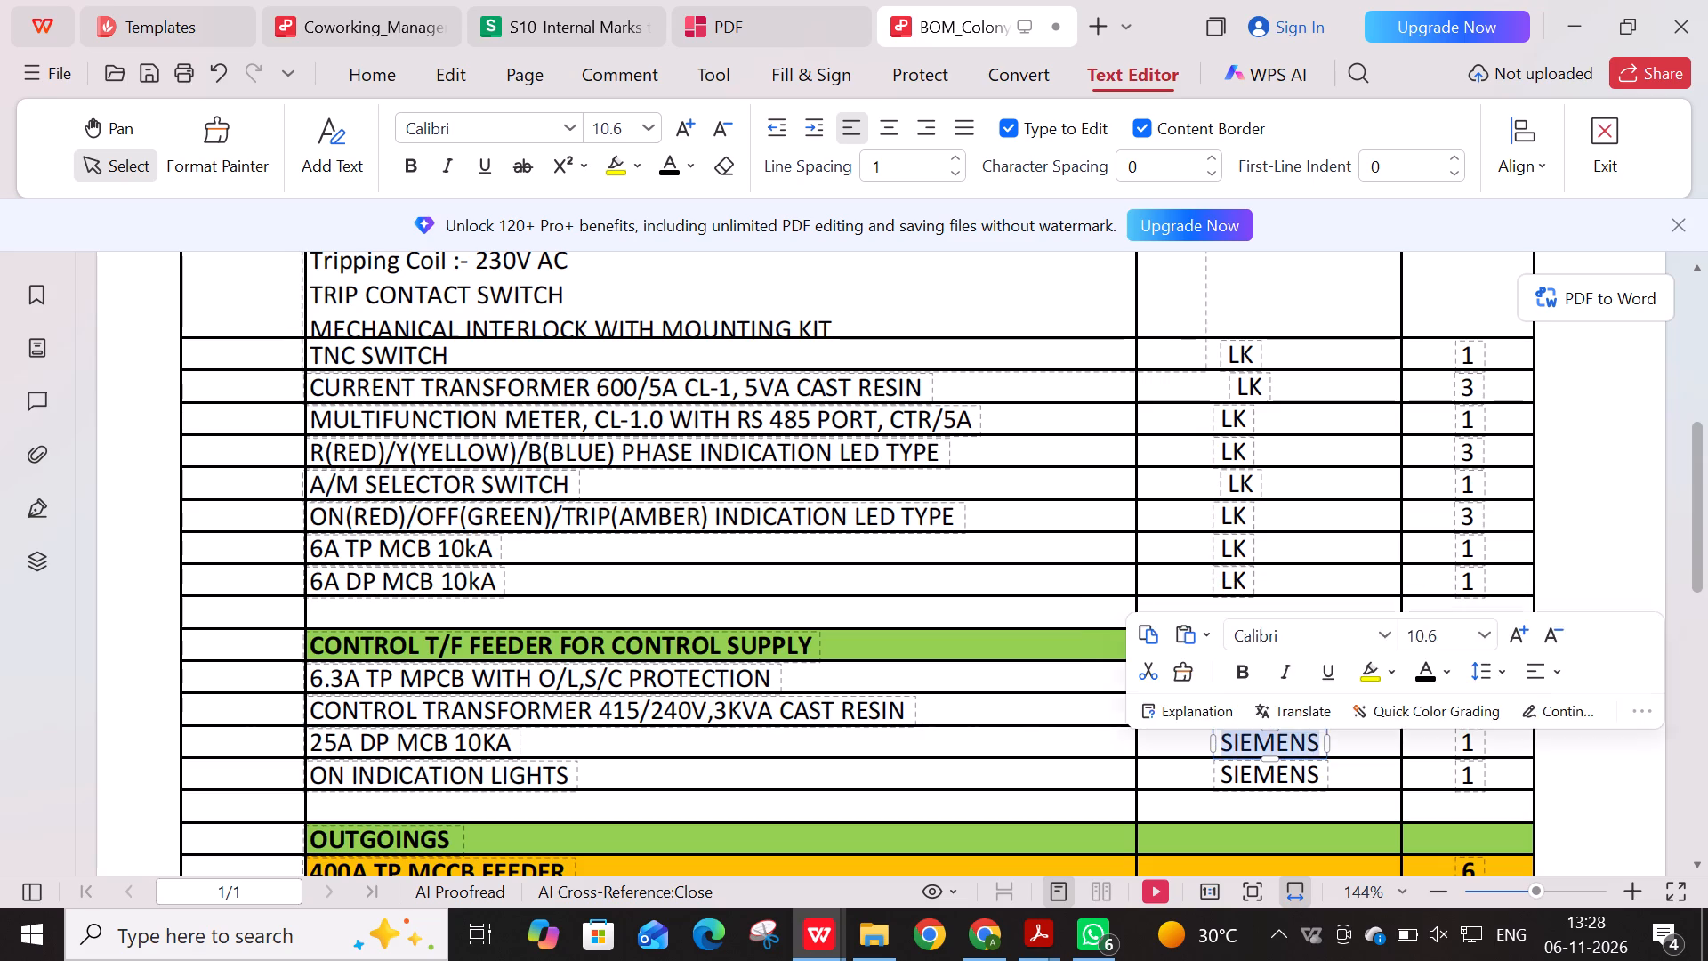
pyautogui.press('BackSpace')
pyautogui.hotkey('ctrl', 'v')
pyautogui.tripleClick(1274, 781)
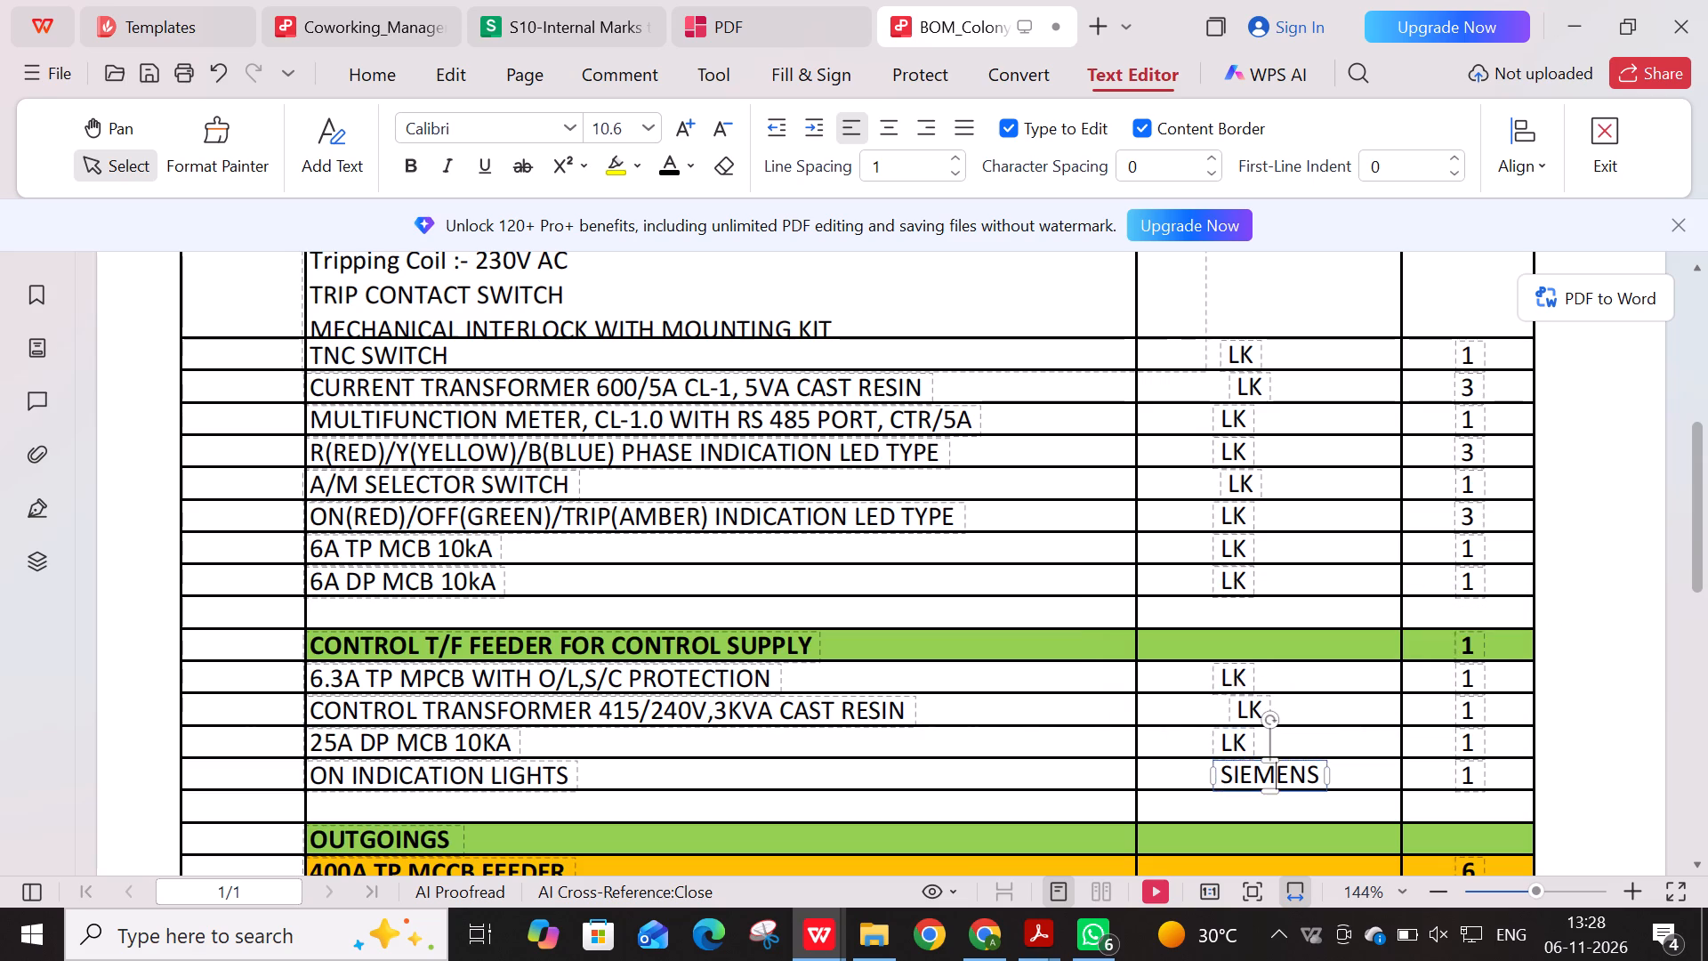
pyautogui.press('BackSpace')
pyautogui.hotkey('ctrl', 'v')
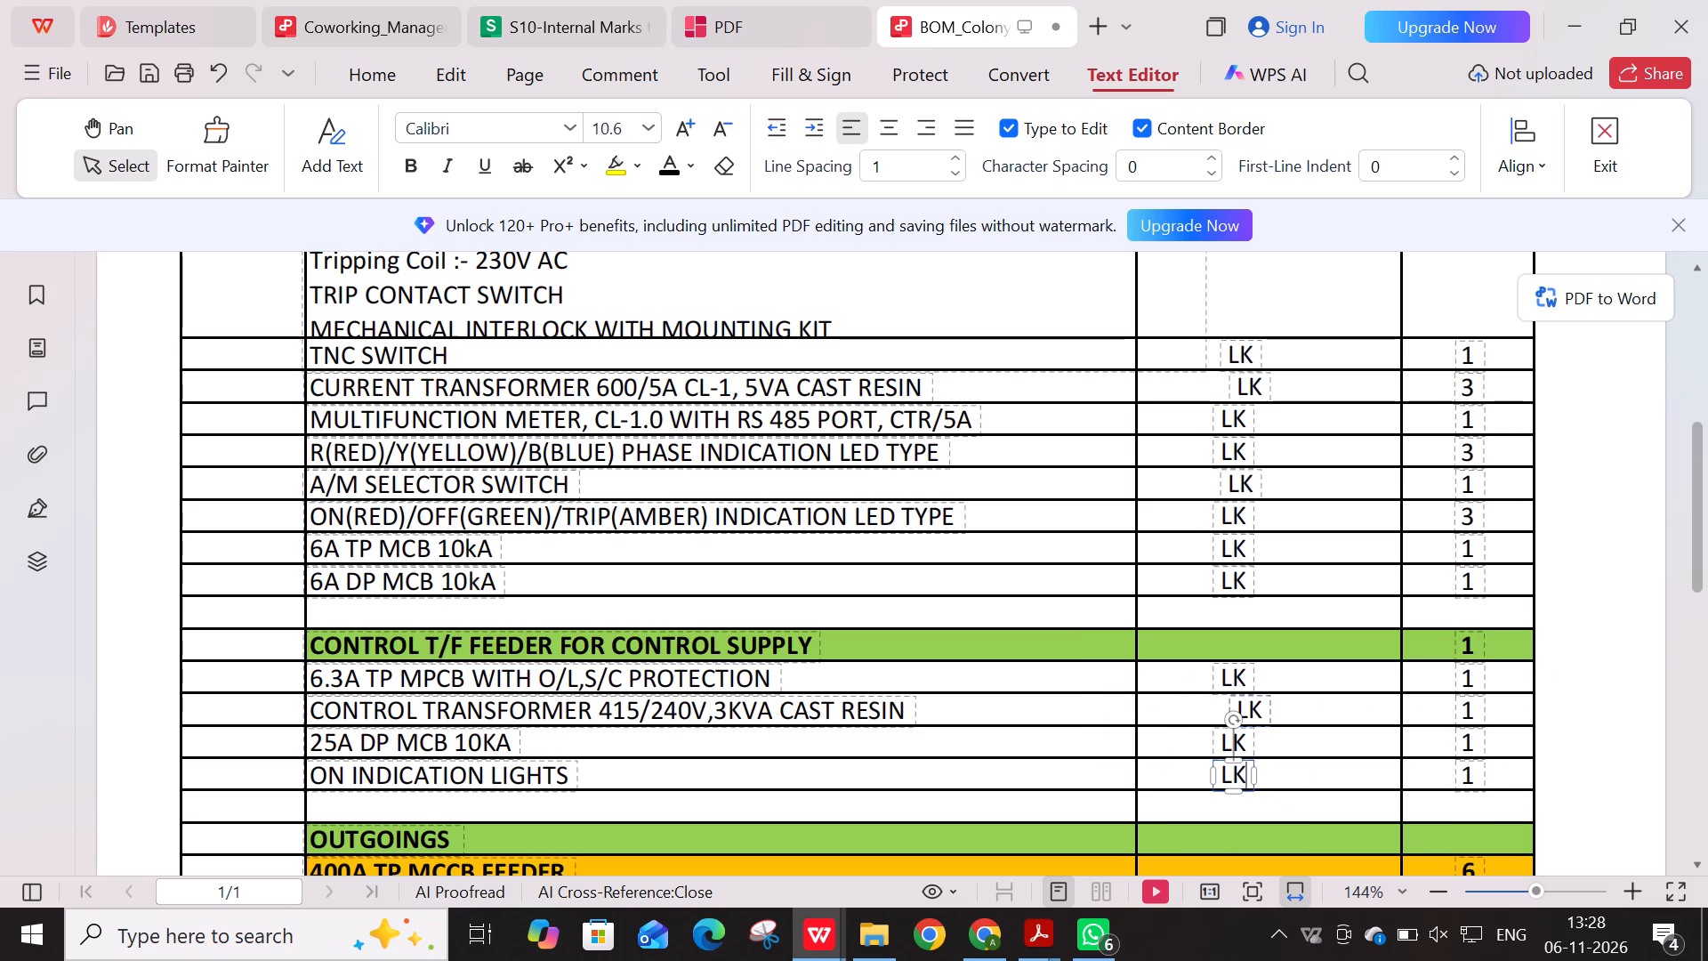
# Replace the make of the 400A, TP 50KA MCCB under 400A TP MCCB FEEDER with the copied LK.
pyautogui.scroll(-16, 1259, 715)
pyautogui.scroll(-20, 1259, 715)
pyautogui.scroll(-20, 1259, 715)
pyautogui.scroll(-1, 1259, 715)
pyautogui.scroll(4, 1259, 715)
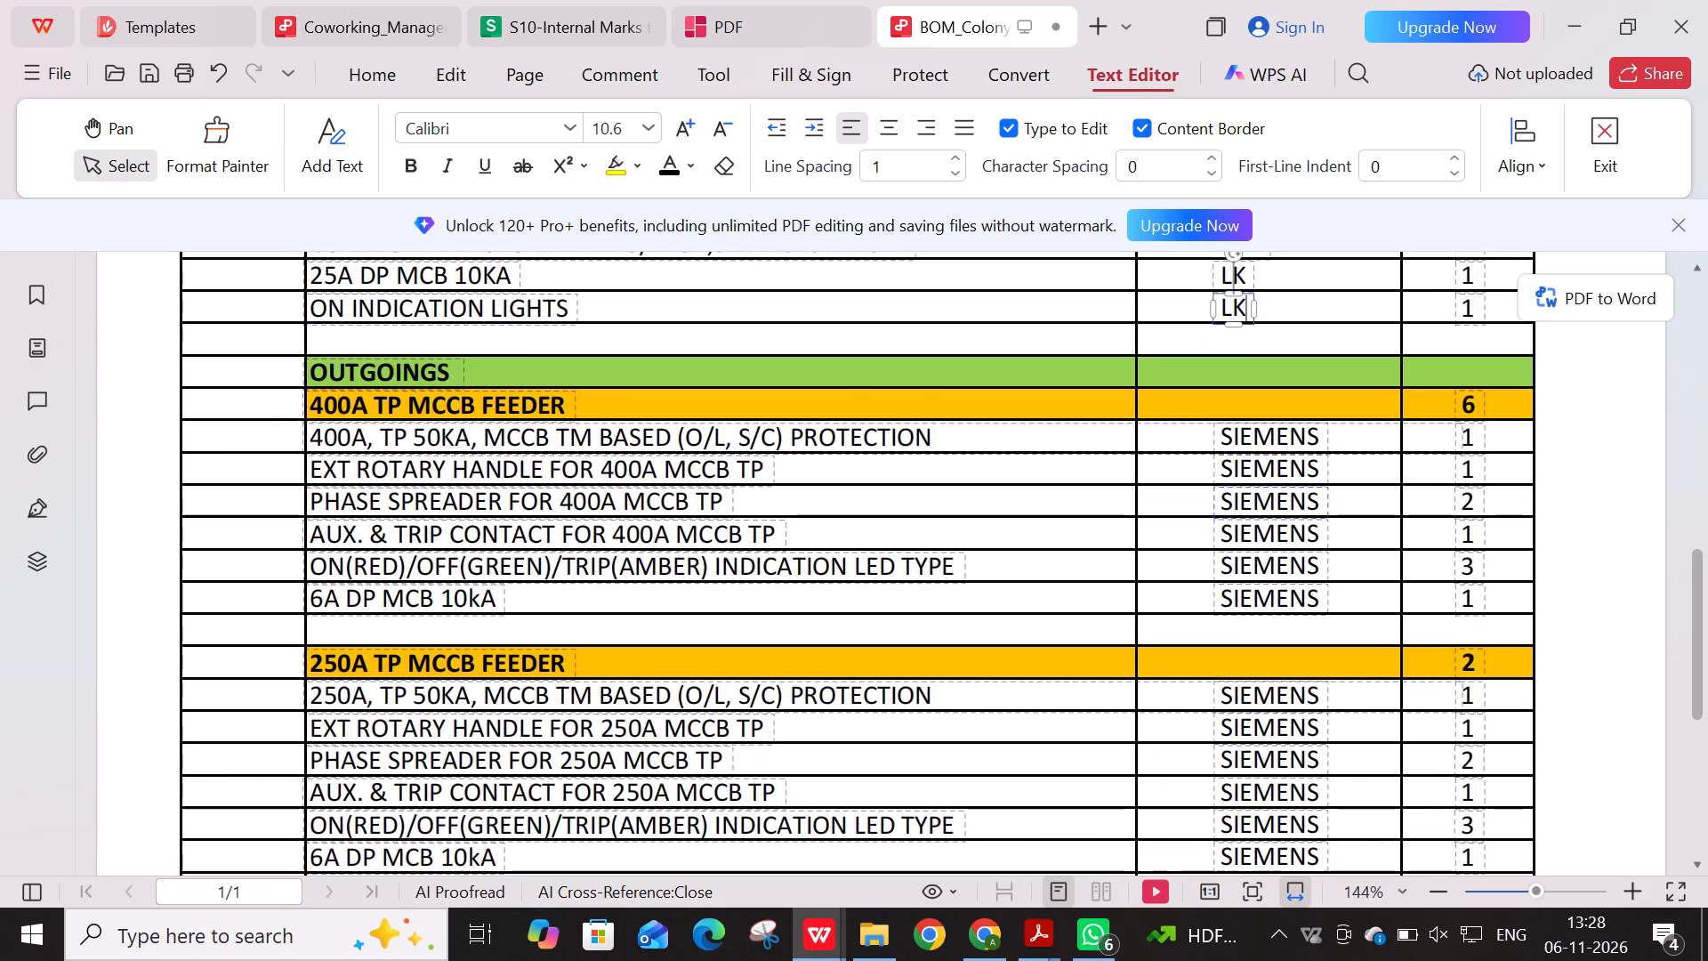
pyautogui.tripleClick(1242, 440)
pyautogui.click(1242, 440)
pyautogui.press('BackSpace')
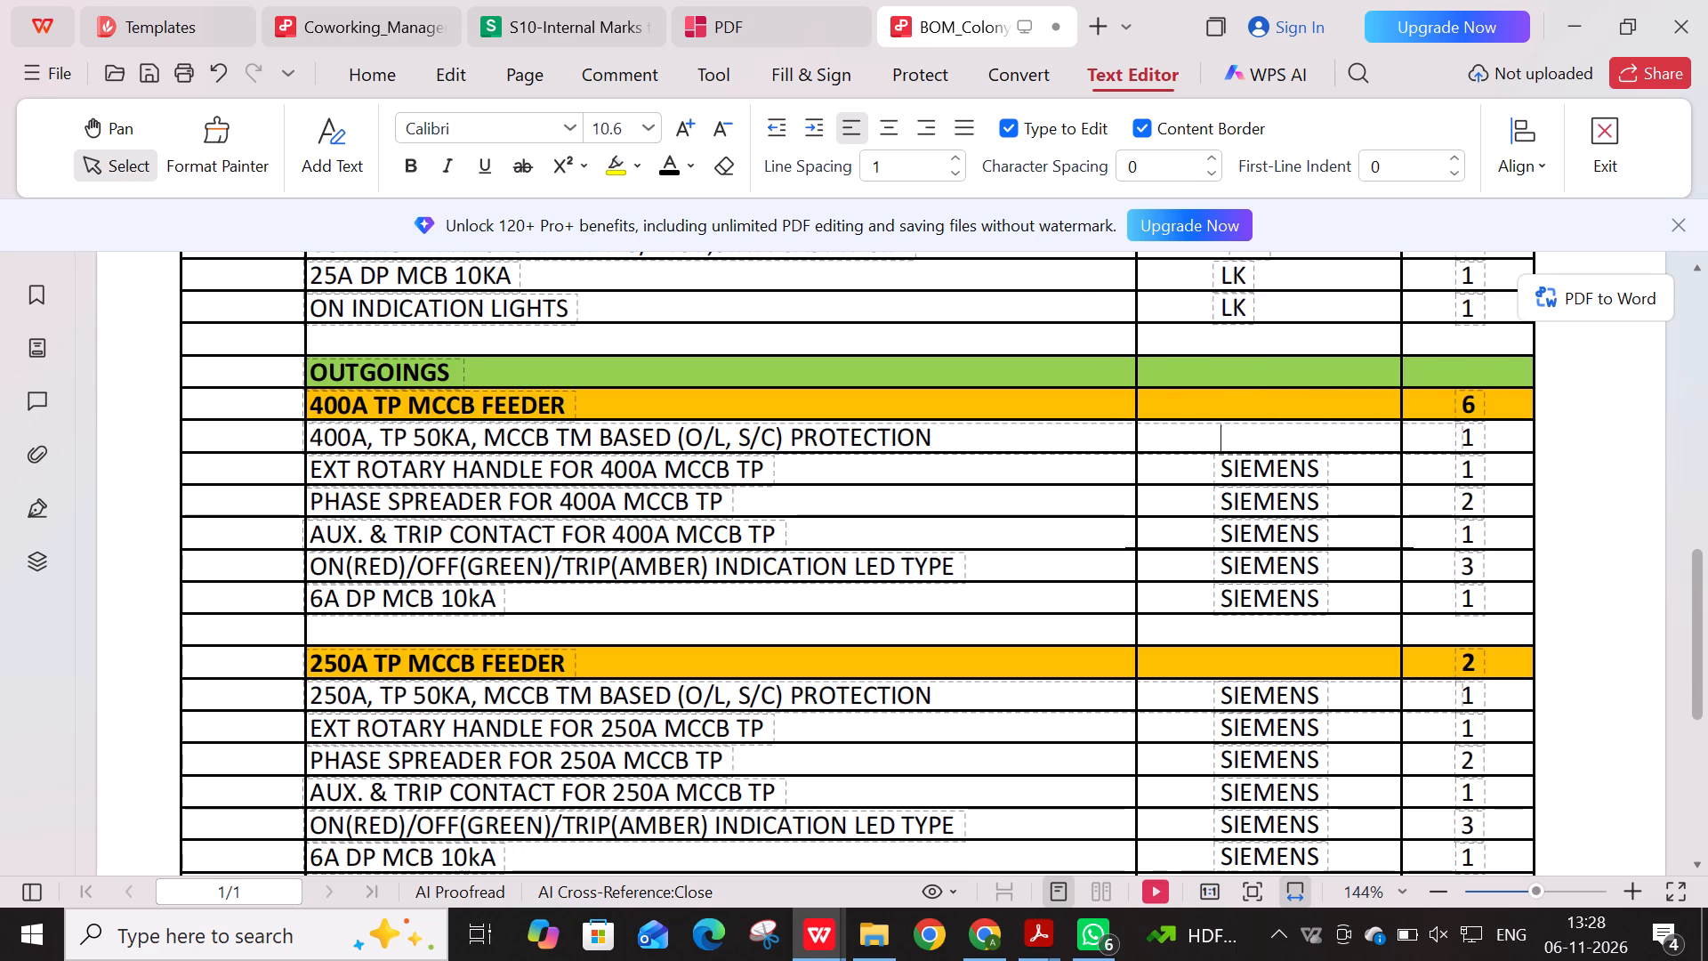
pyautogui.hotkey('ctrl', 'v')
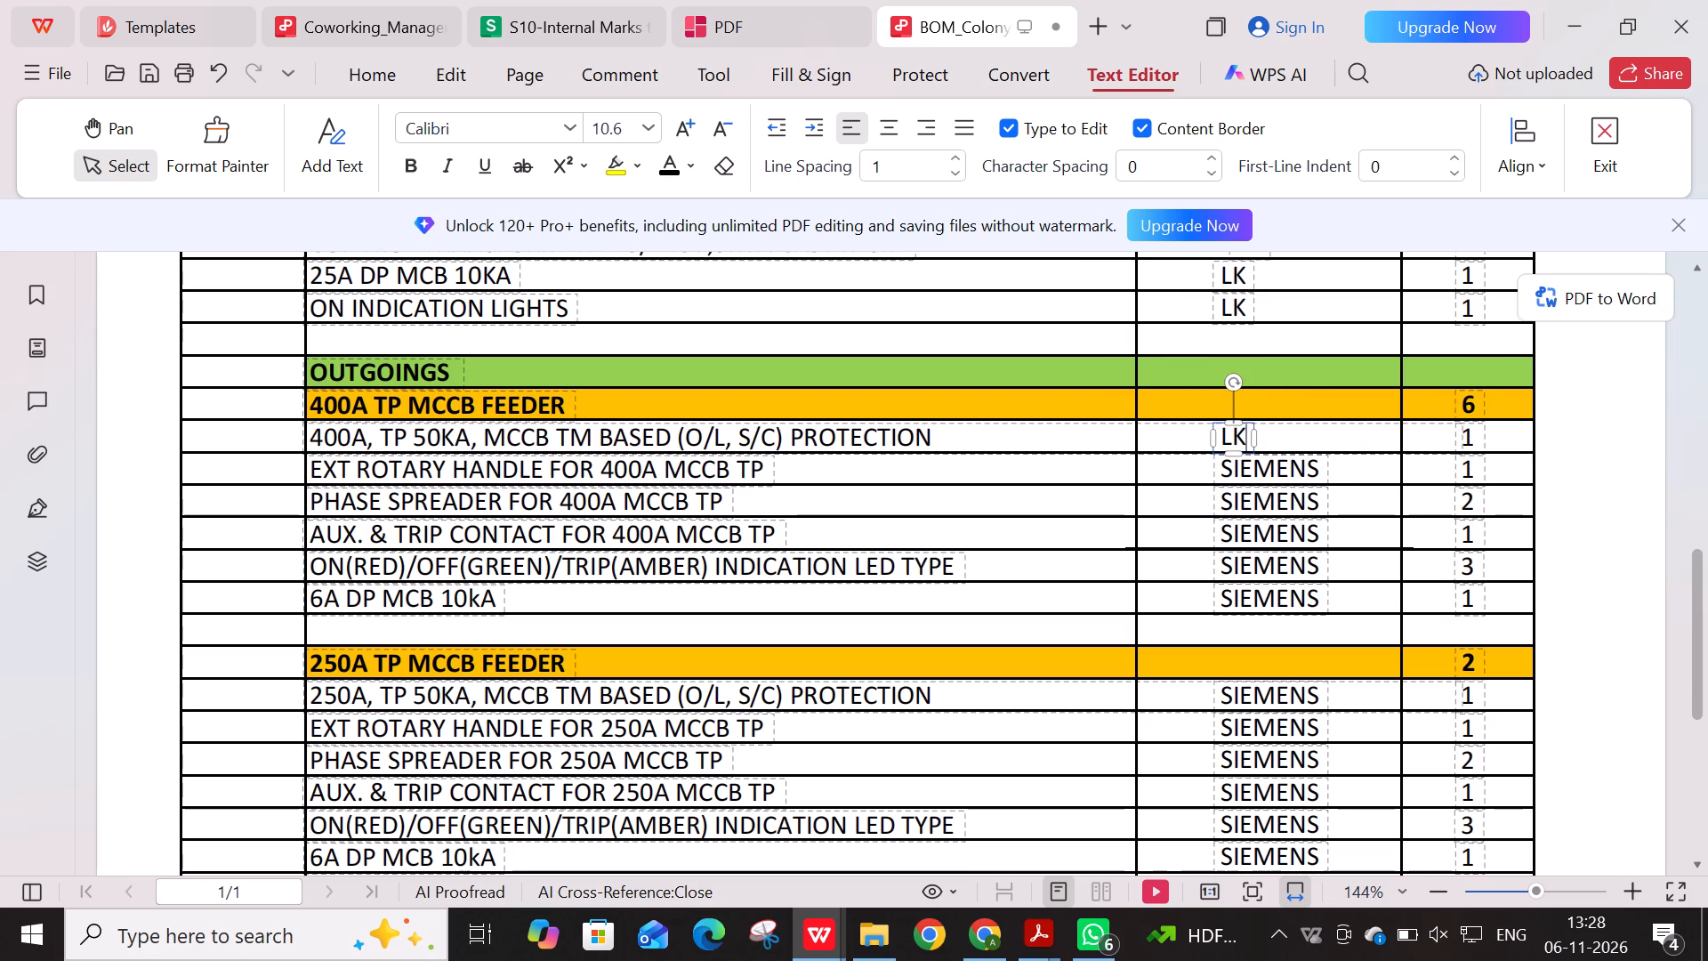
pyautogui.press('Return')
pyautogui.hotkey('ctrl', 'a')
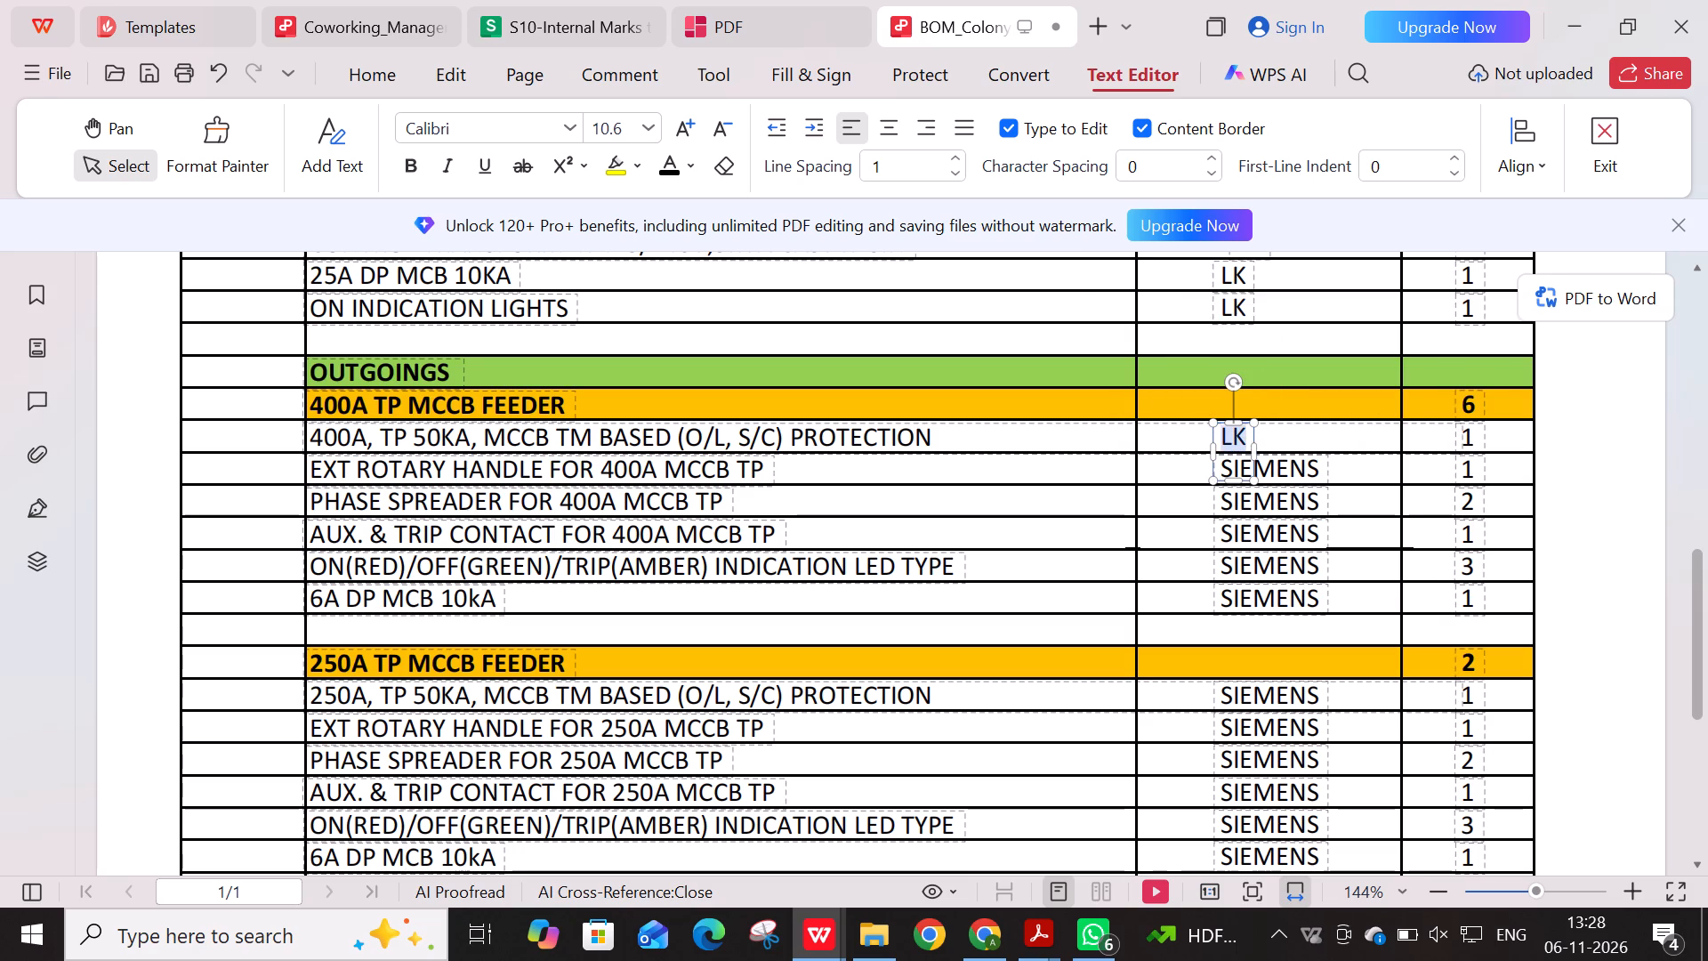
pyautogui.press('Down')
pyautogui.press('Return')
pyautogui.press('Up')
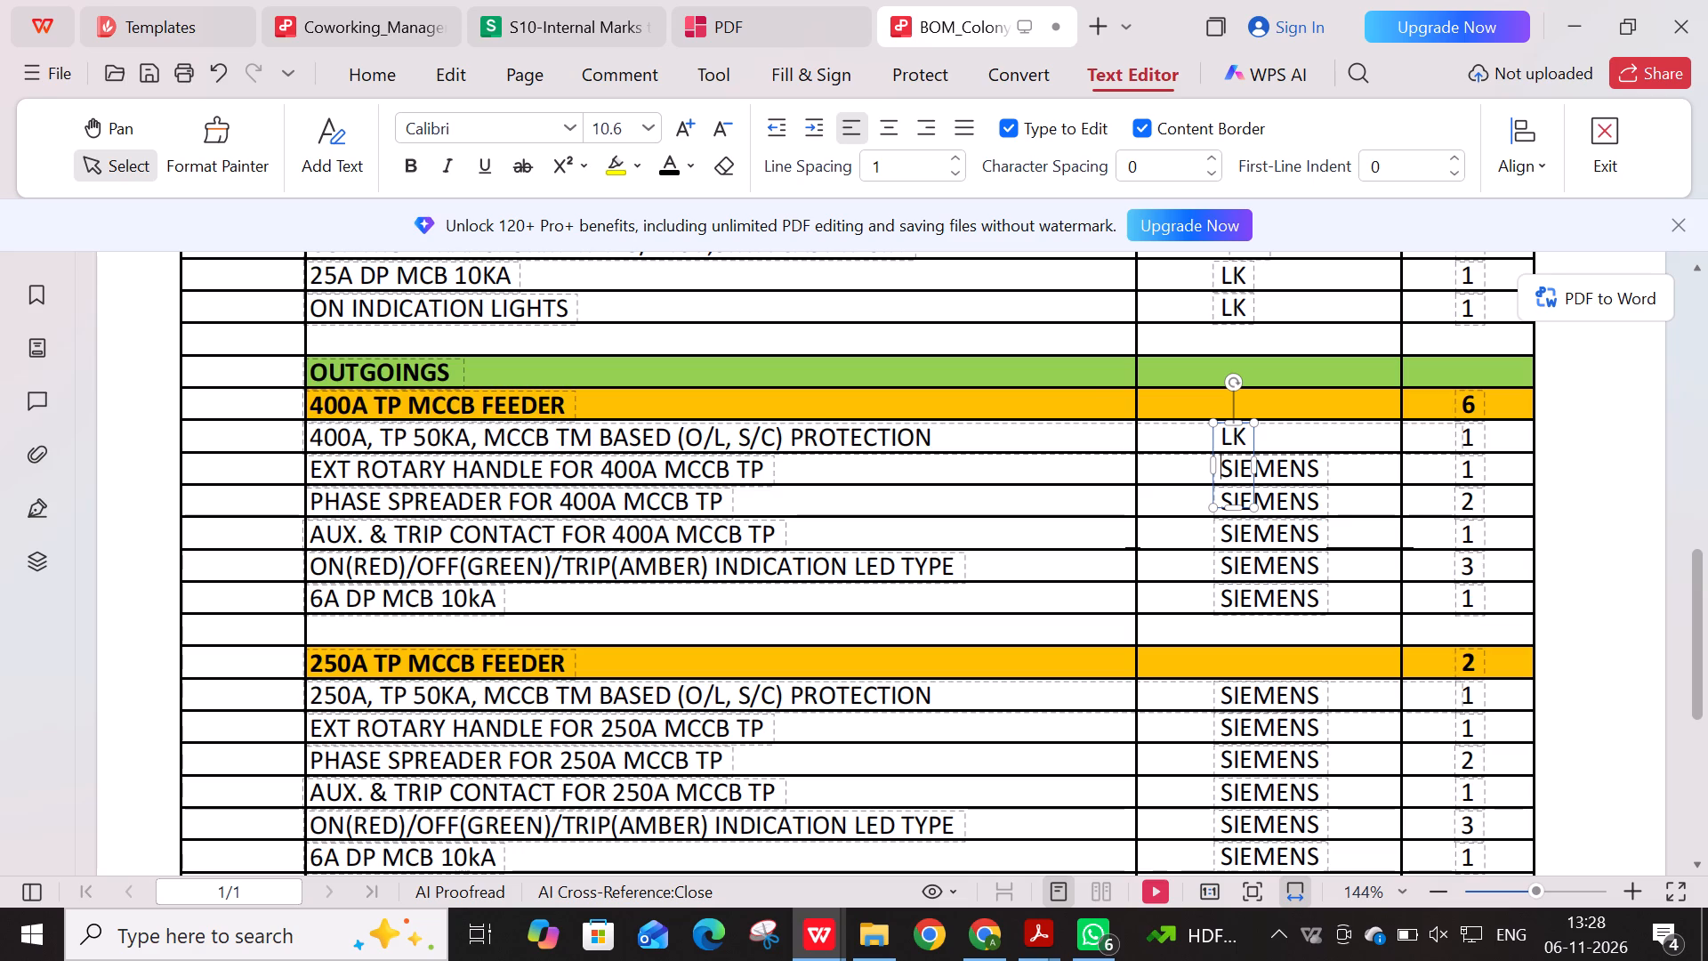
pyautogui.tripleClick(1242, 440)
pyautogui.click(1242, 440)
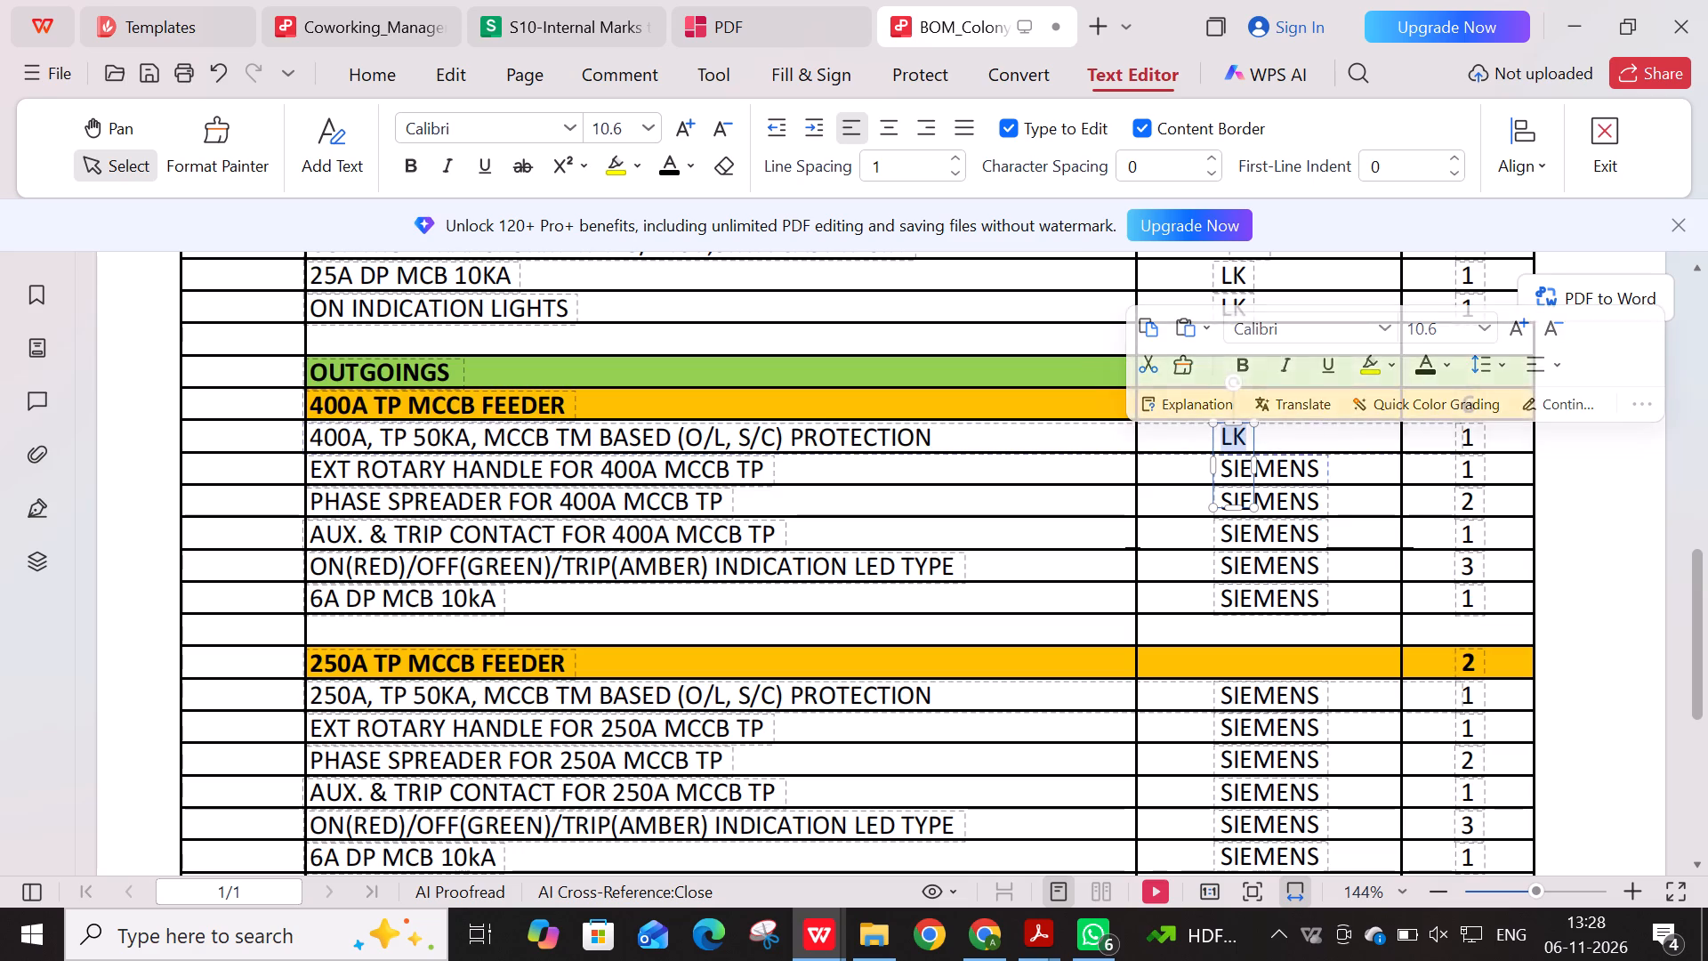
# Replace the makes of the EXT ROTARY HANDLE and the PHASE SPREADER for the 400A MCCB with the copied LK.
pyautogui.tripleClick(1242, 468)
pyautogui.click(1242, 468)
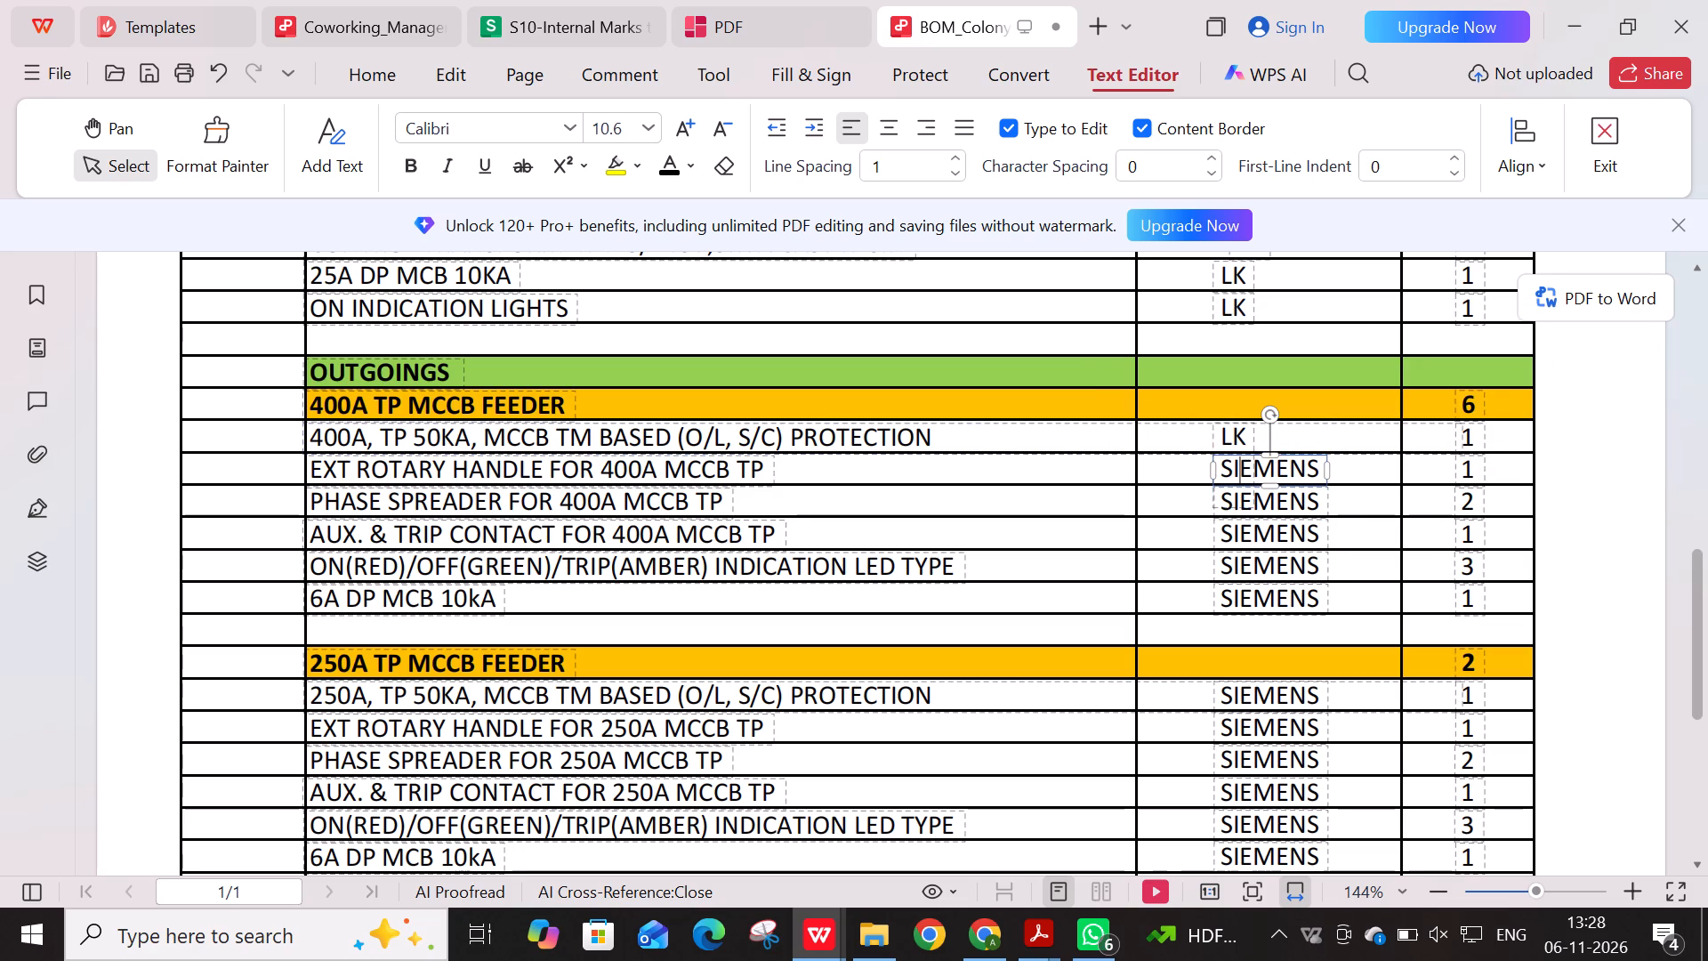
pyautogui.tripleClick(1242, 468)
pyautogui.write(']\\\\')
pyautogui.press('BackSpace')
pyautogui.press('BackSpace')
pyautogui.press('BackSpace')
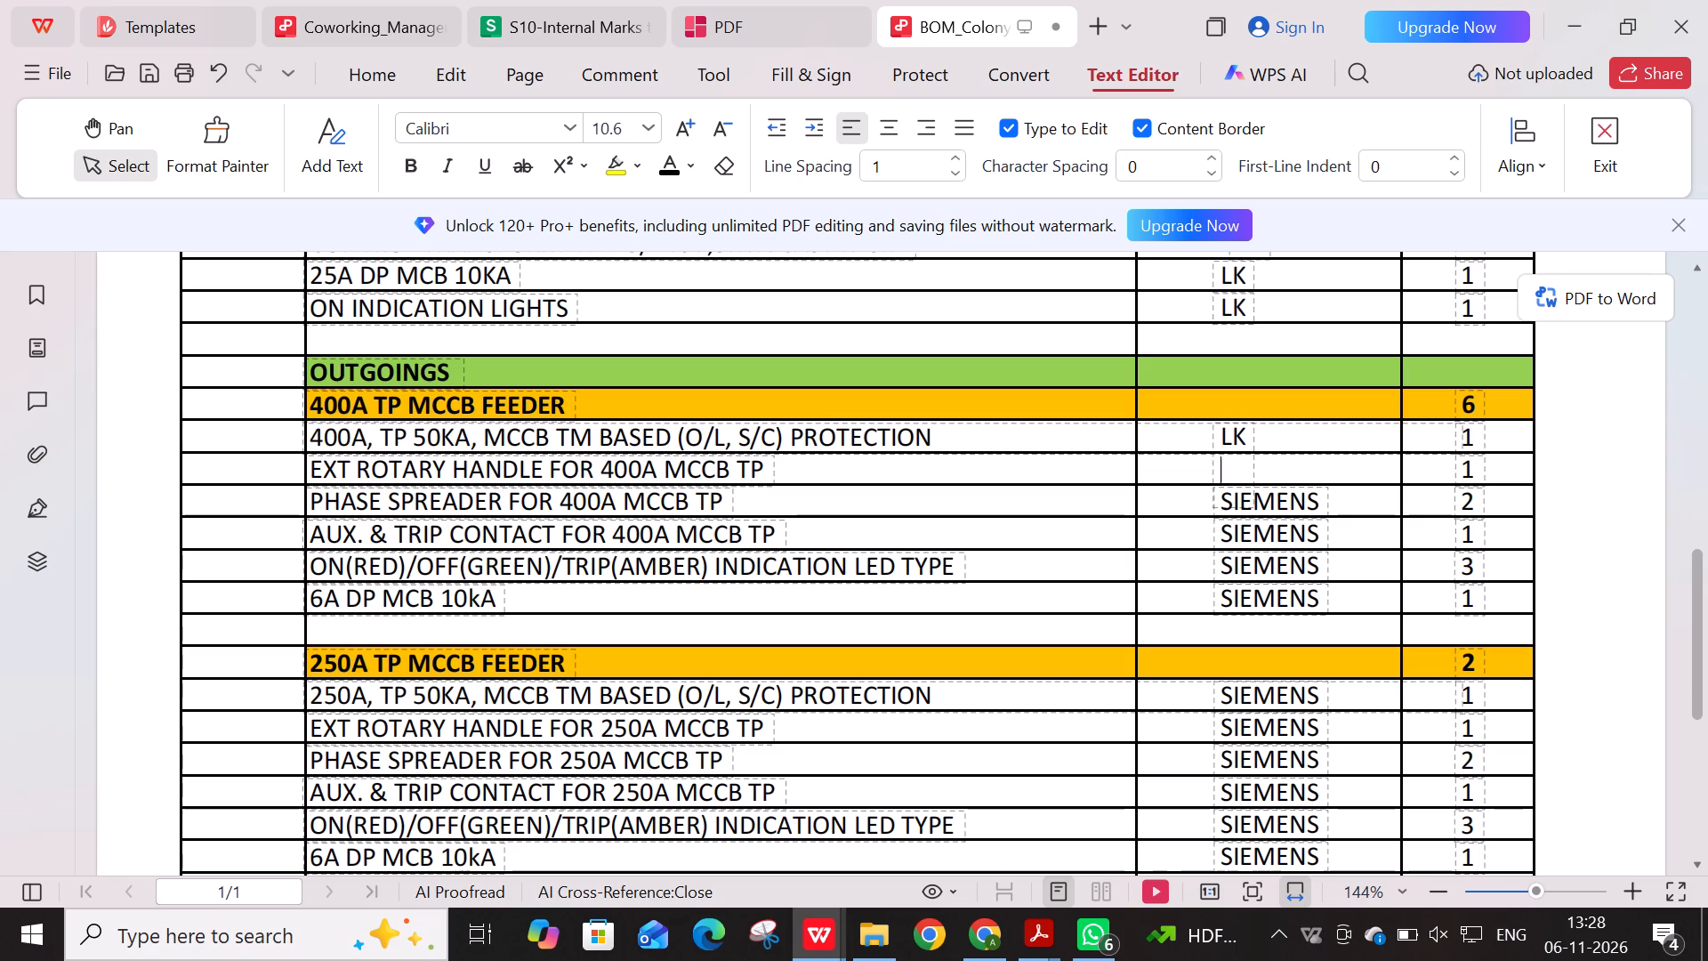
pyautogui.hotkey('ctrl', 'v')
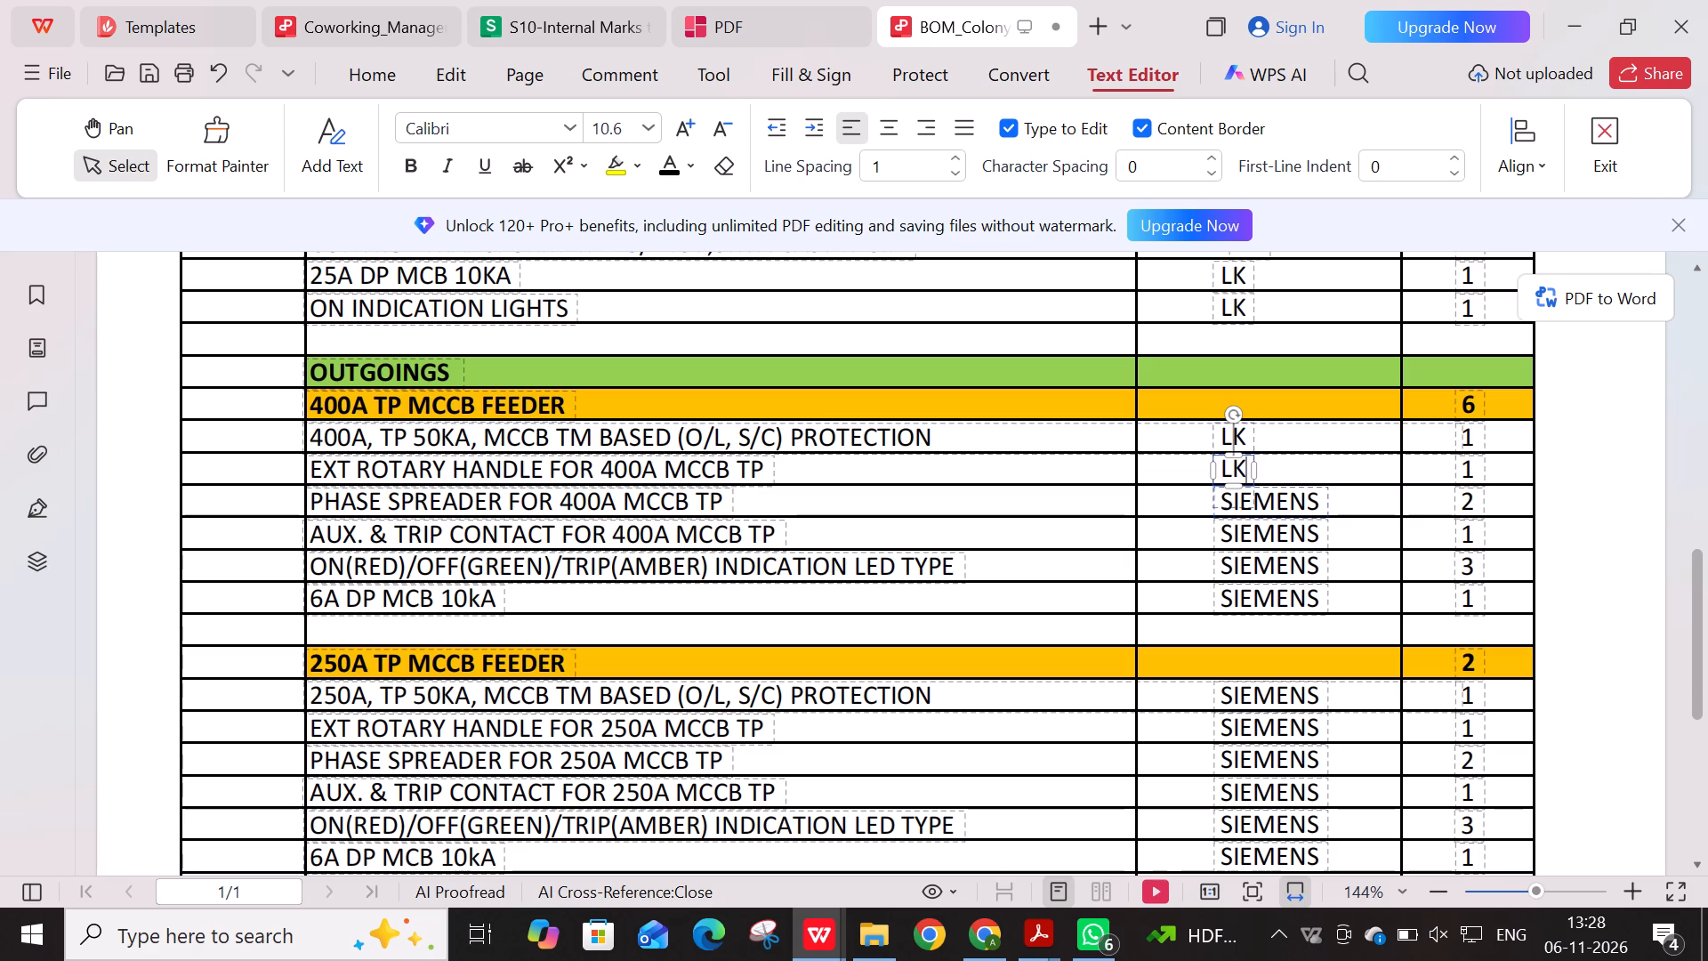
pyautogui.tripleClick(1245, 513)
pyautogui.press('BackSpace')
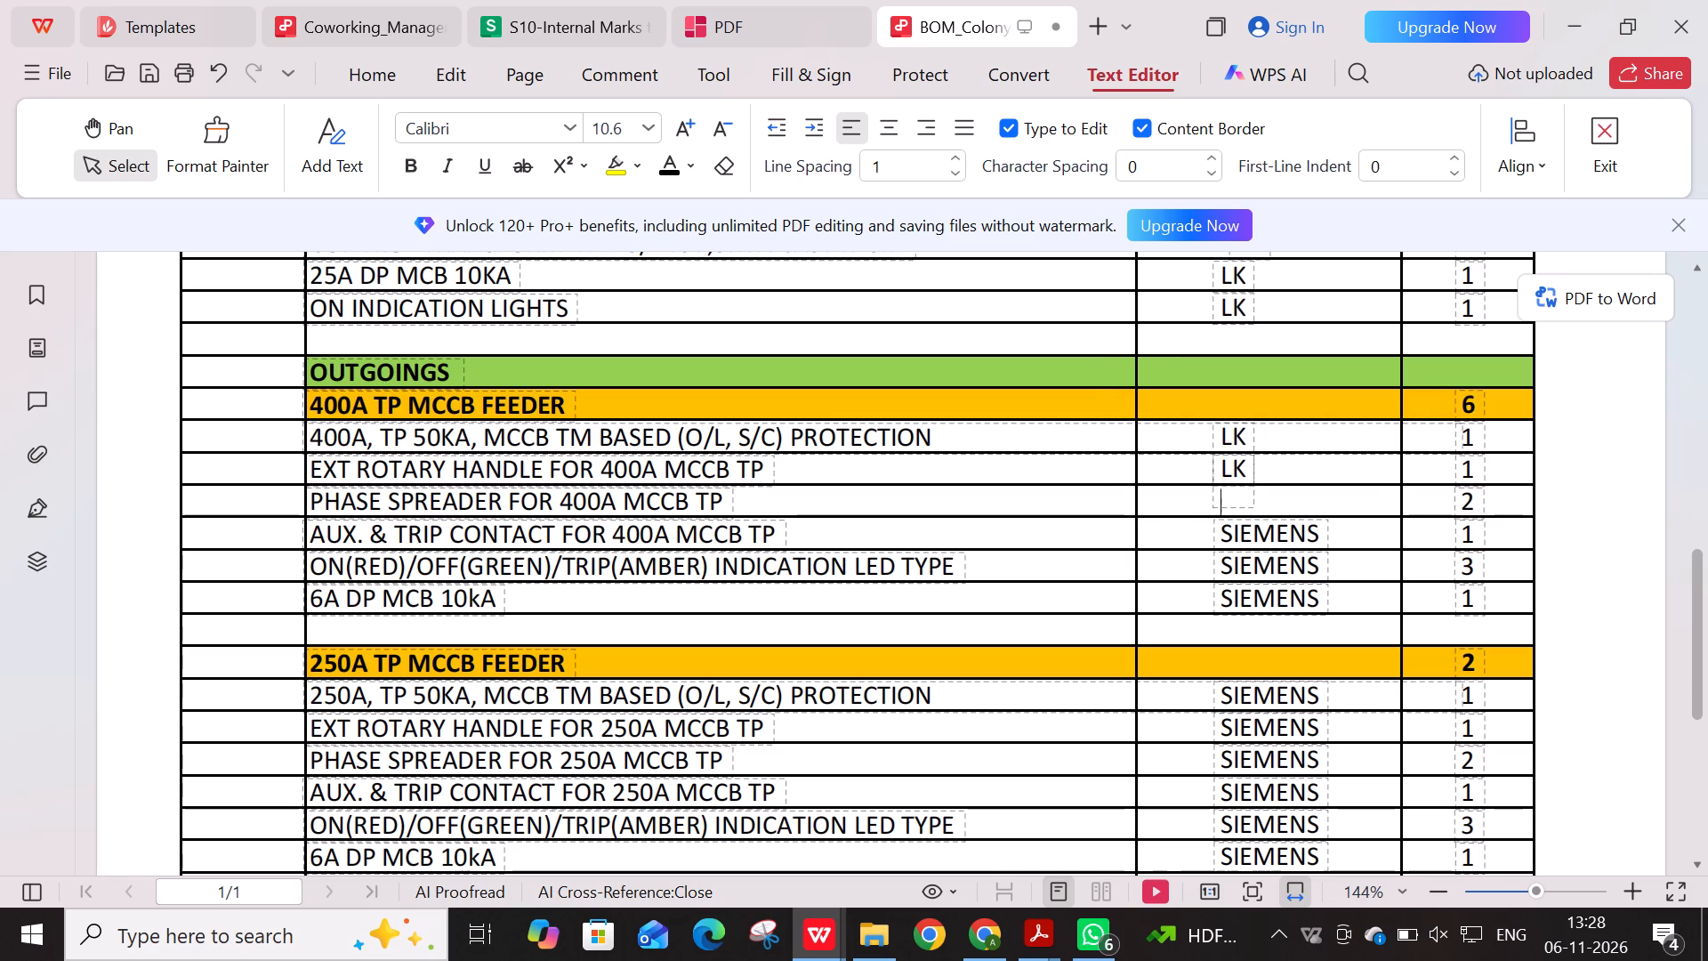
pyautogui.hotkey('ctrl', 'v')
# Replace the makes of the AUX. & TRIP CONTACT, ON/OFF/TRIP INDICATION and 6A DP MCB under 400A TP MCCB FEEDER with LK.
pyautogui.tripleClick(1244, 538)
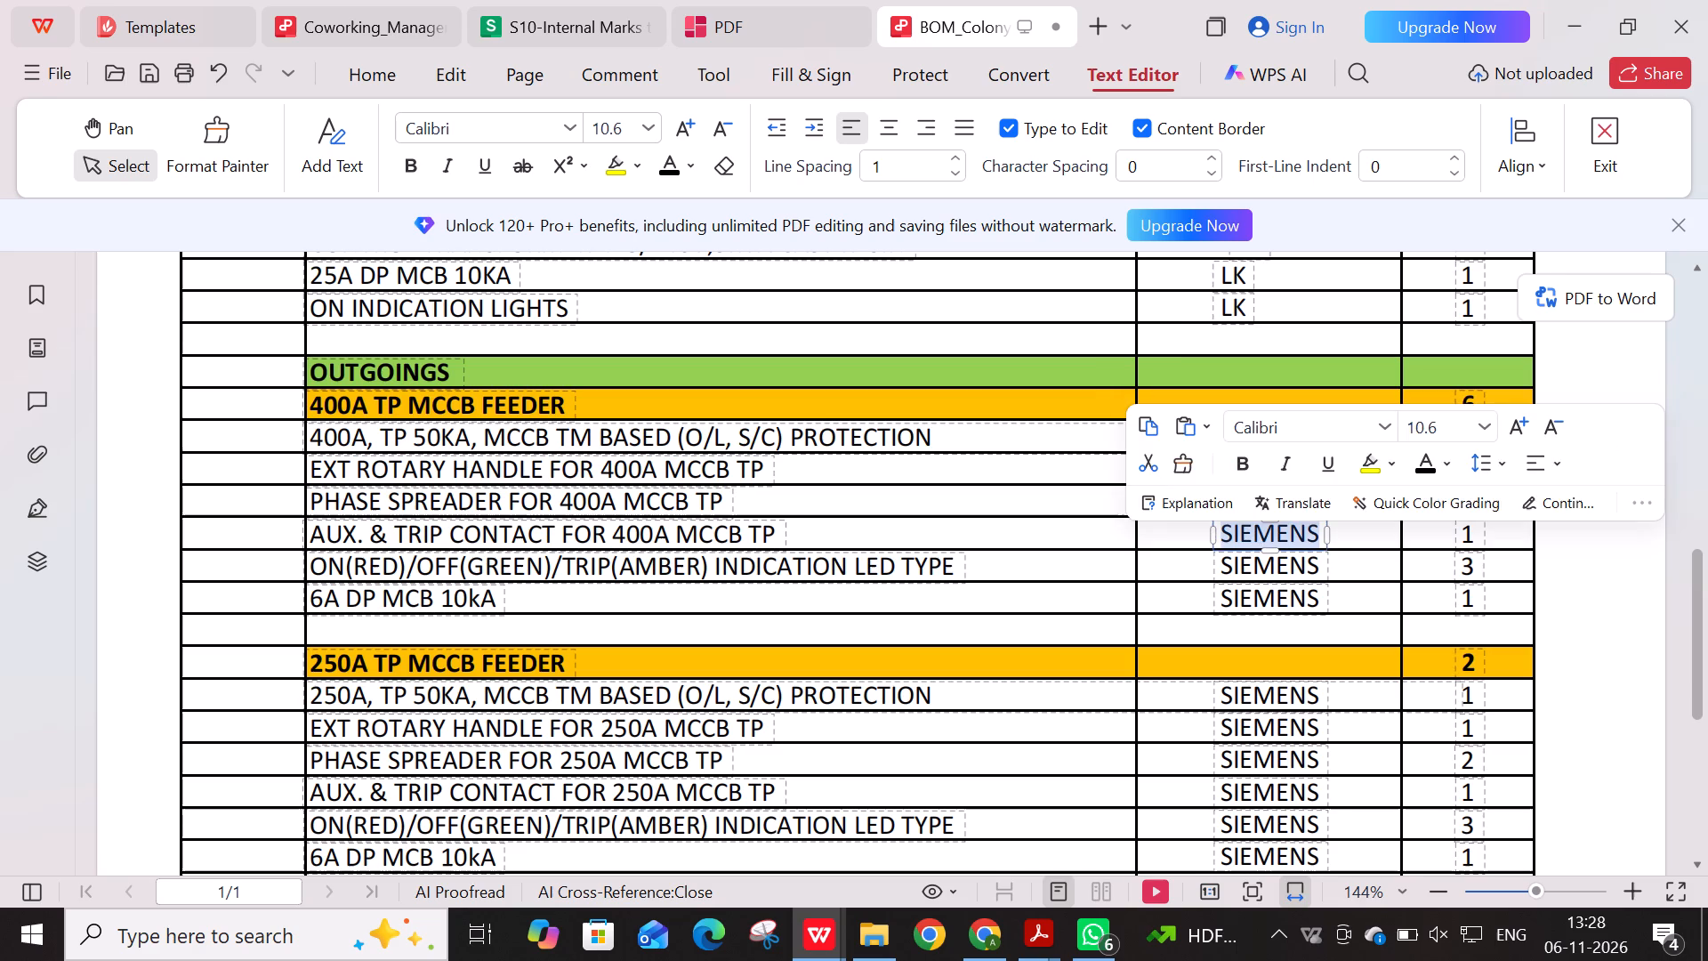
pyautogui.press('BackSpace')
pyautogui.hotkey('ctrl', 'v')
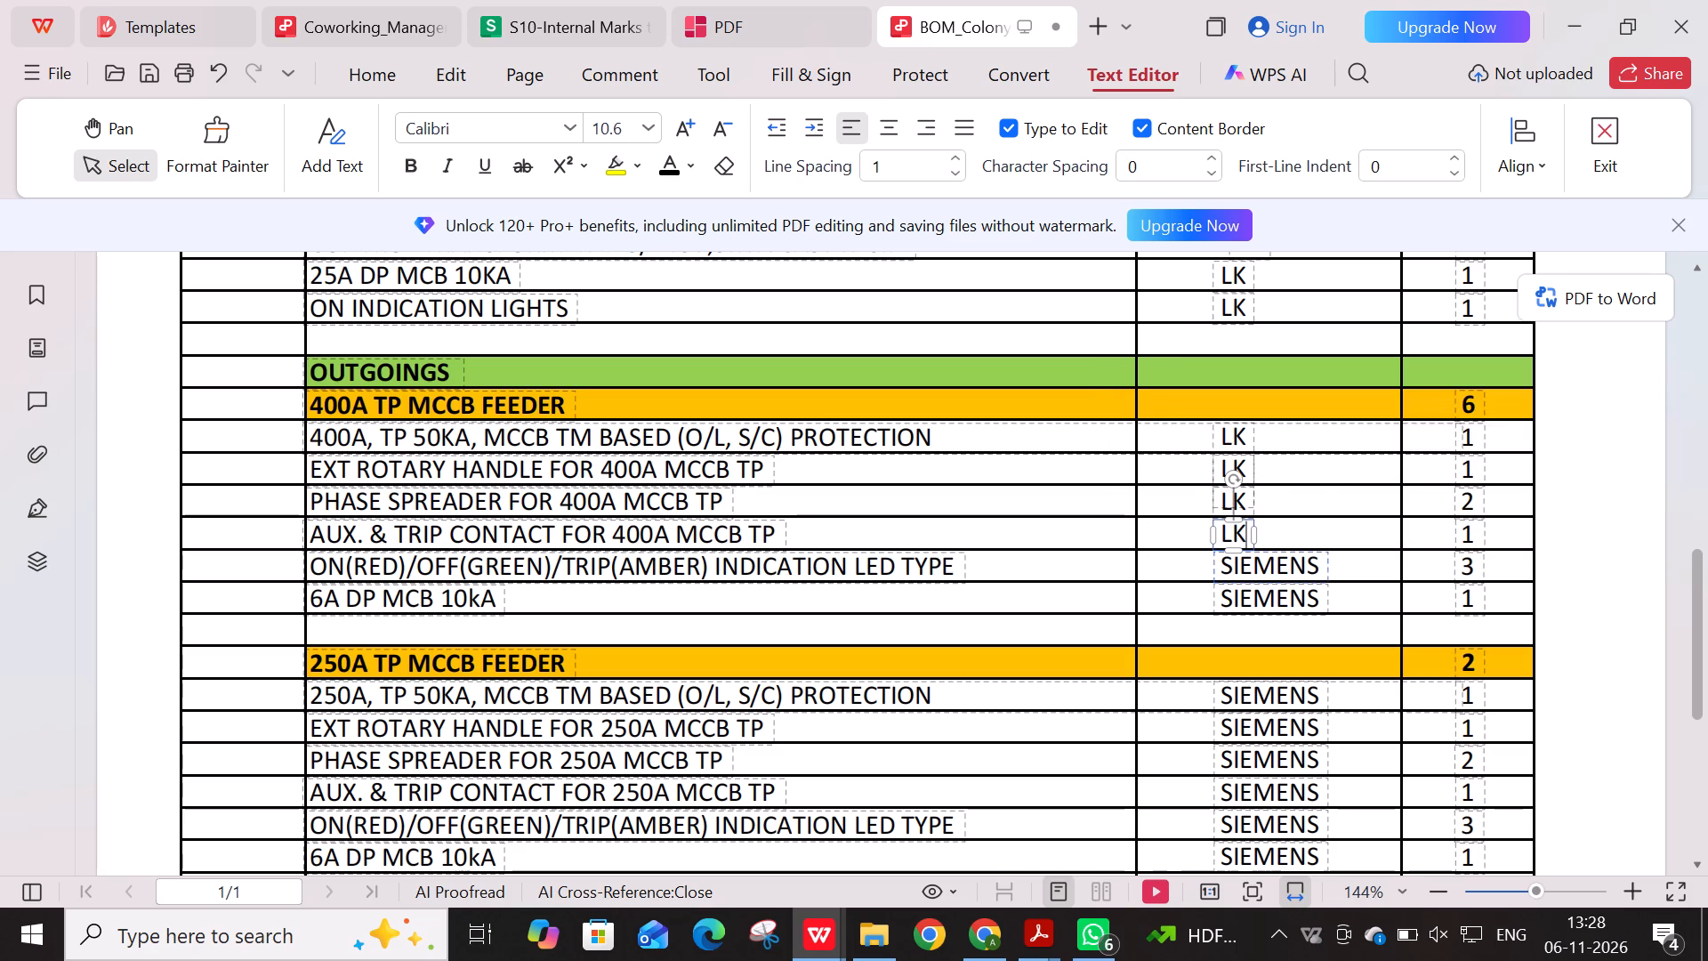
pyautogui.tripleClick(1245, 569)
pyautogui.click(1245, 569)
pyautogui.press('BackSpace')
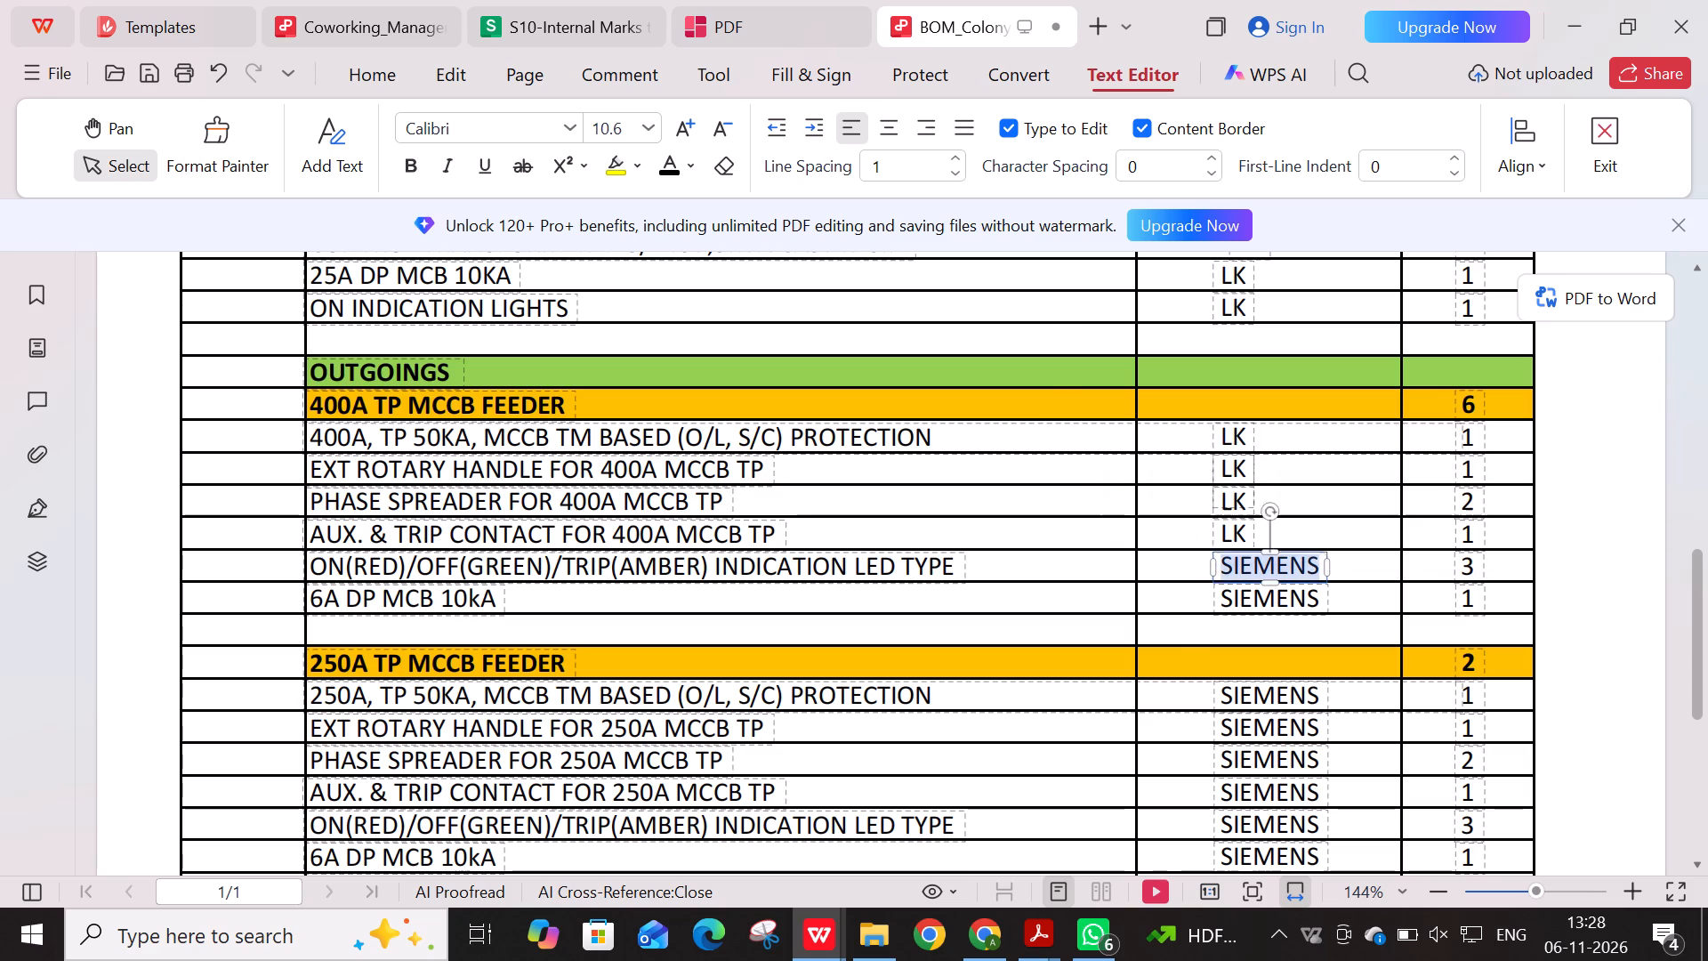
pyautogui.hotkey('ctrl', 'v')
pyautogui.tripleClick(1266, 598)
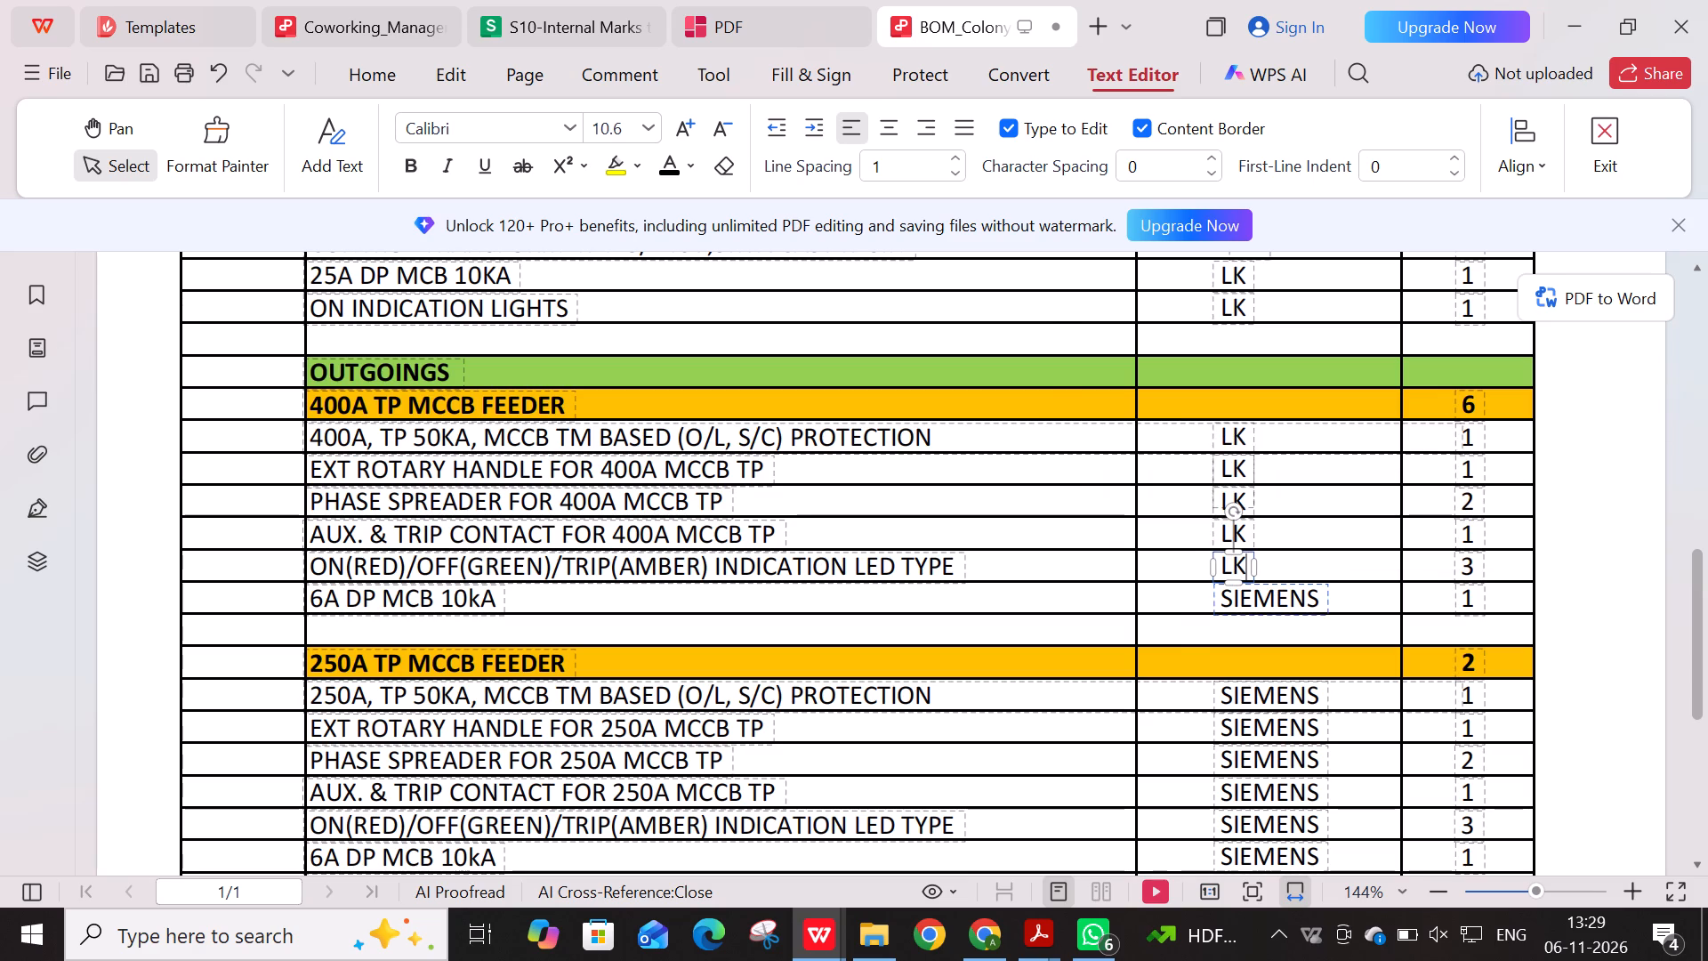
pyautogui.press('BackSpace')
pyautogui.hotkey('ctrl', 'v')
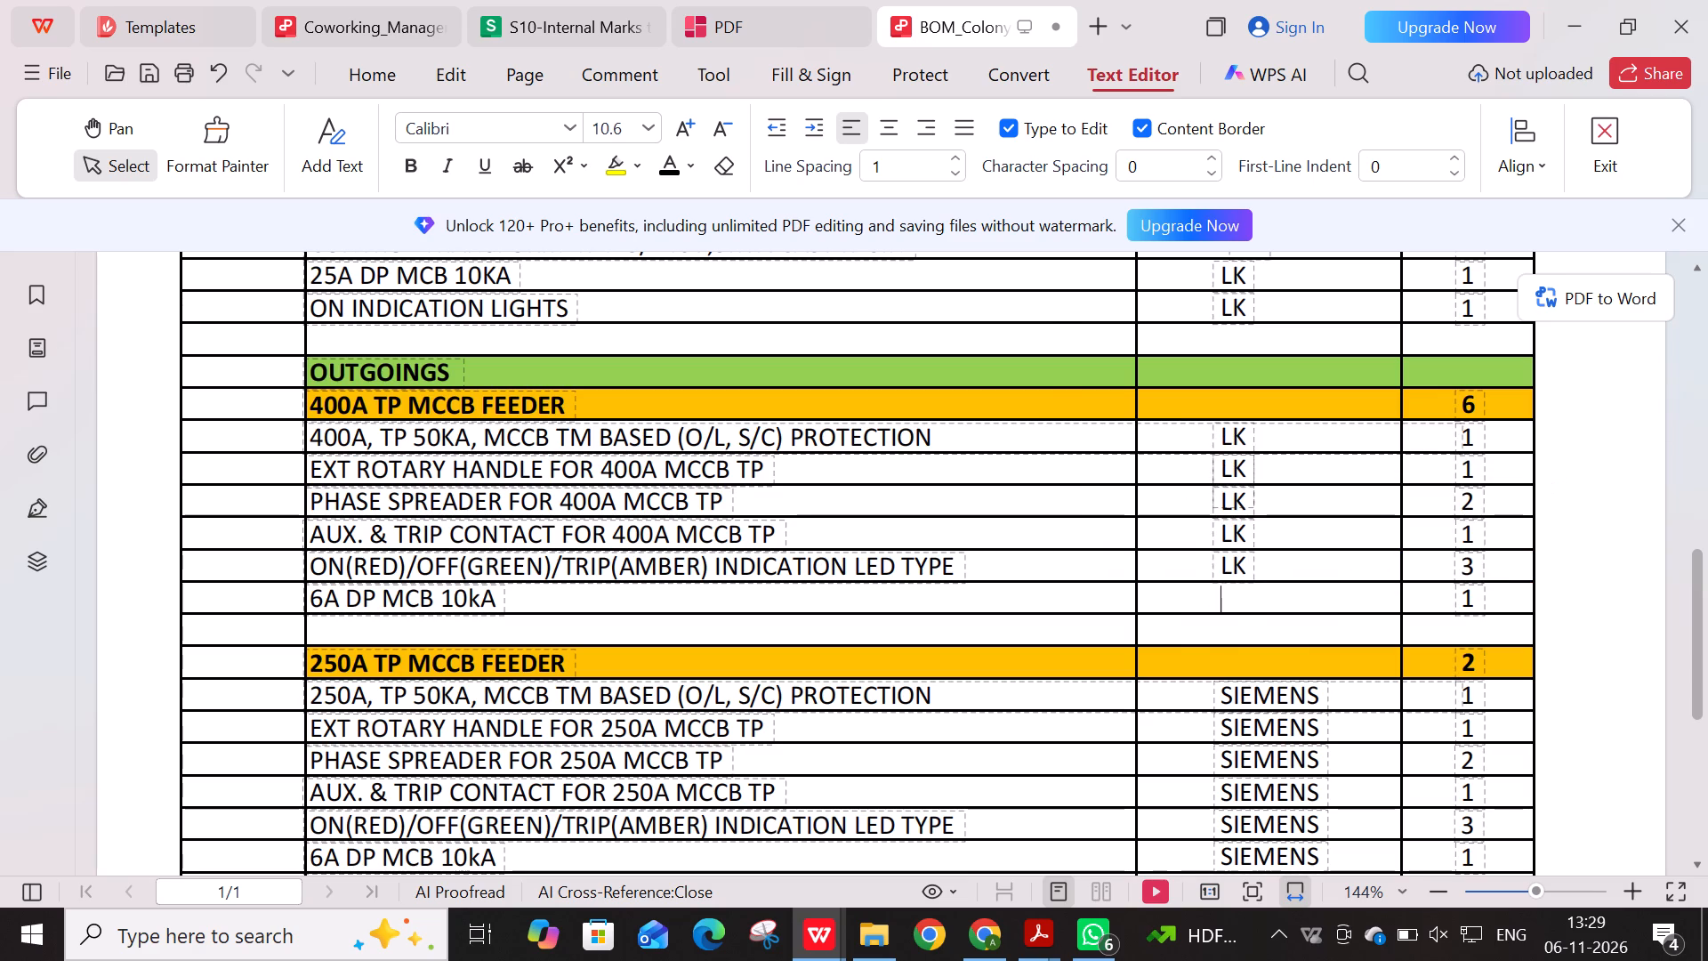
# Replace the makes of the 250A MCCB, its EXT ROTARY HANDLE and its PHASE SPREADER under 250A TP MCCB FEEDER with LK.
pyautogui.tripleClick(1261, 701)
pyautogui.click(1261, 701)
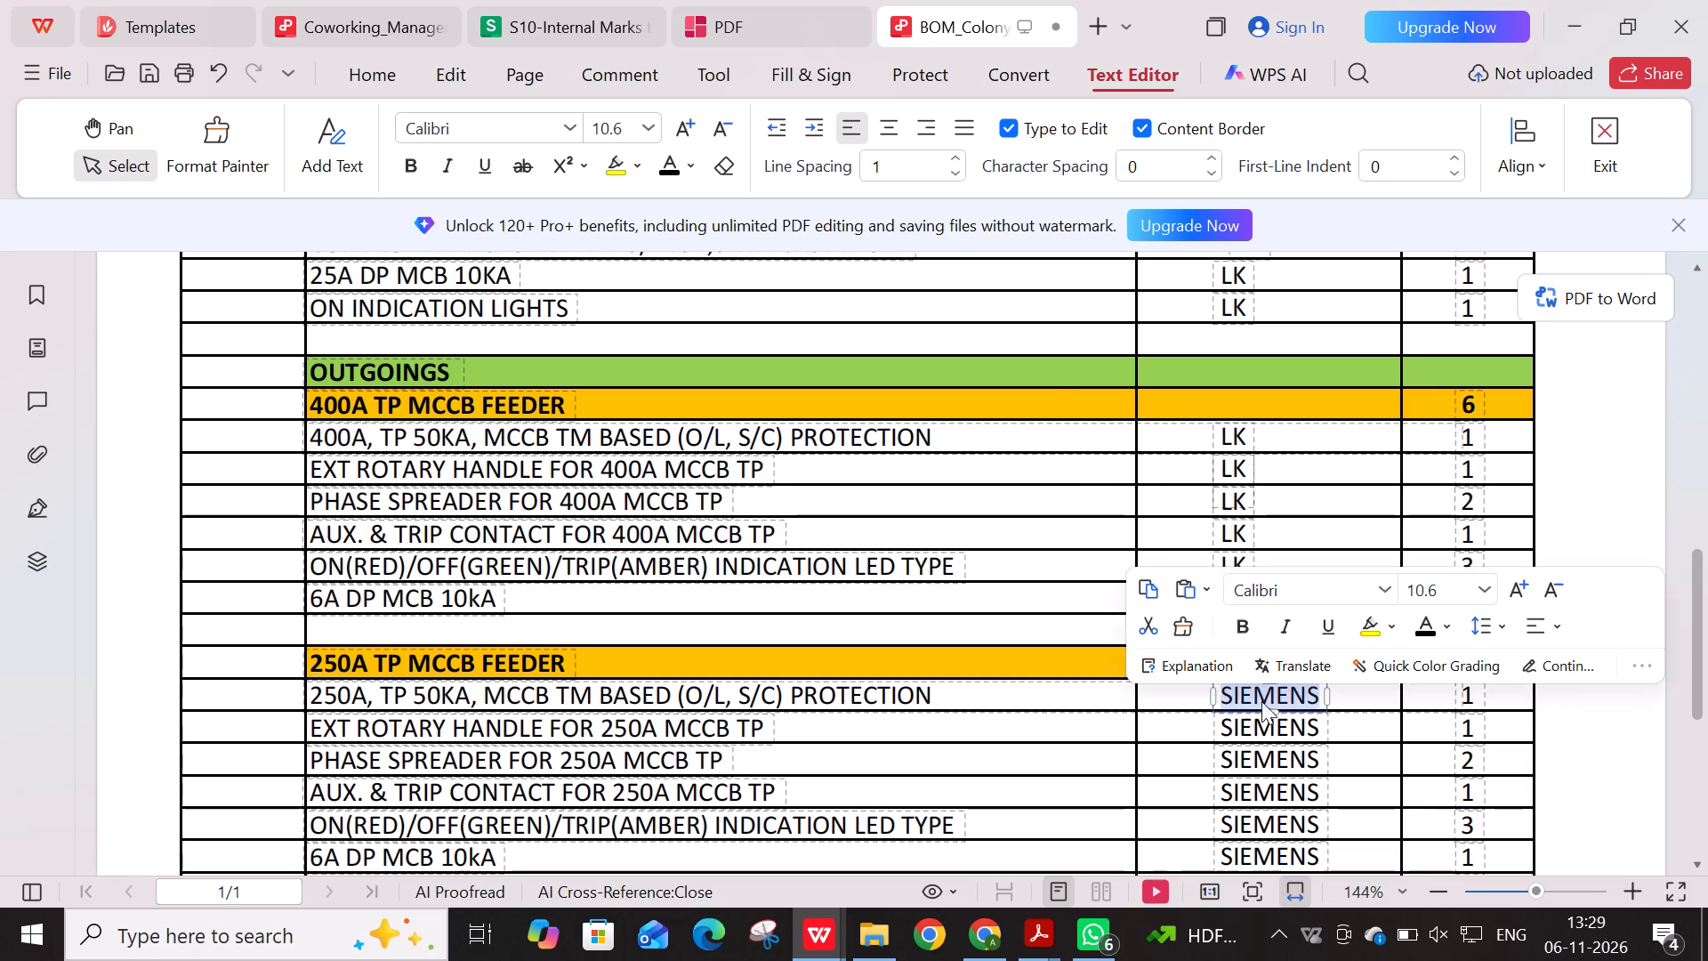
pyautogui.press('BackSpace')
pyautogui.hotkey('ctrl', 'v')
pyautogui.scroll(-2, 1261, 726)
pyautogui.tripleClick(1268, 545)
pyautogui.click(1268, 545)
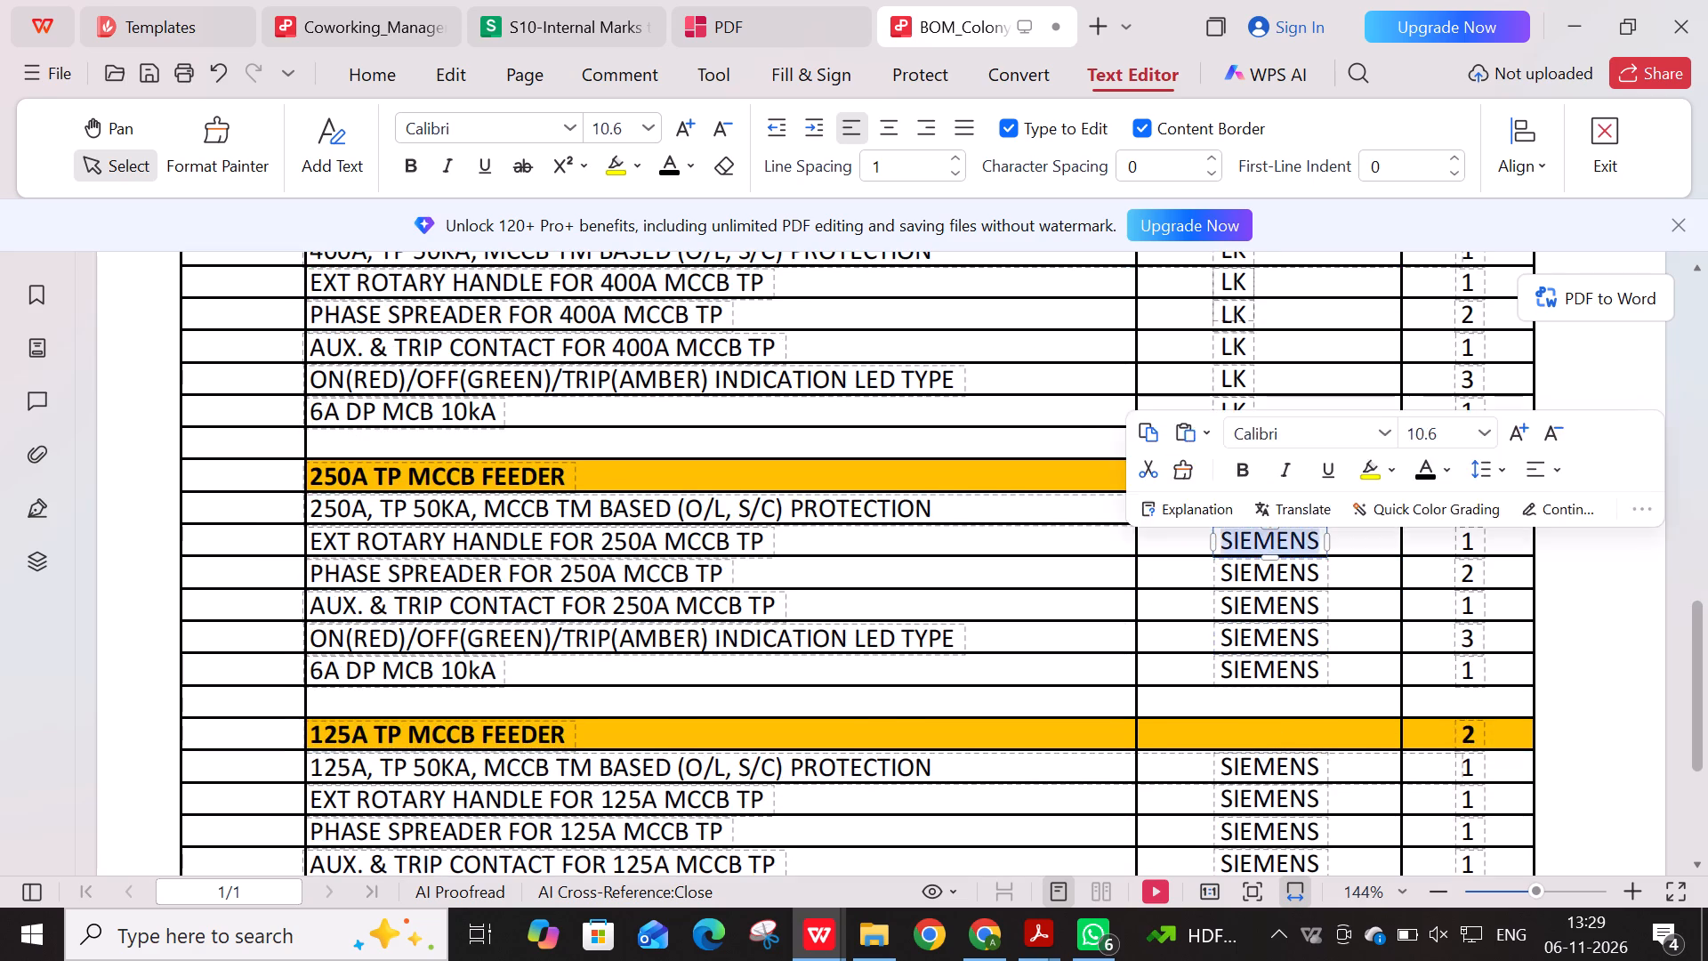
pyautogui.press('BackSpace')
pyautogui.hotkey('ctrl', 'v')
pyautogui.tripleClick(1261, 573)
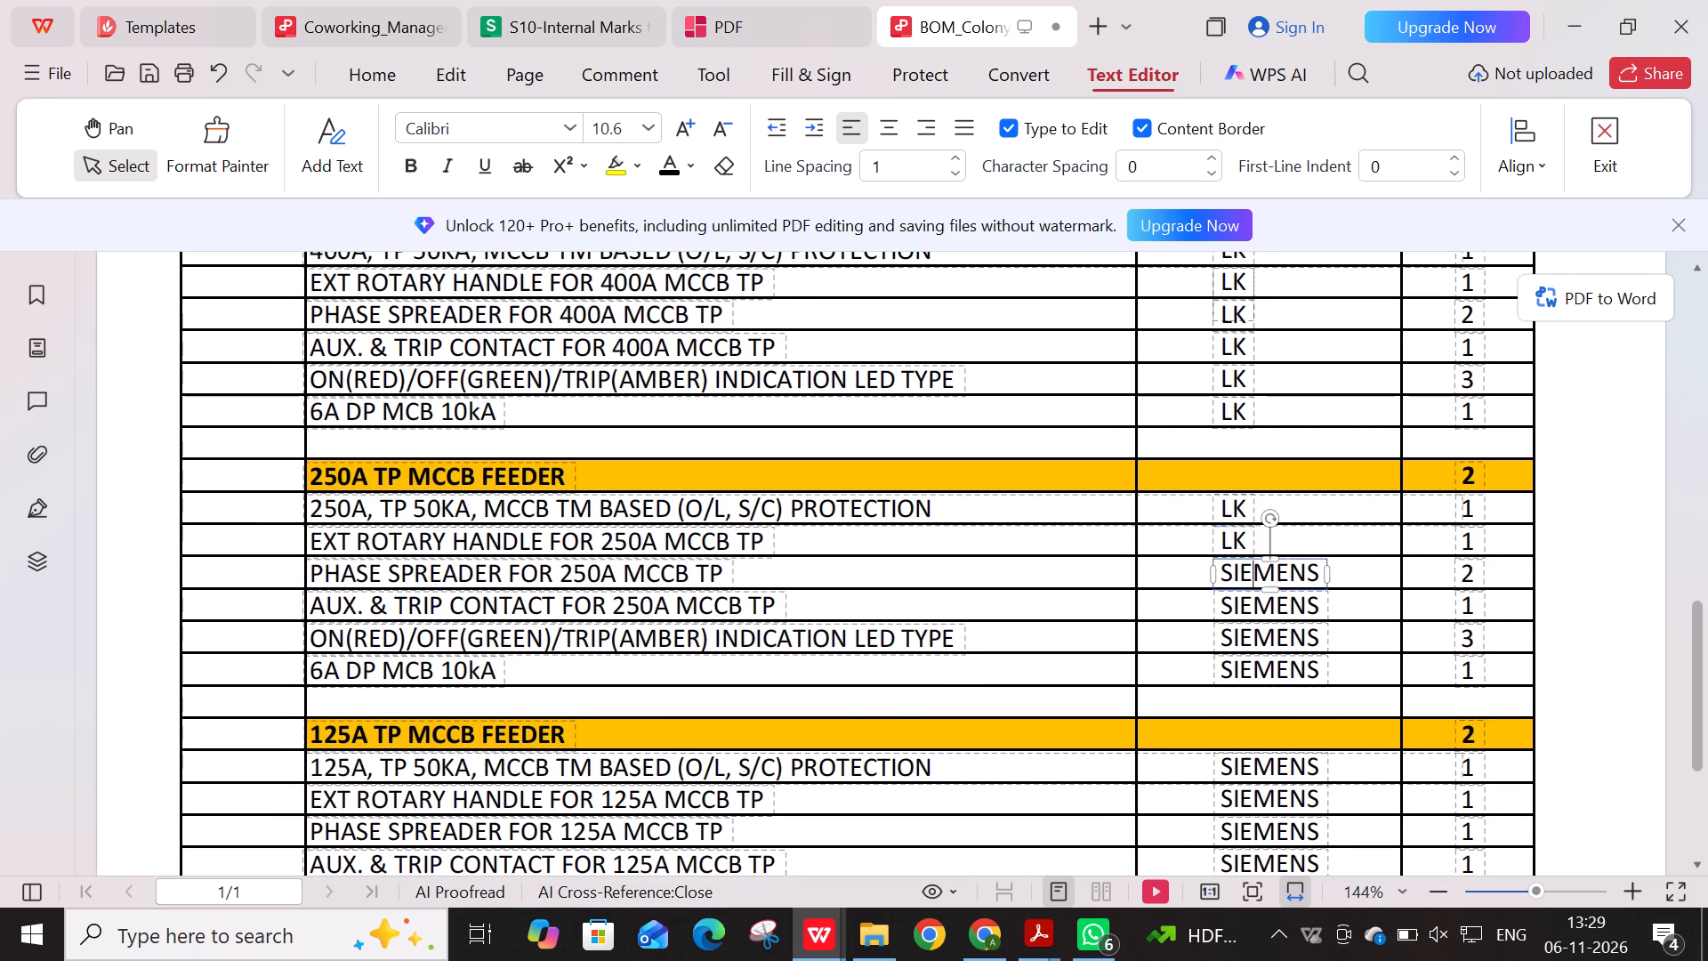
pyautogui.press('BackSpace')
pyautogui.hotkey('ctrl', 'v')
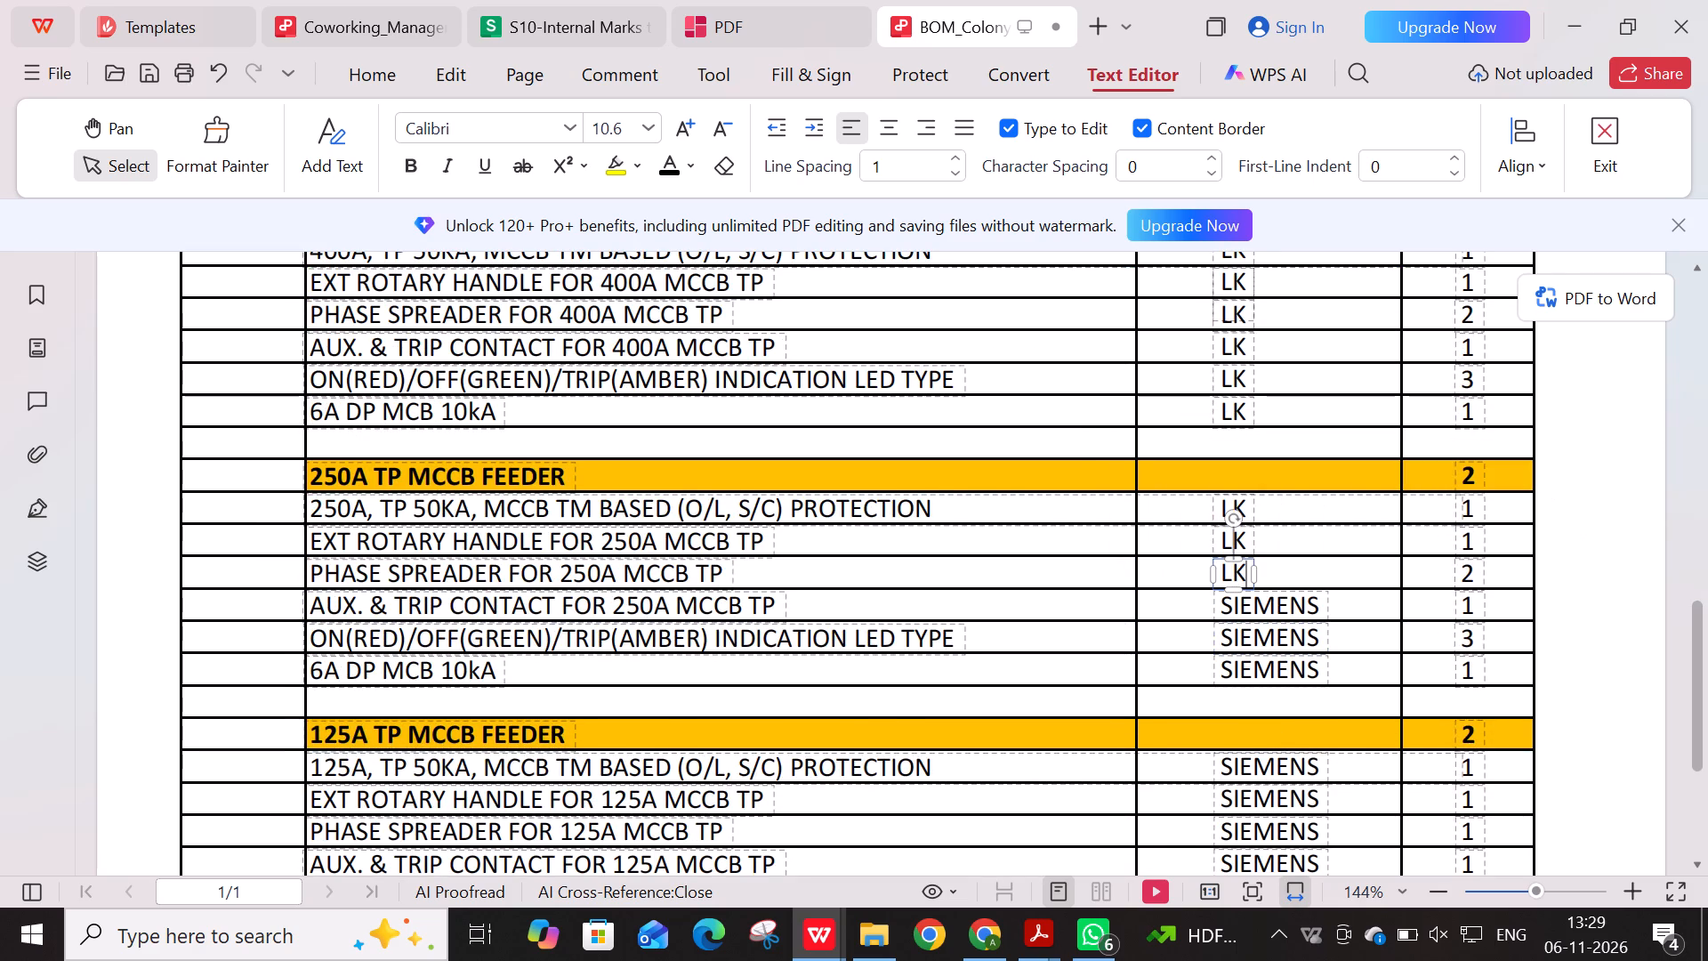
# Replace the makes of the AUX. & TRIP CONTACT, ON/OFF/TRIP INDICATION and 6A DP MCB under 250A TP MCCB FEEDER with LK.
pyautogui.tripleClick(1245, 607)
pyautogui.press('BackSpace')
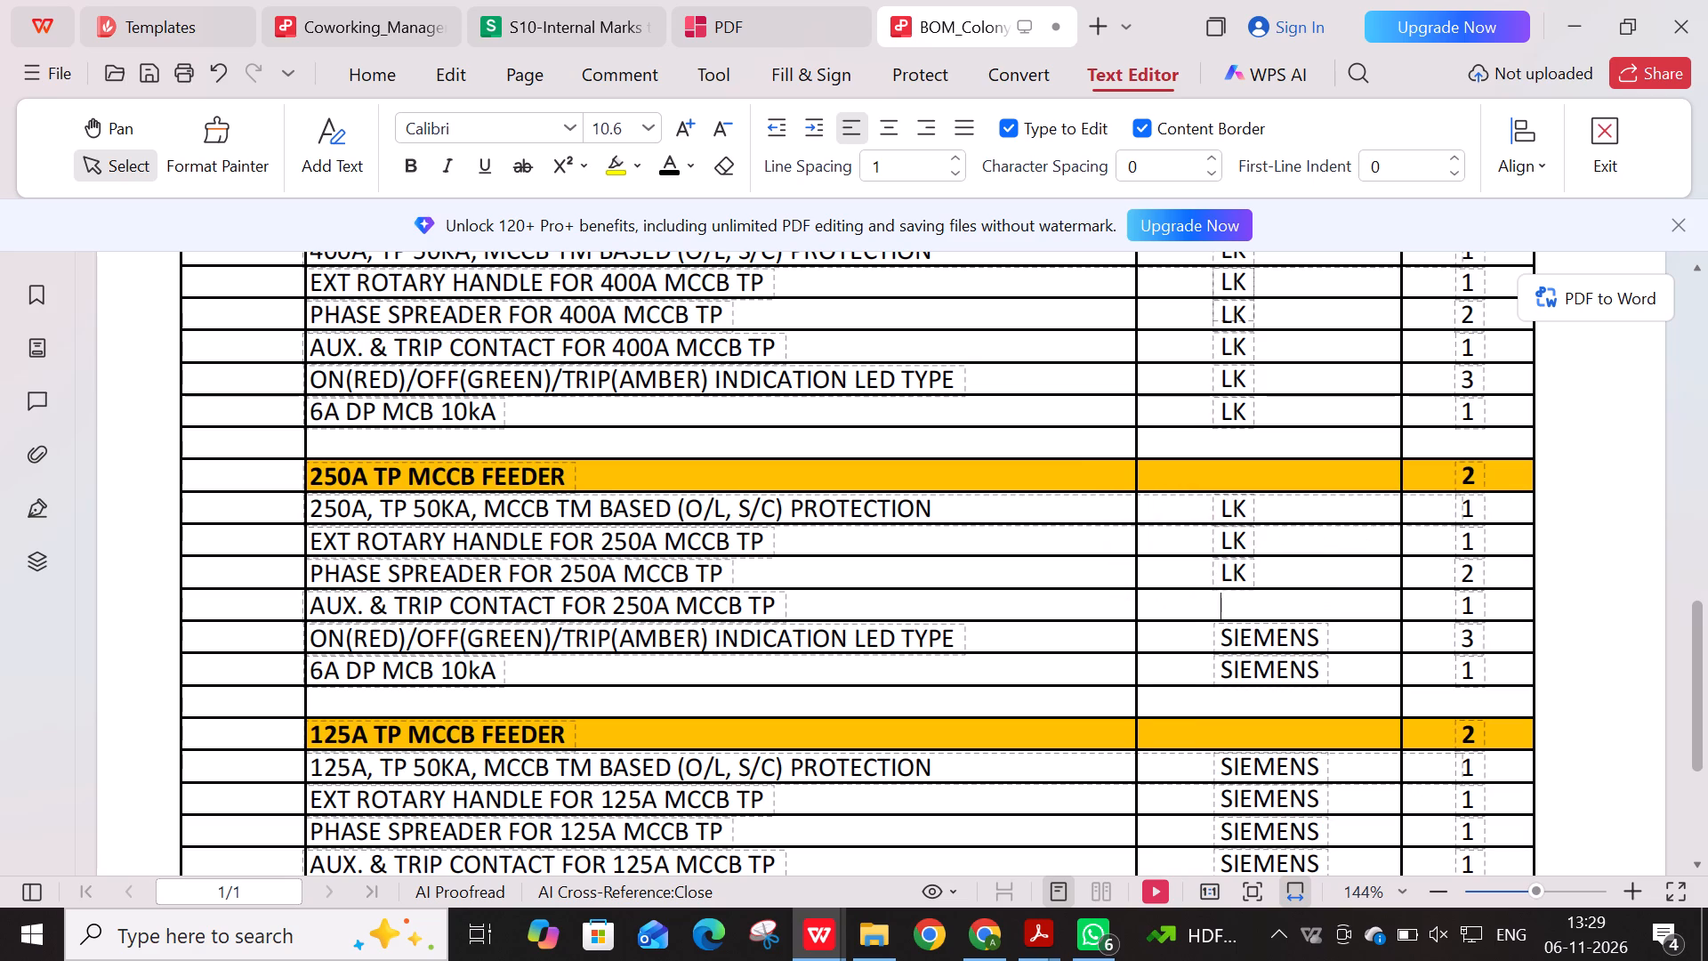
pyautogui.hotkey('ctrl', 'v')
pyautogui.tripleClick(1234, 648)
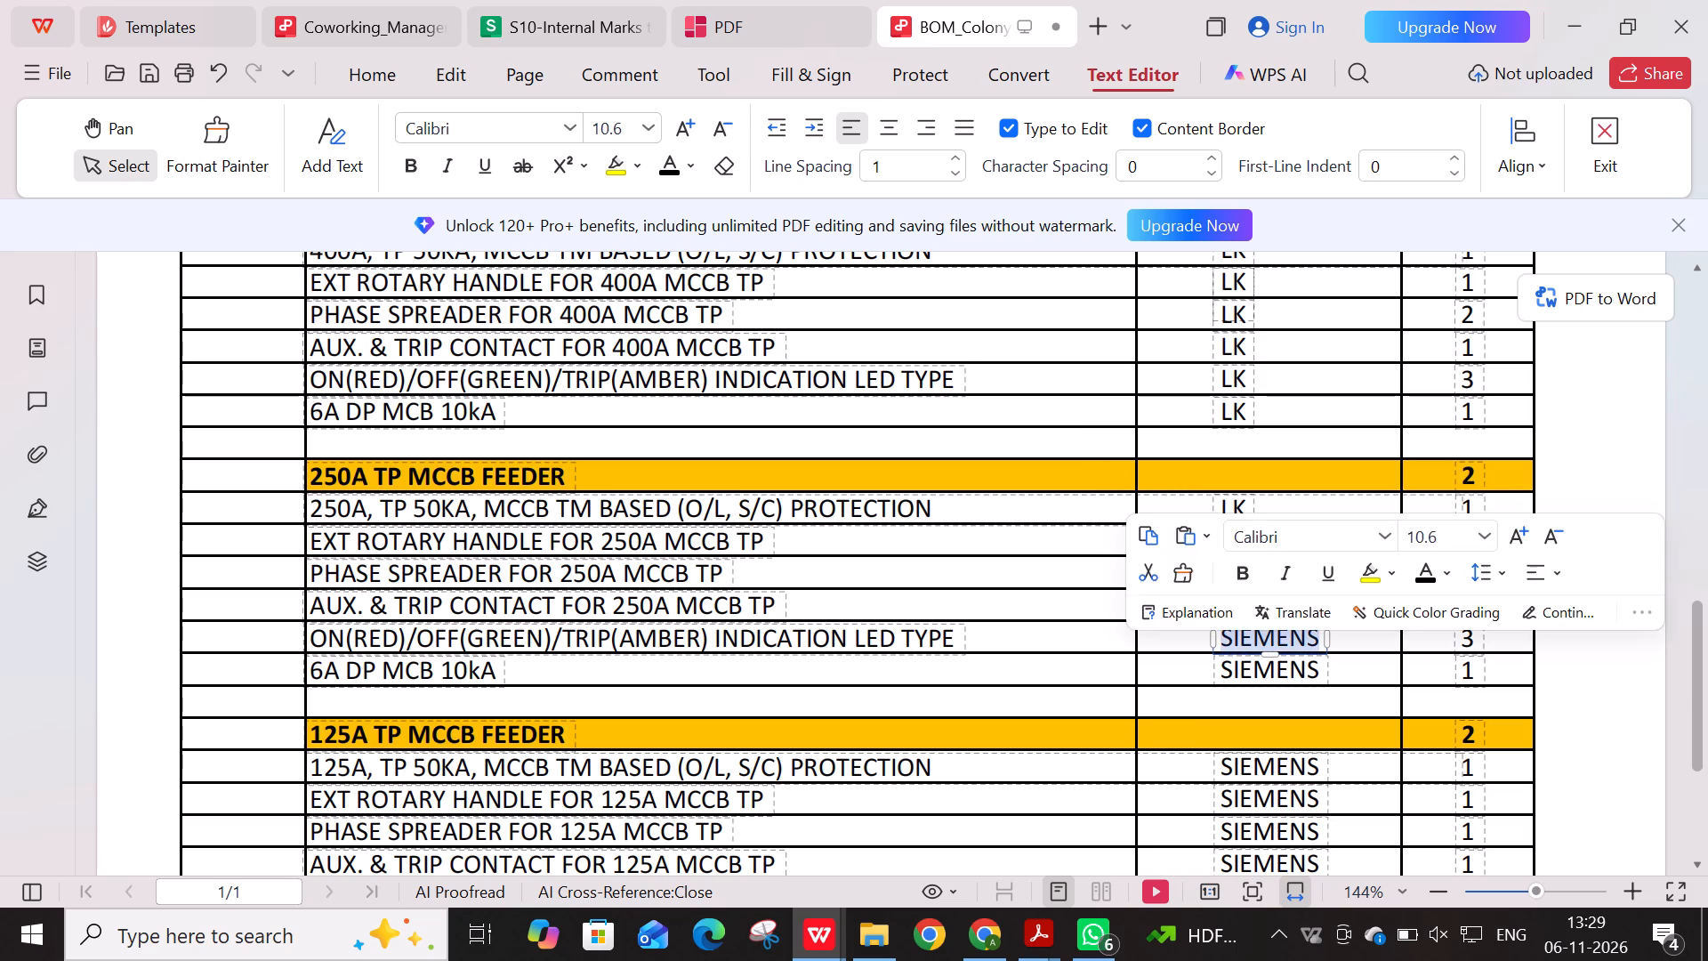
pyautogui.press('BackSpace')
pyautogui.hotkey('ctrl', 'v')
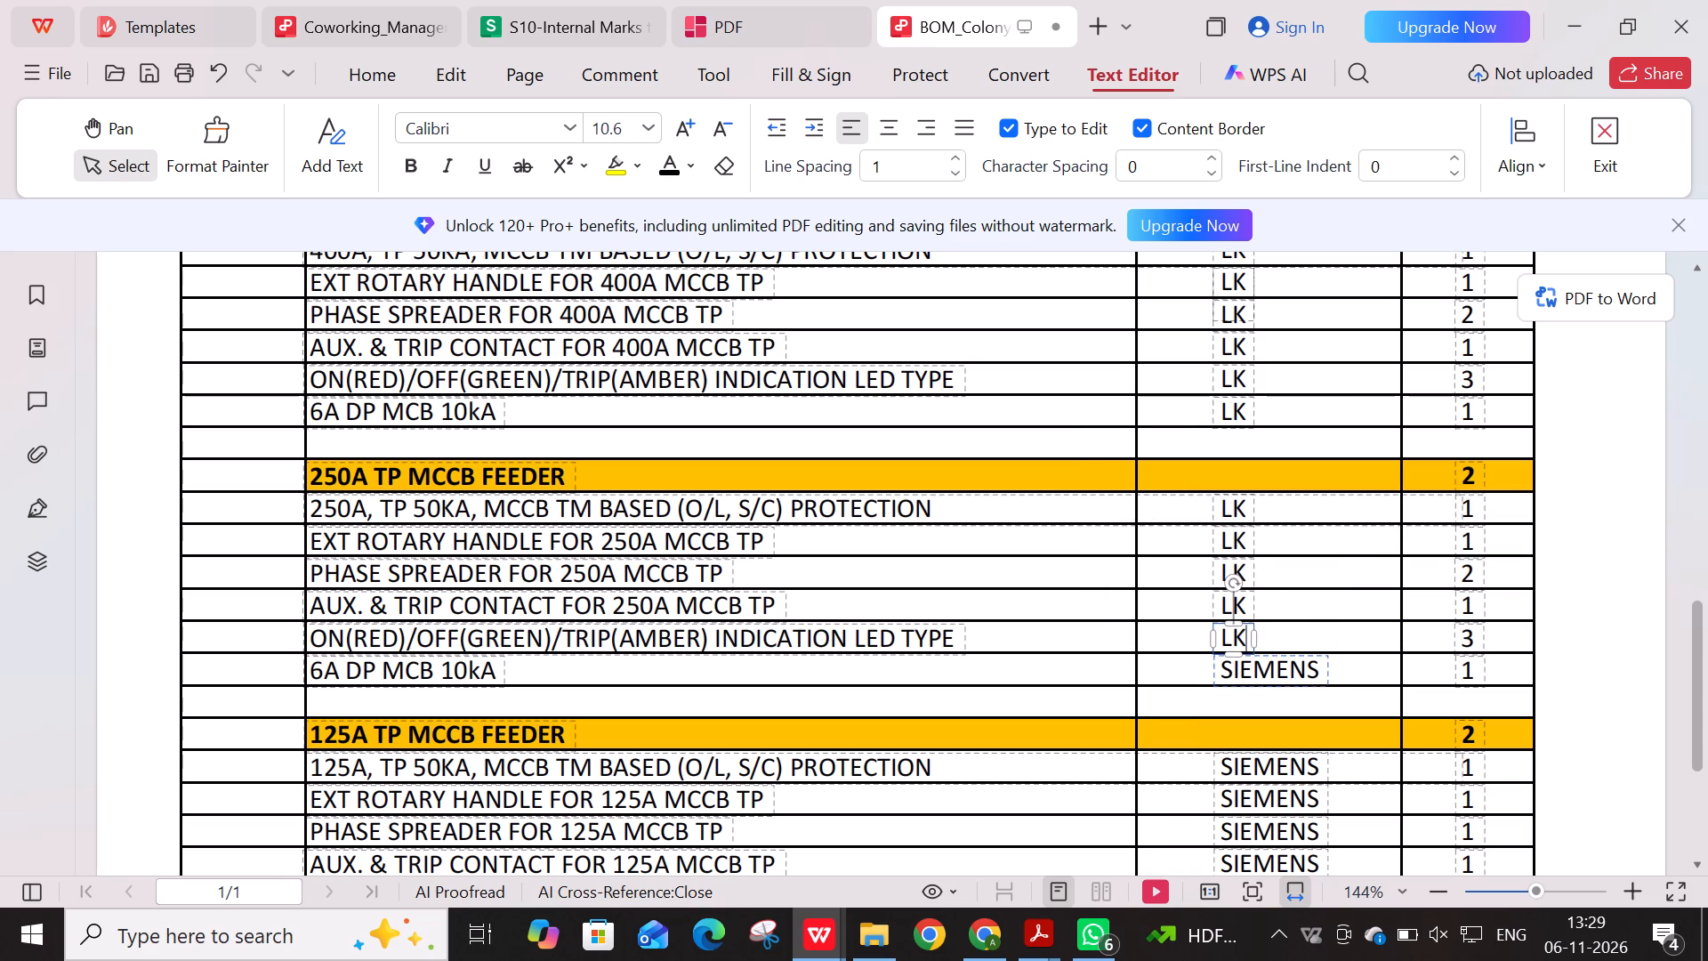
pyautogui.tripleClick(1237, 679)
pyautogui.press('BackSpace')
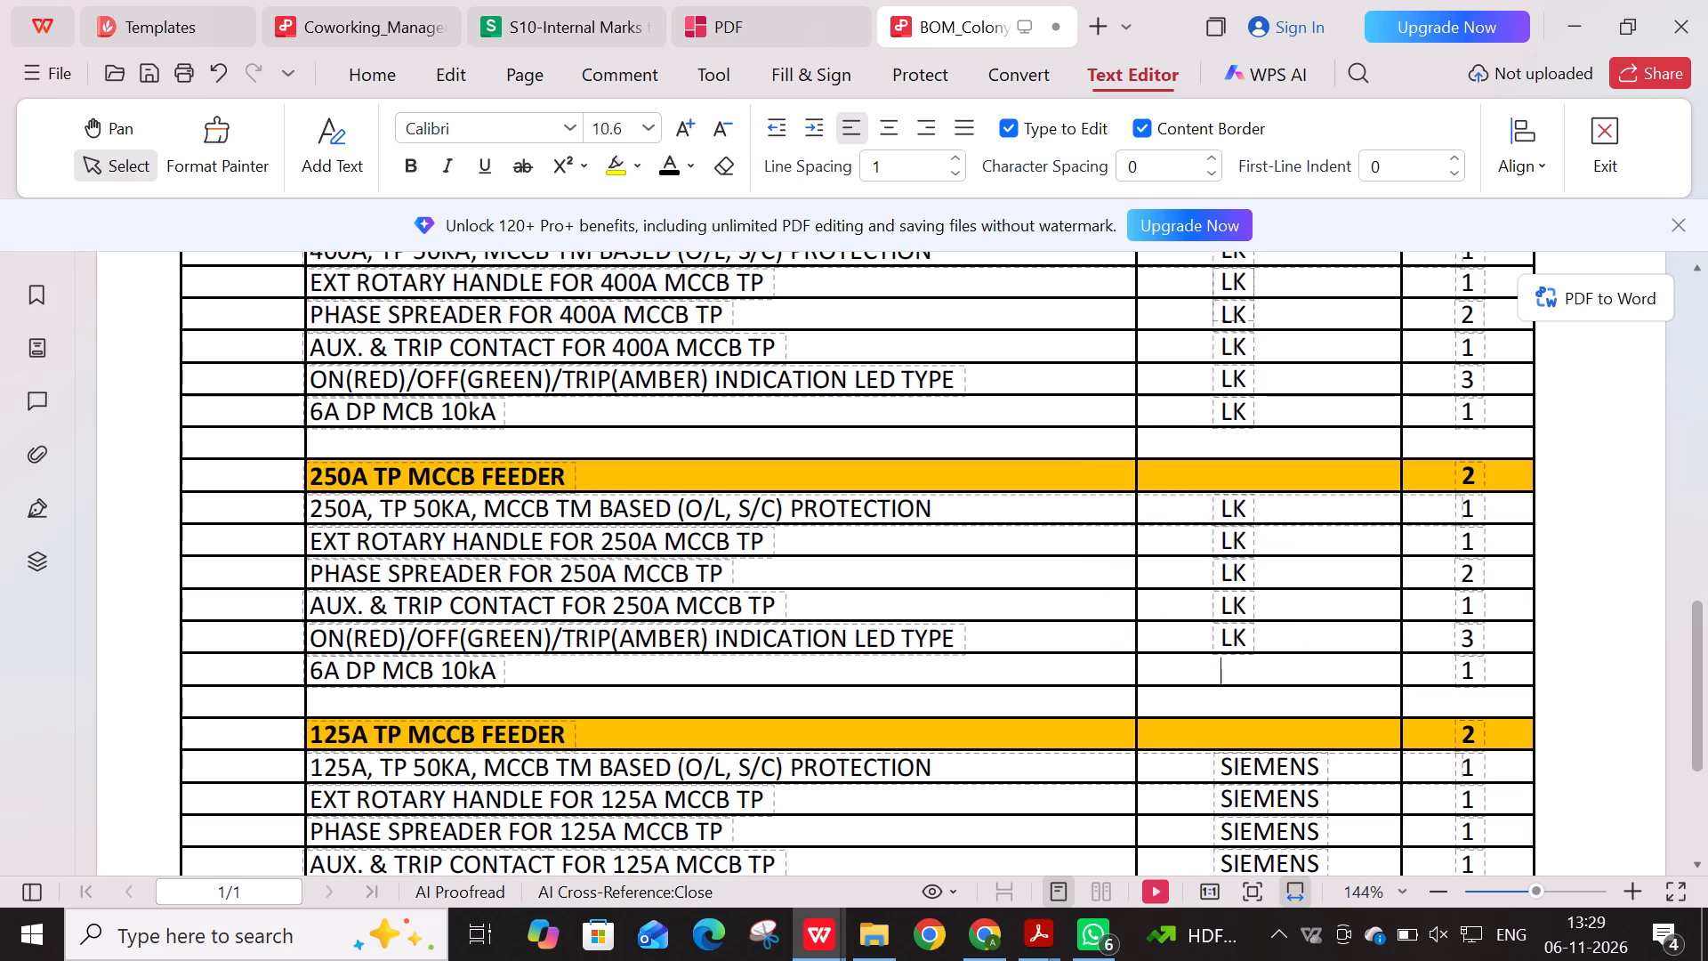
pyautogui.hotkey('ctrl', 'v')
pyautogui.keyDown('ctrl'); pyautogui.click(1237, 679); pyautogui.keyUp('ctrl')
# Replace the makes of the 125A MCCB, its EXT ROTARY HANDLE and its PHASE SPREADER under 125A TP MCCB FEEDER with LK.
pyautogui.scroll(-6, 1243, 705)
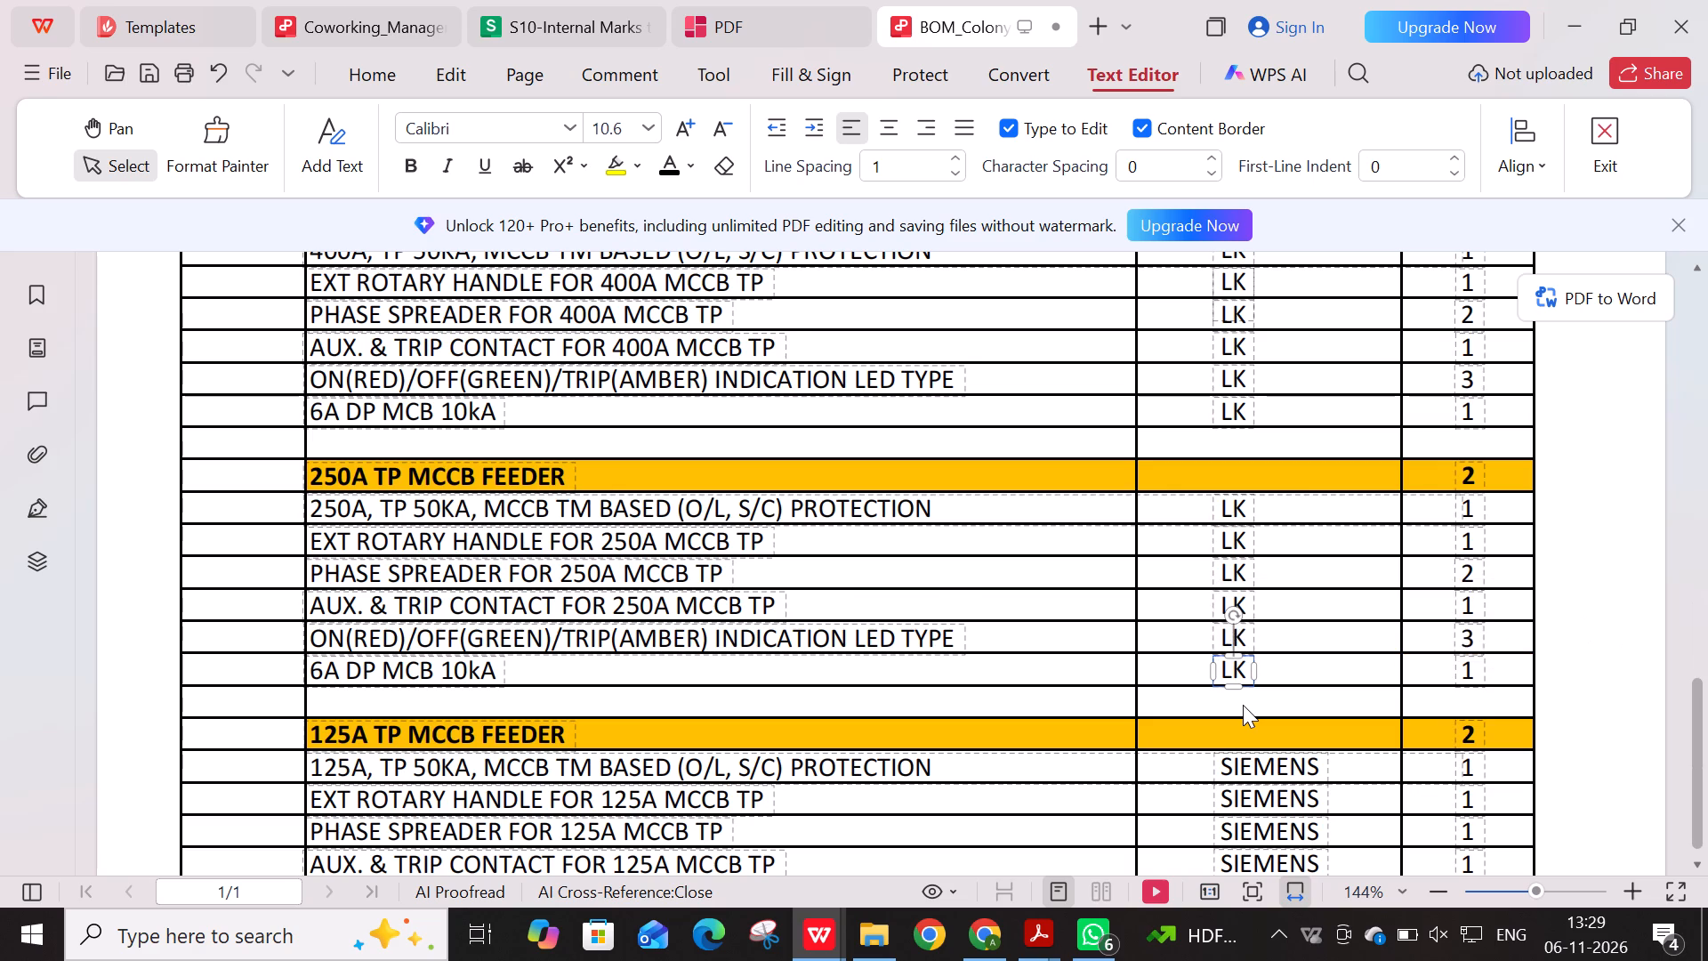
pyautogui.tripleClick(1246, 473)
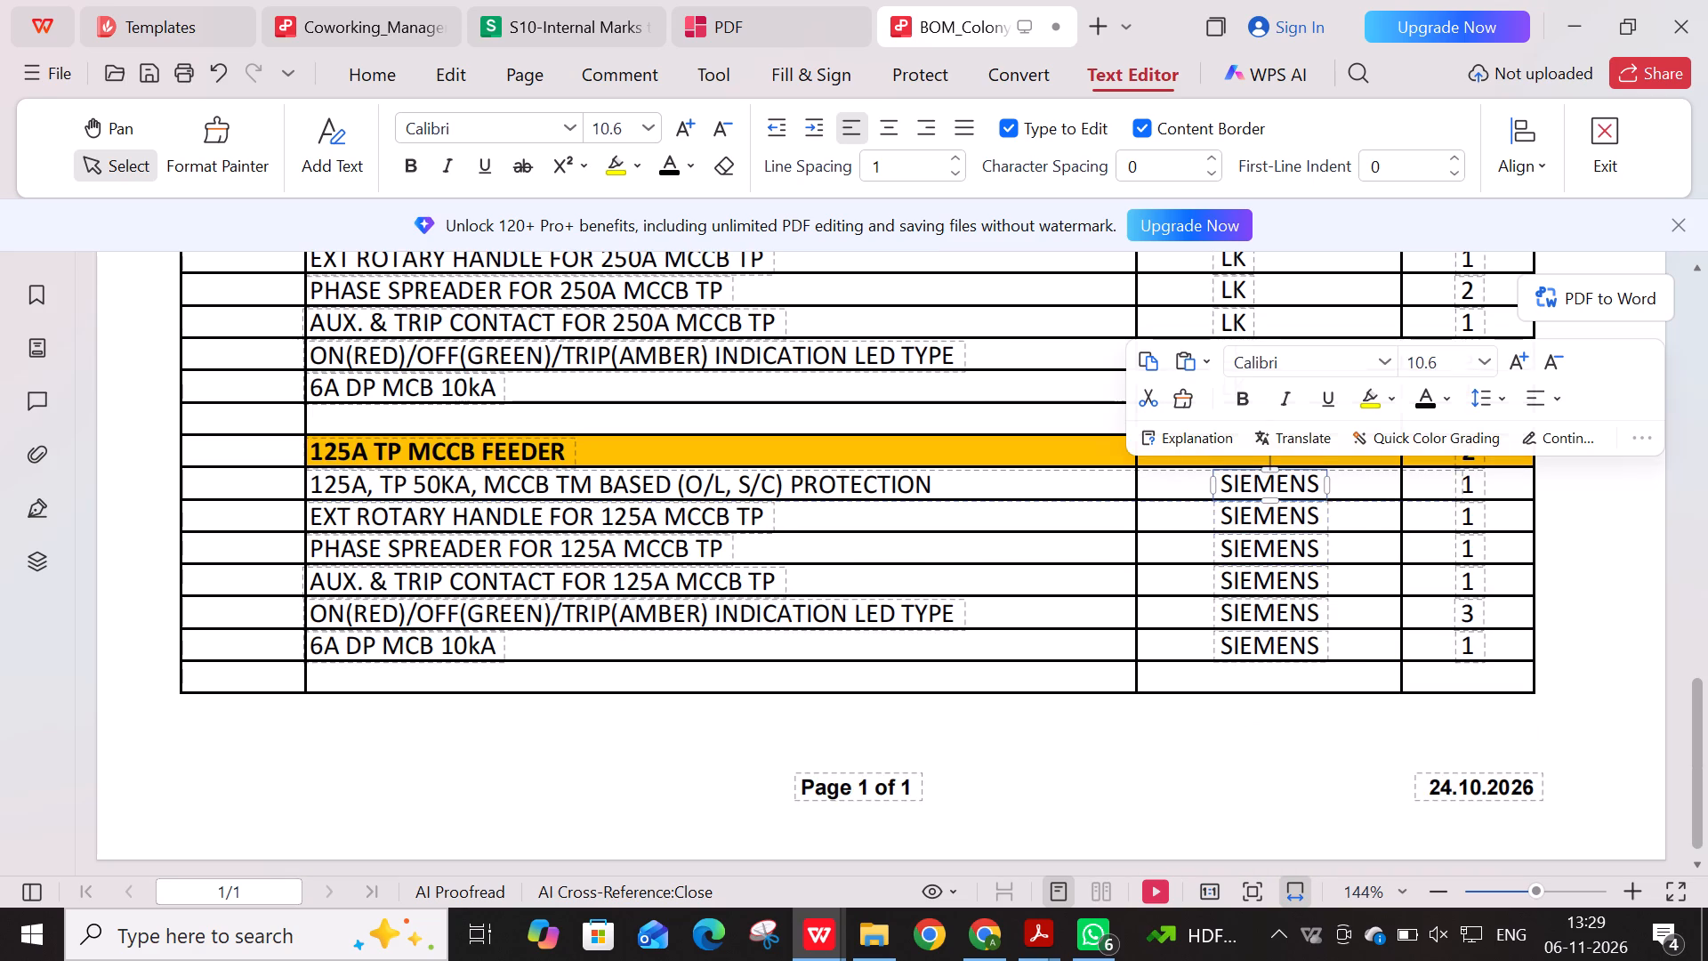
pyautogui.tripleClick(1250, 483)
pyautogui.press('BackSpace')
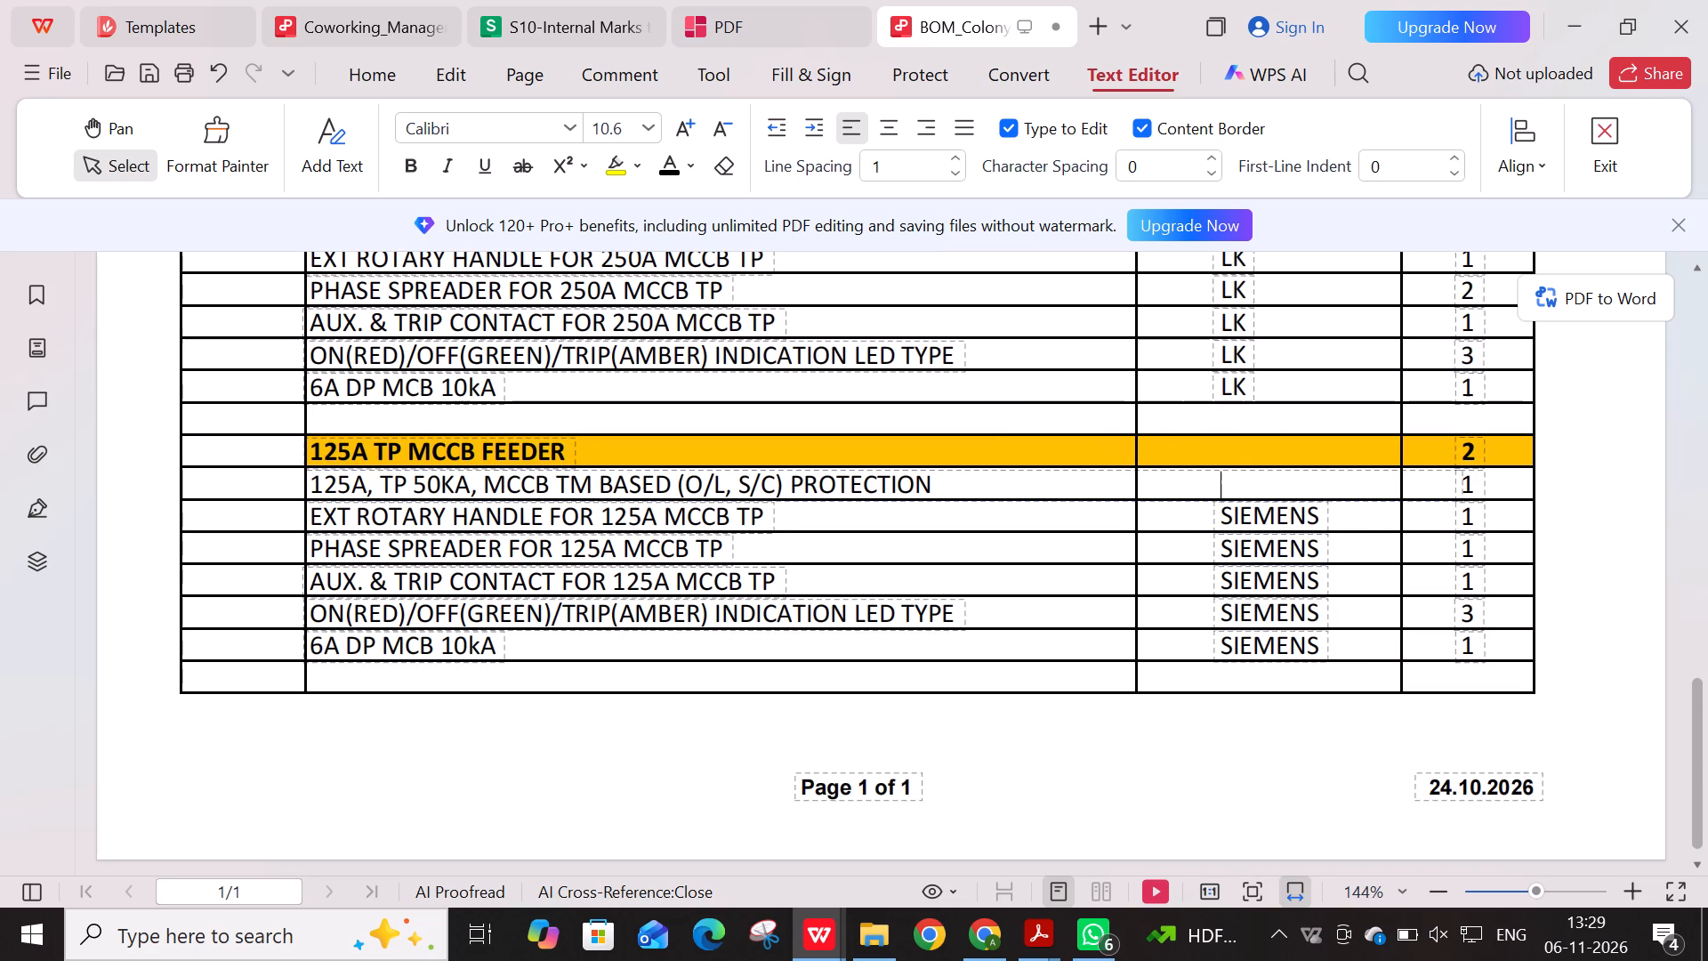
pyautogui.hotkey('ctrl', 'v')
pyautogui.tripleClick(1235, 505)
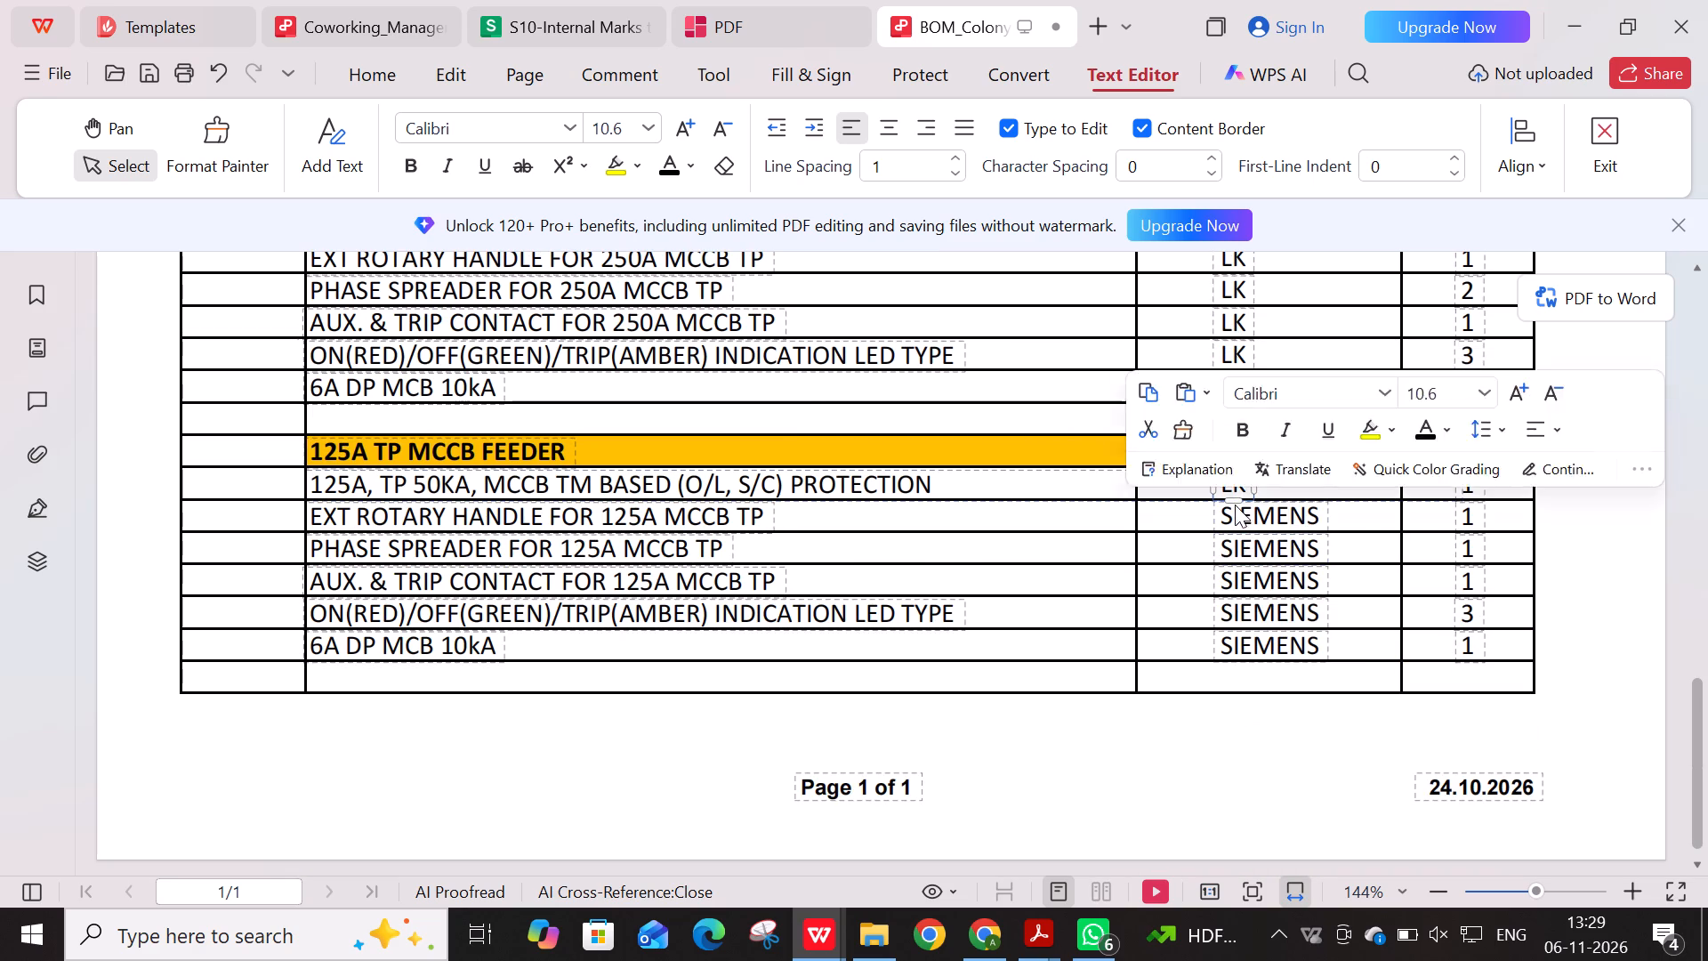
pyautogui.click(1235, 505)
pyautogui.tripleClick(1238, 513)
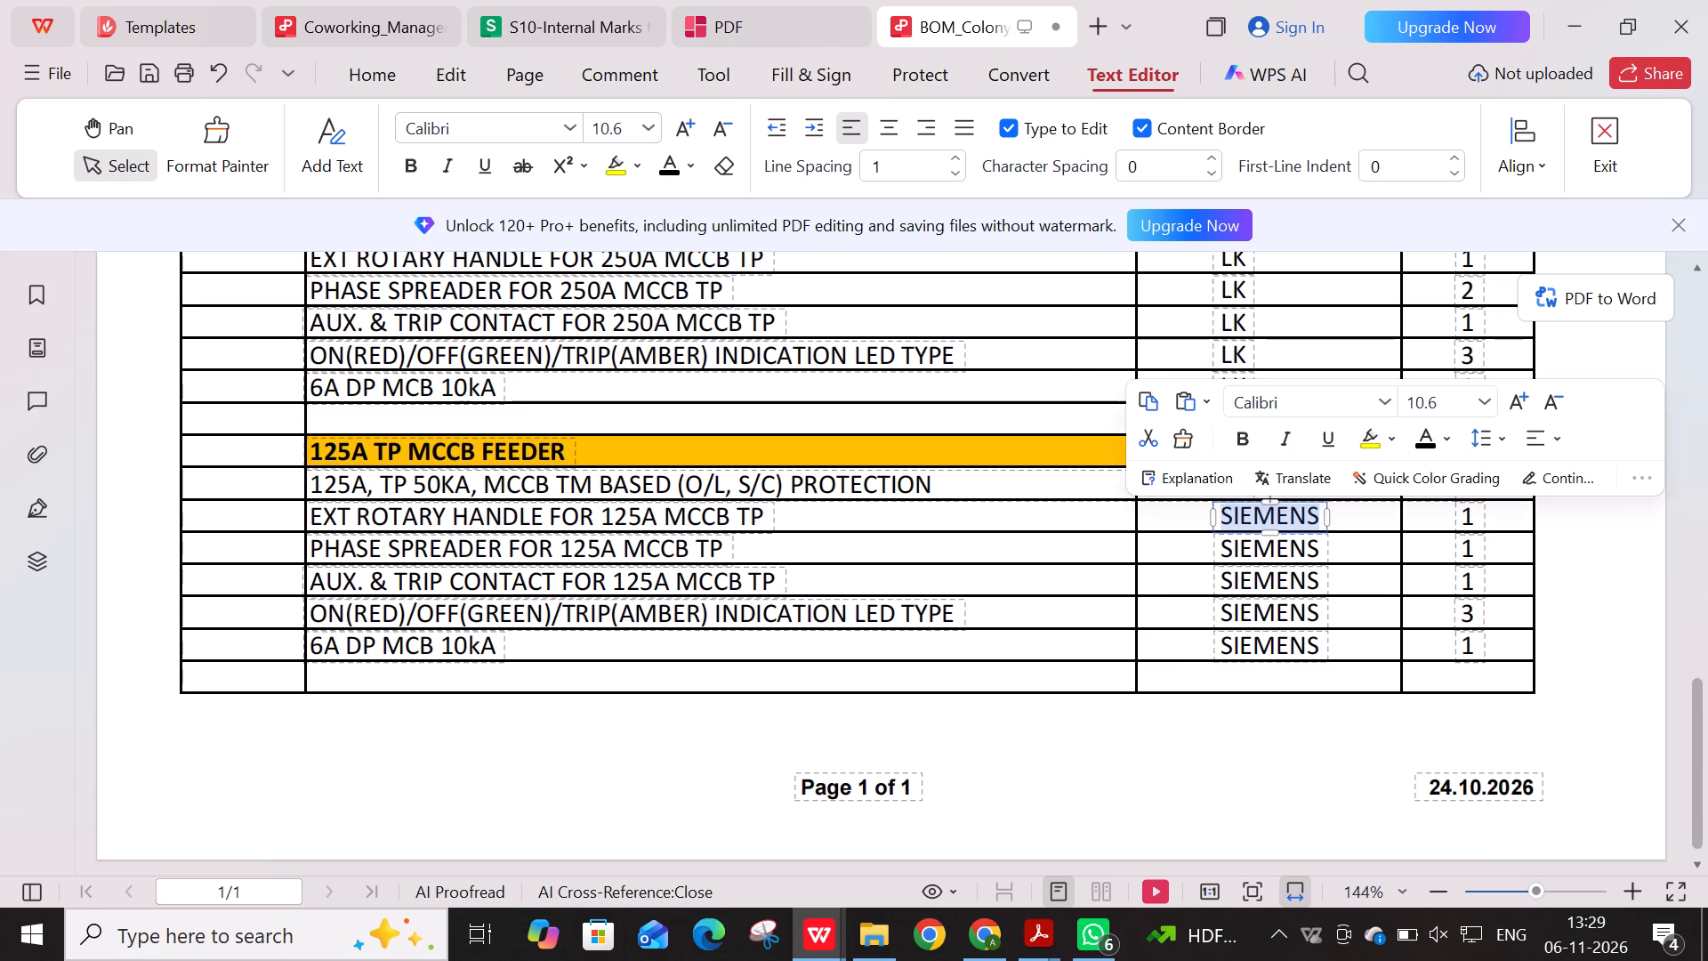
pyautogui.press('BackSpace')
pyautogui.hotkey('ctrl', 'v')
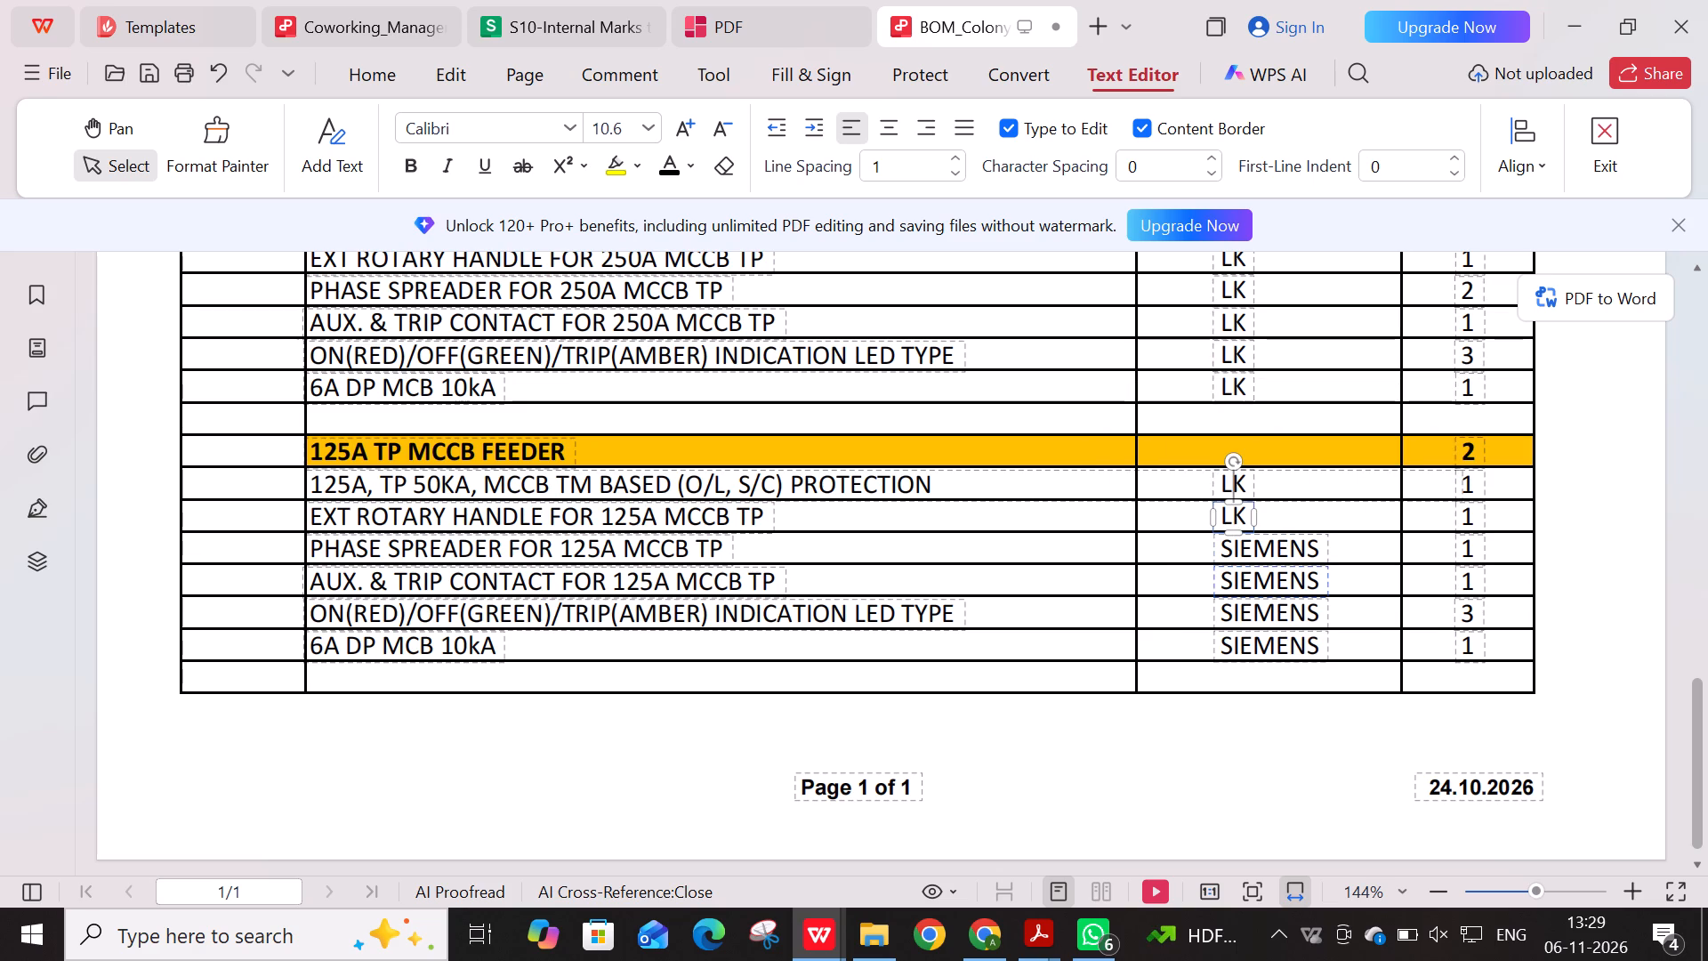
pyautogui.tripleClick(1272, 548)
pyautogui.press('BackSpace')
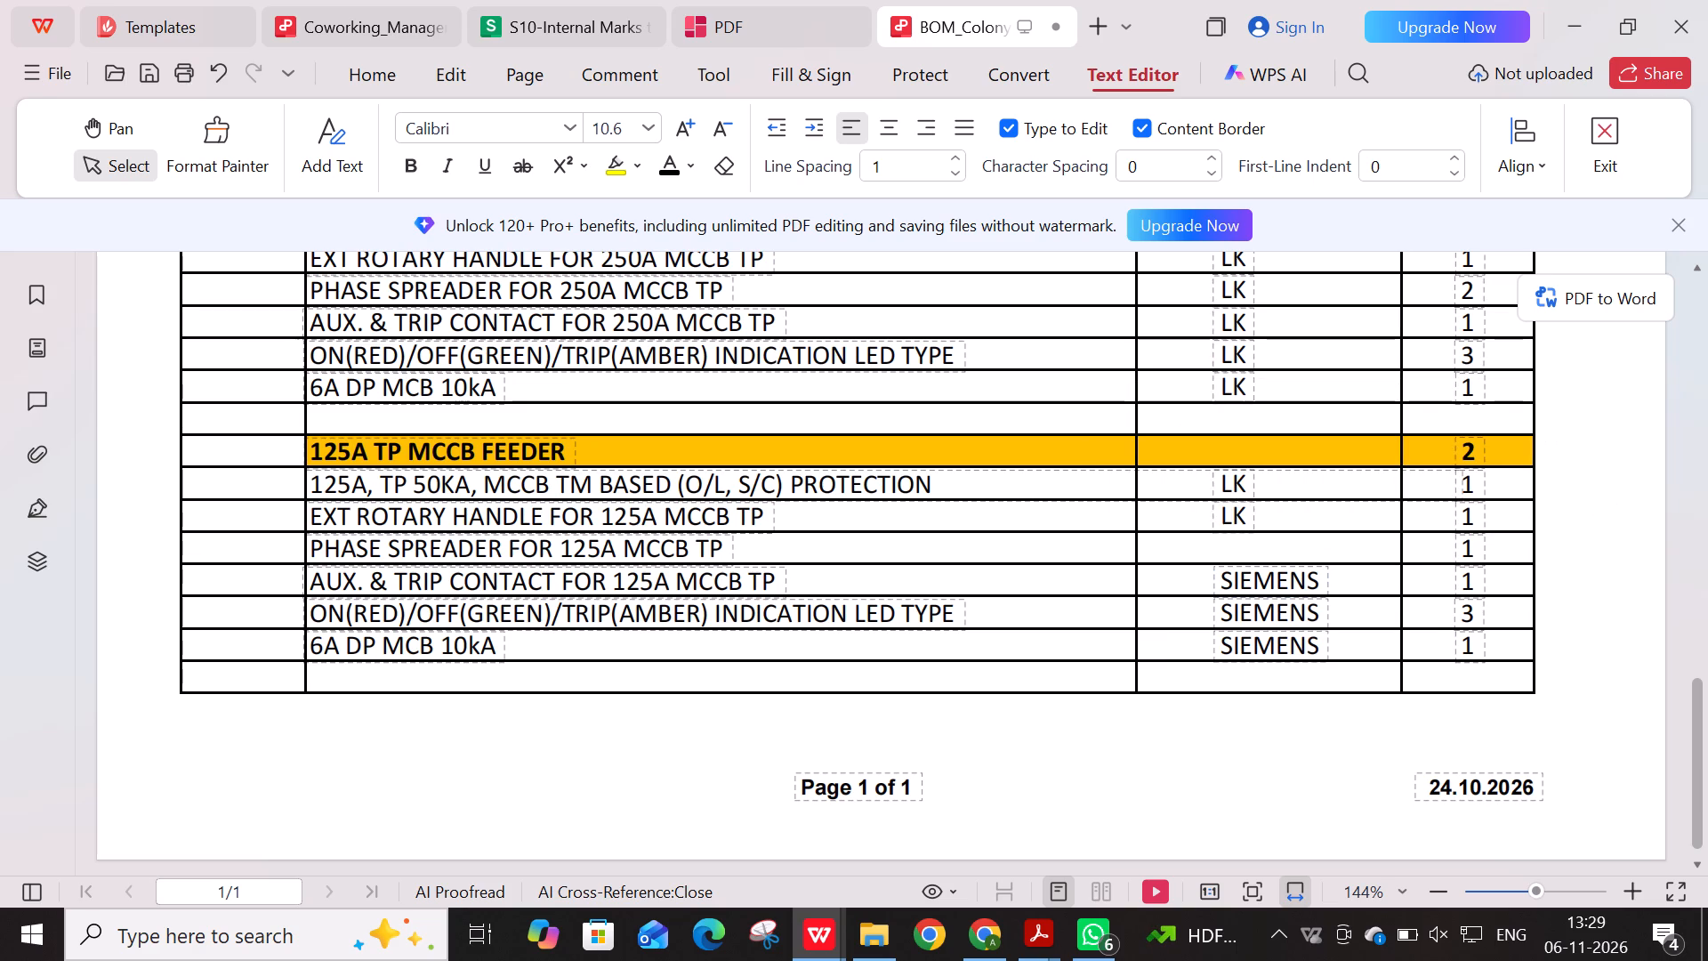
pyautogui.hotkey('ctrl', 'v')
# Replace the makes of the AUX. & TRIP CONTACT, ON/OFF/TRIP INDICATION and 6A DP MCB under 125A TP MCCB FEEDER with LK.
pyautogui.tripleClick(1267, 576)
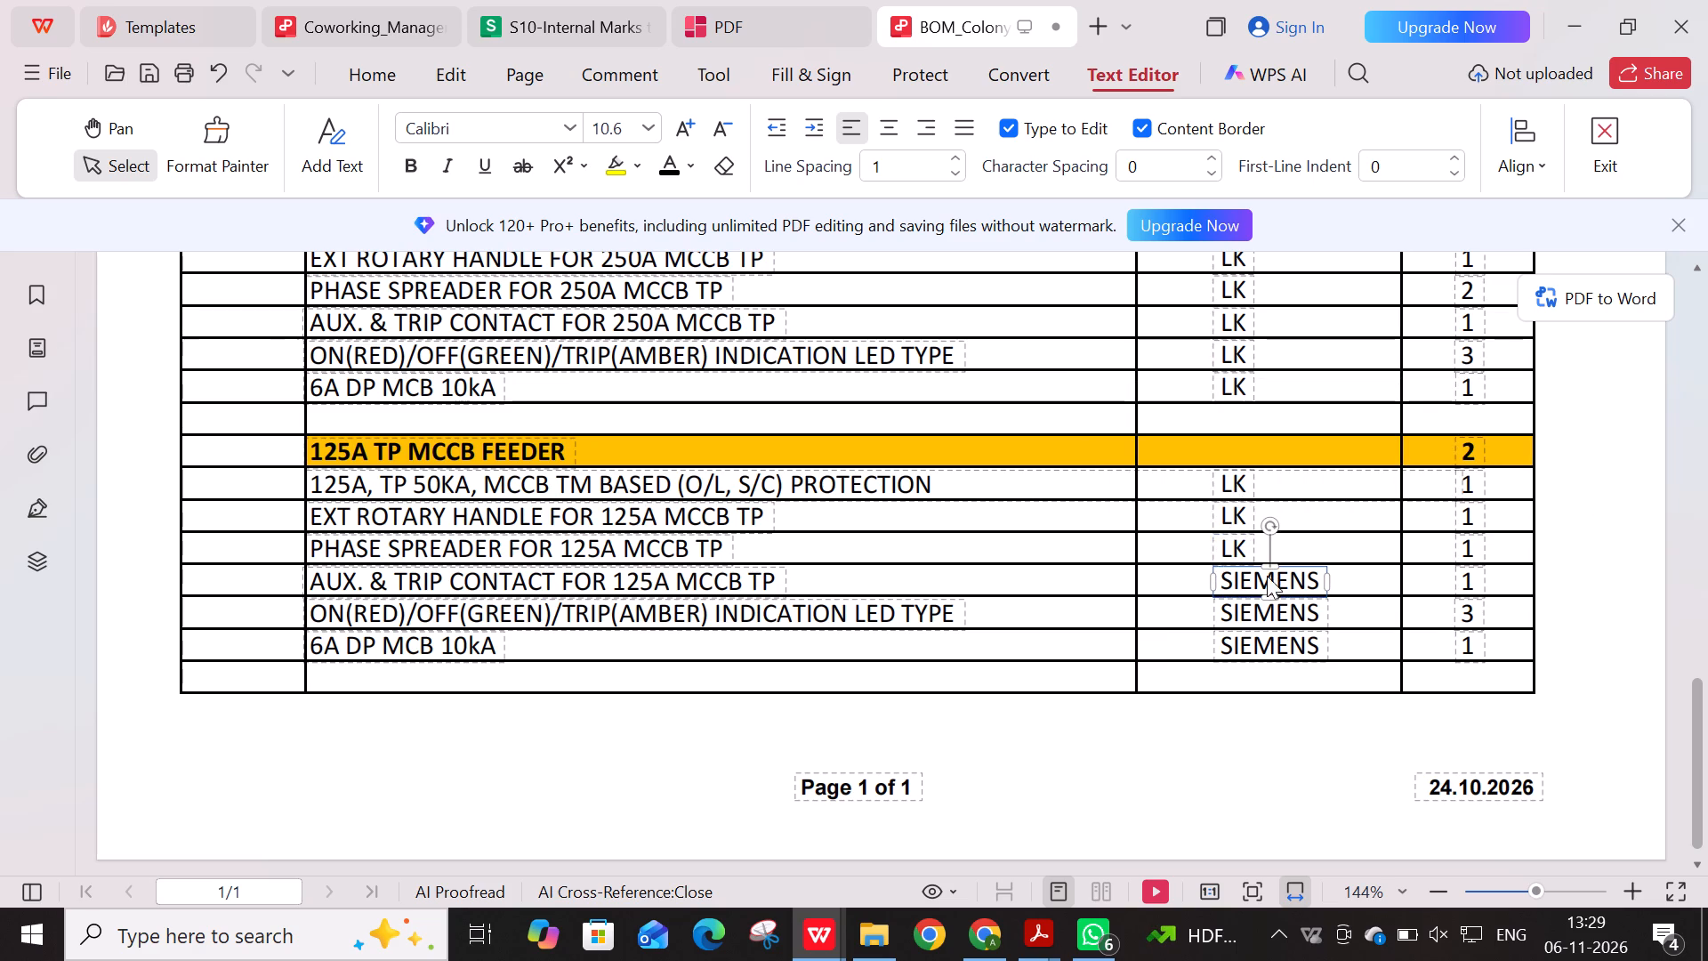
pyautogui.click(1267, 576)
pyautogui.press('BackSpace')
pyautogui.hotkey('ctrl', 'v')
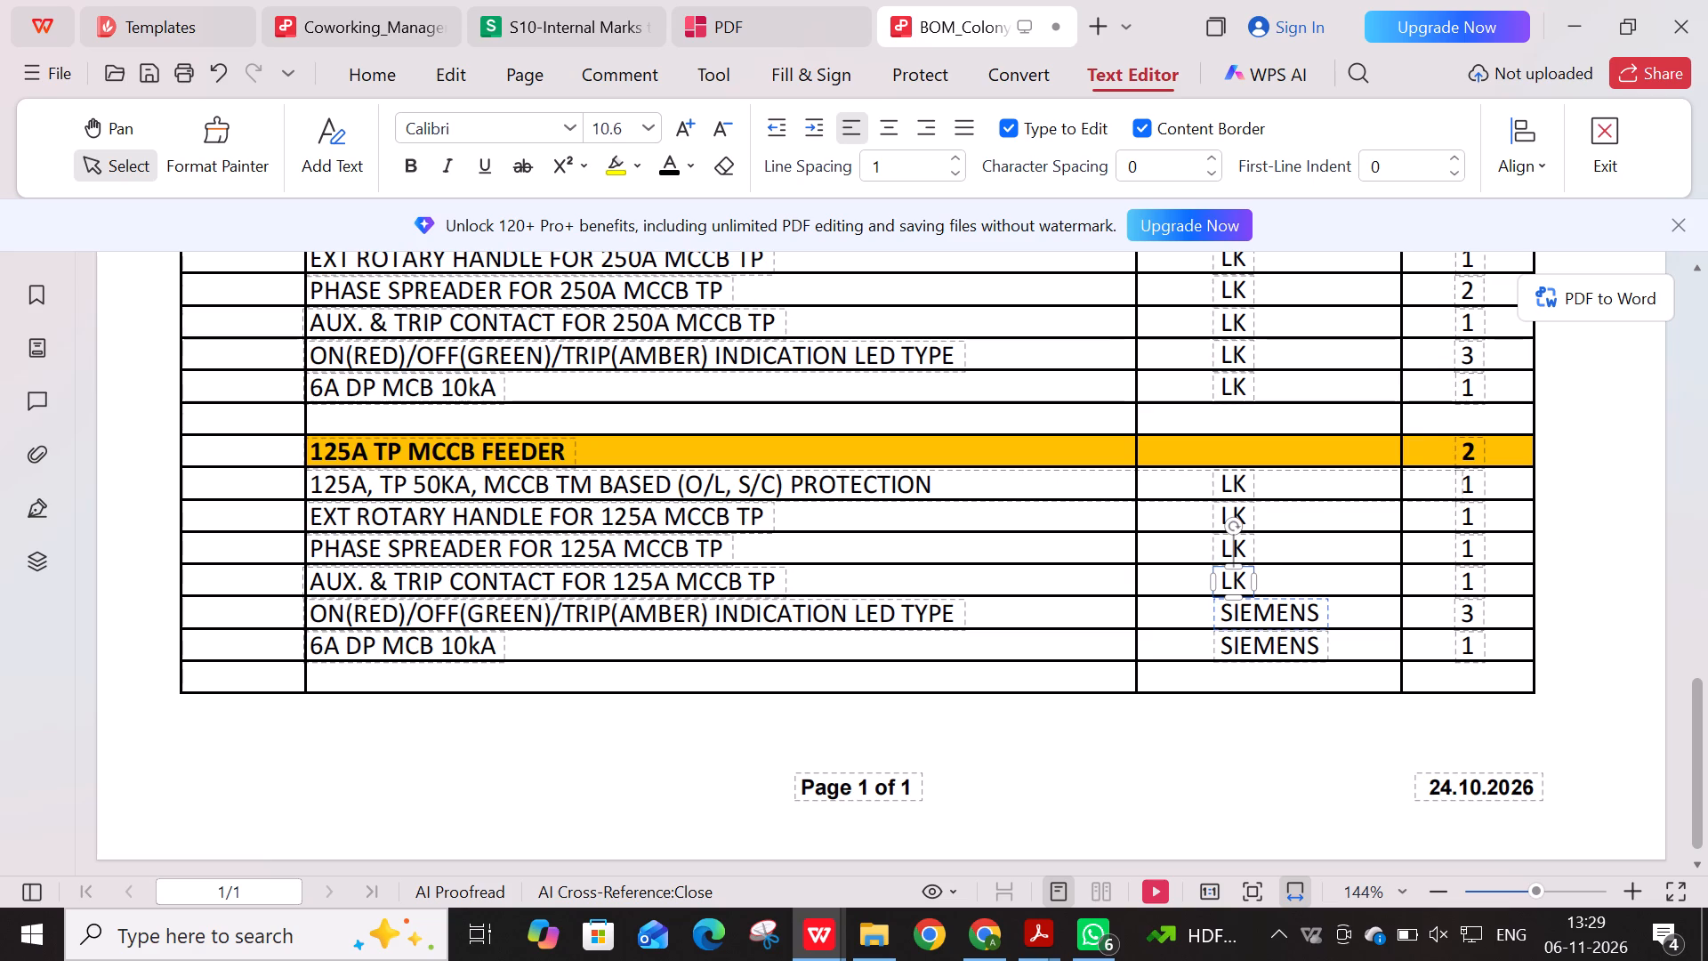
pyautogui.tripleClick(1255, 610)
pyautogui.click(1255, 610)
pyautogui.press('BackSpace')
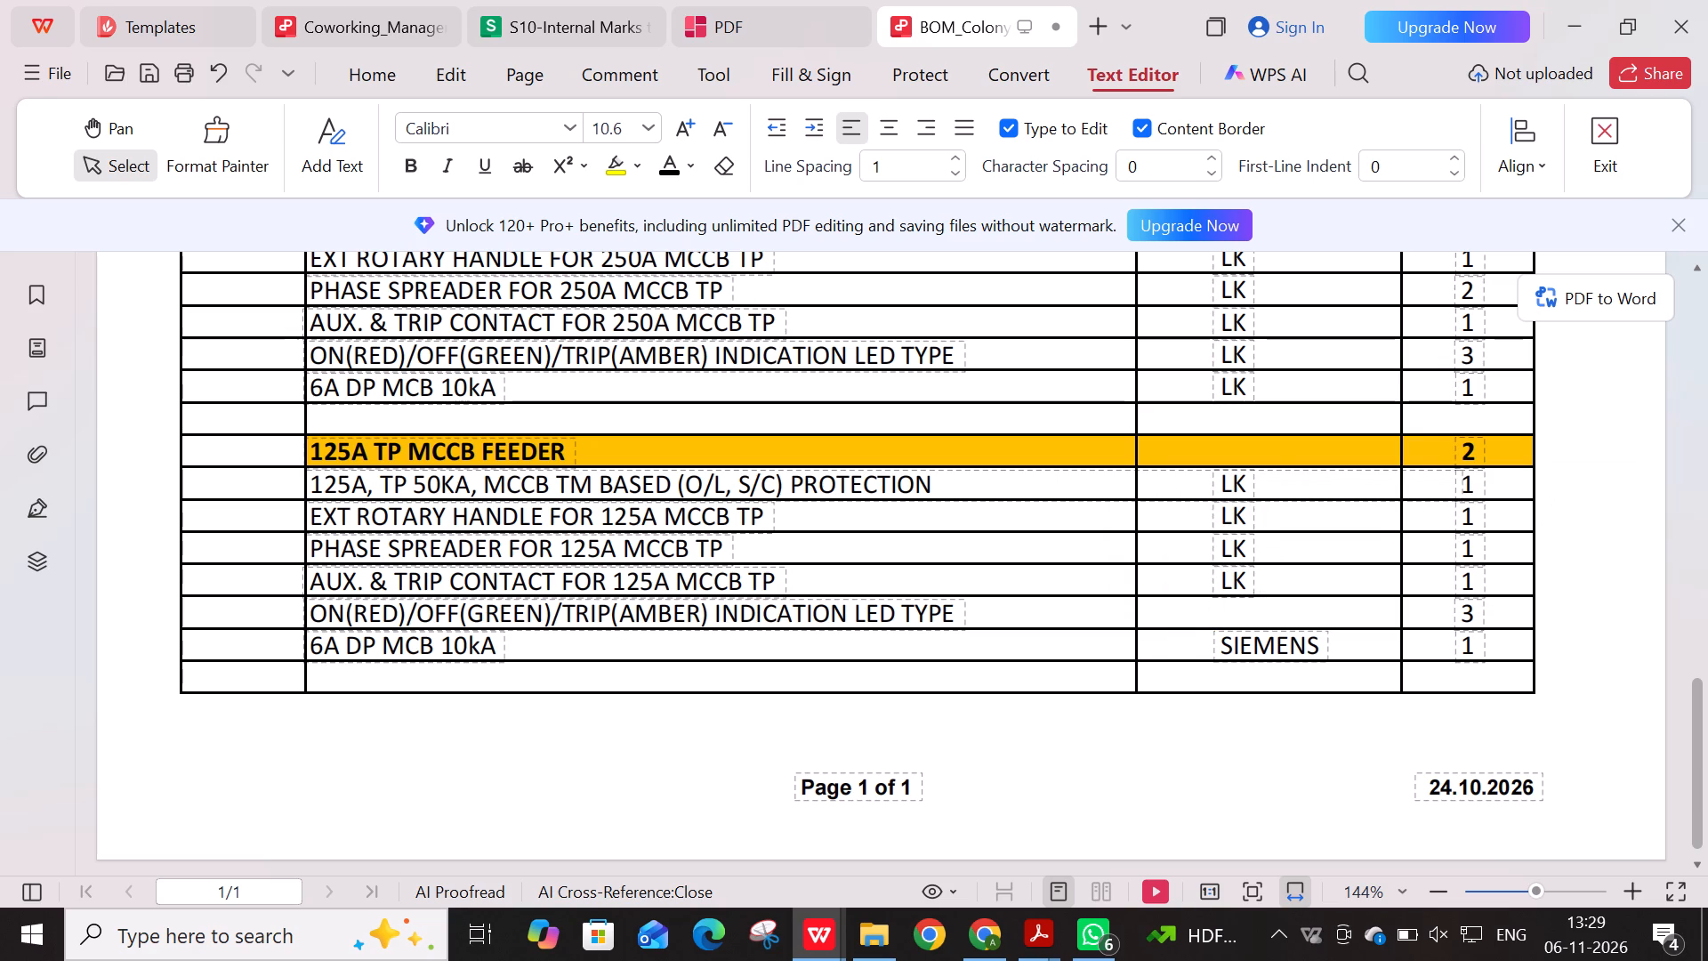
pyautogui.hotkey('ctrl', 'v')
pyautogui.tripleClick(1255, 649)
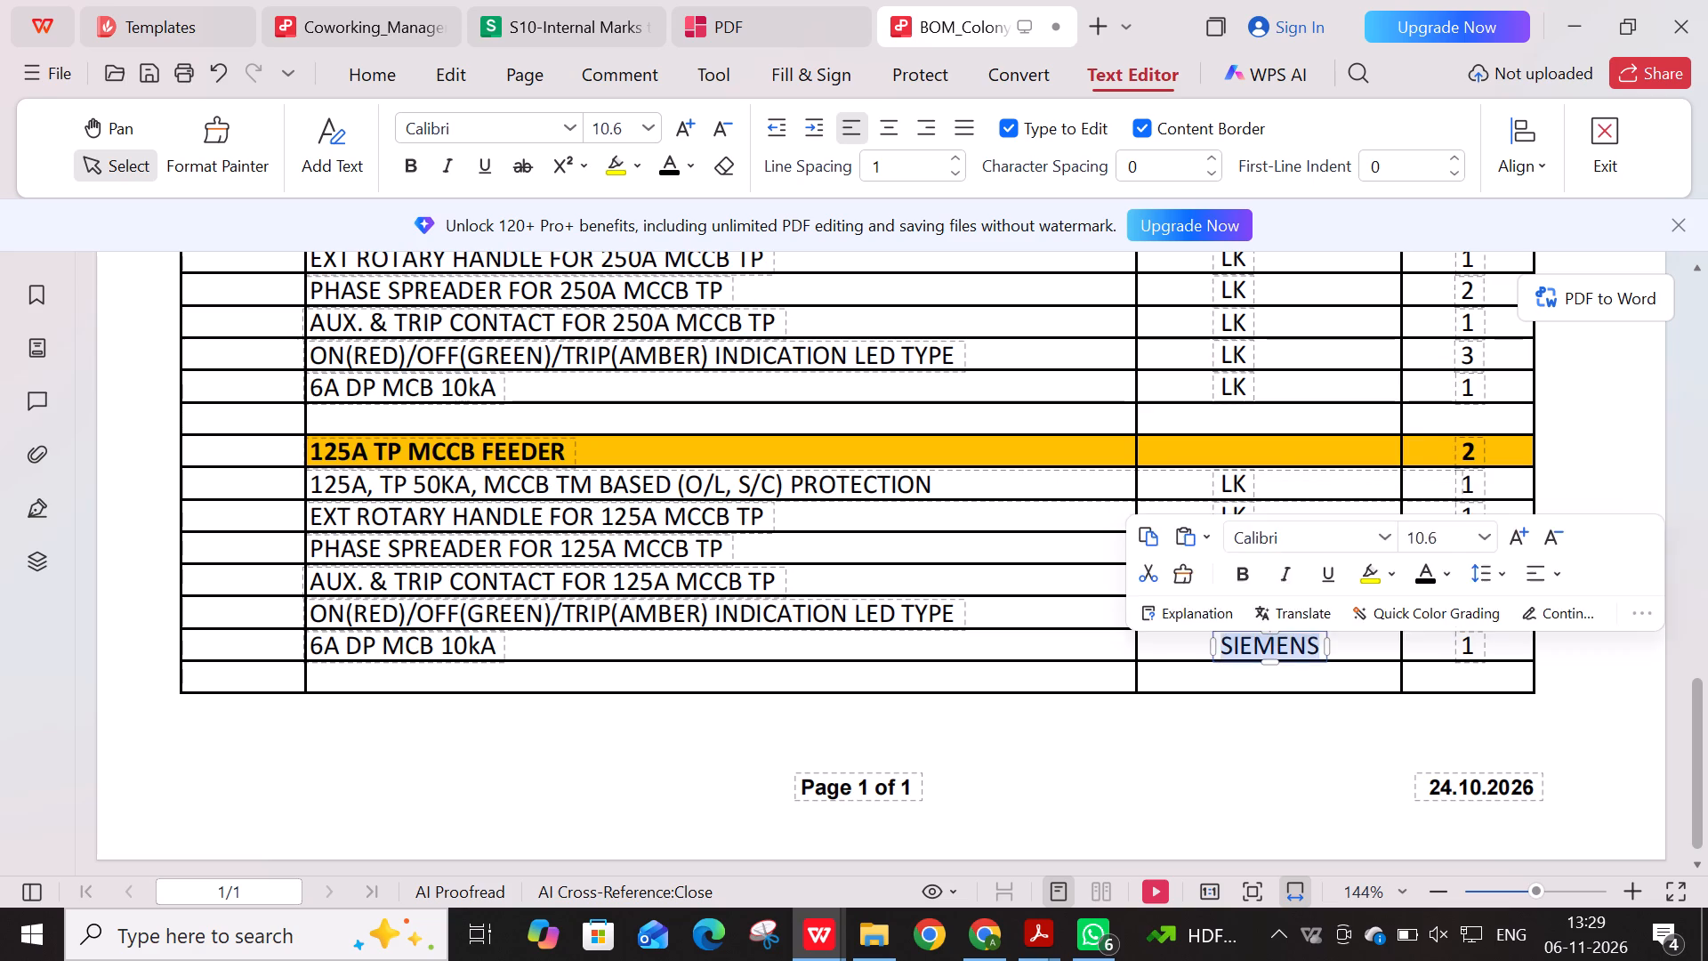
pyautogui.press('BackSpace')
pyautogui.hotkey('ctrl', 'v')
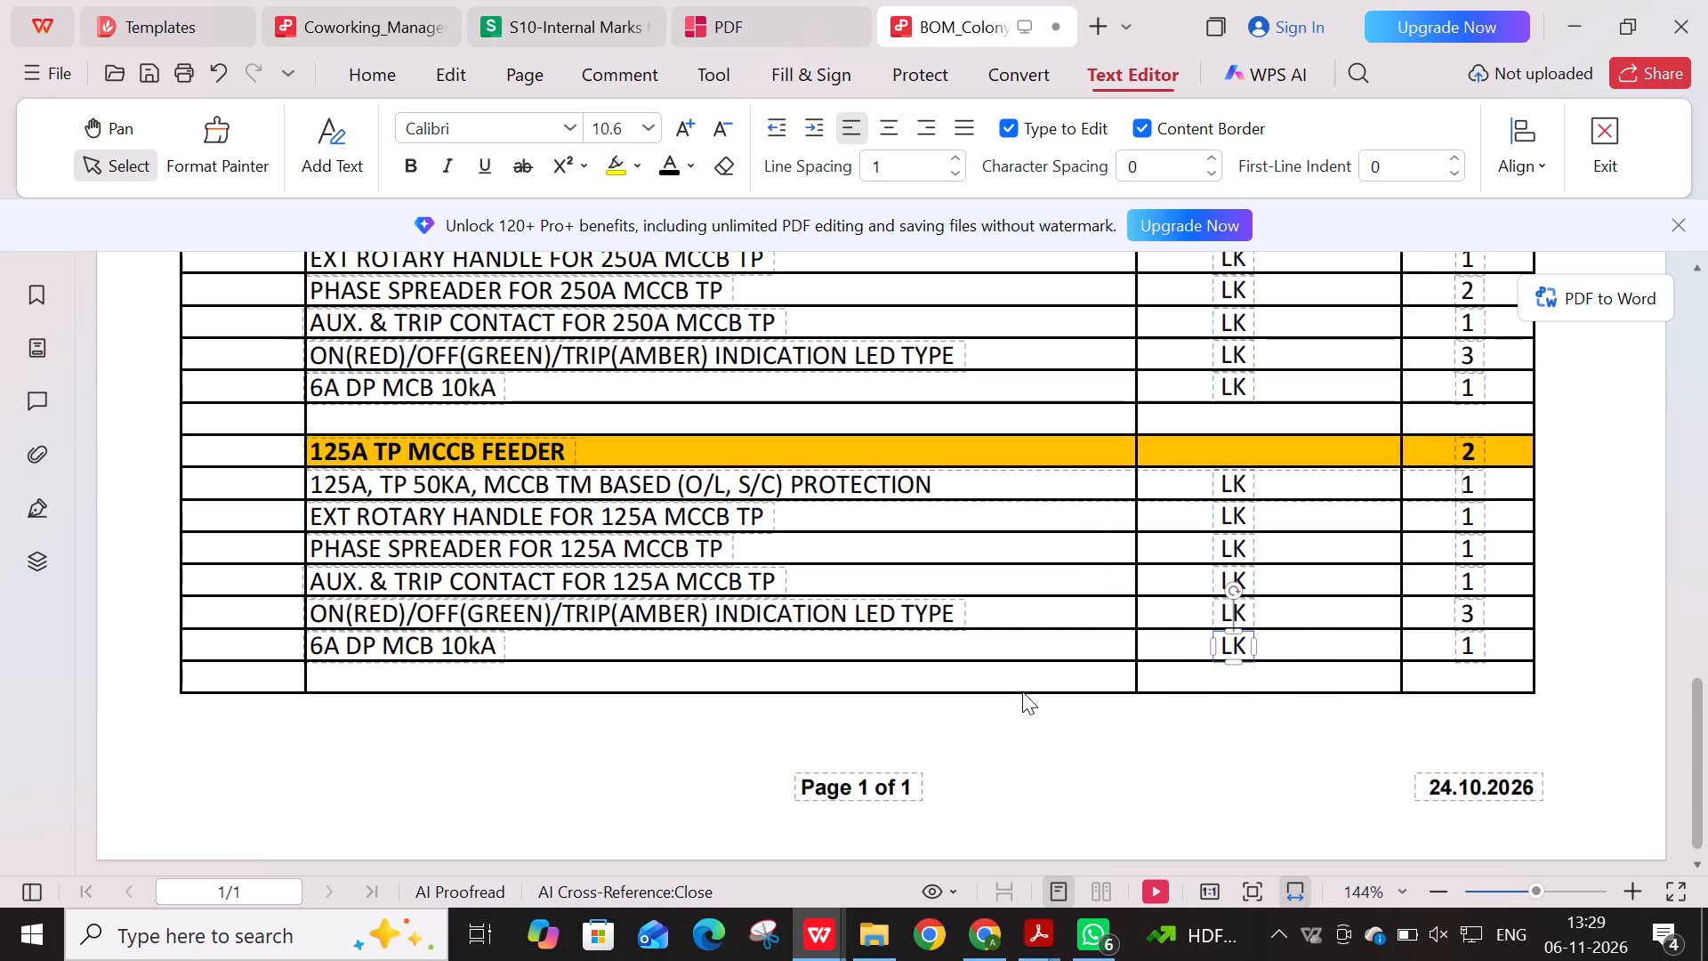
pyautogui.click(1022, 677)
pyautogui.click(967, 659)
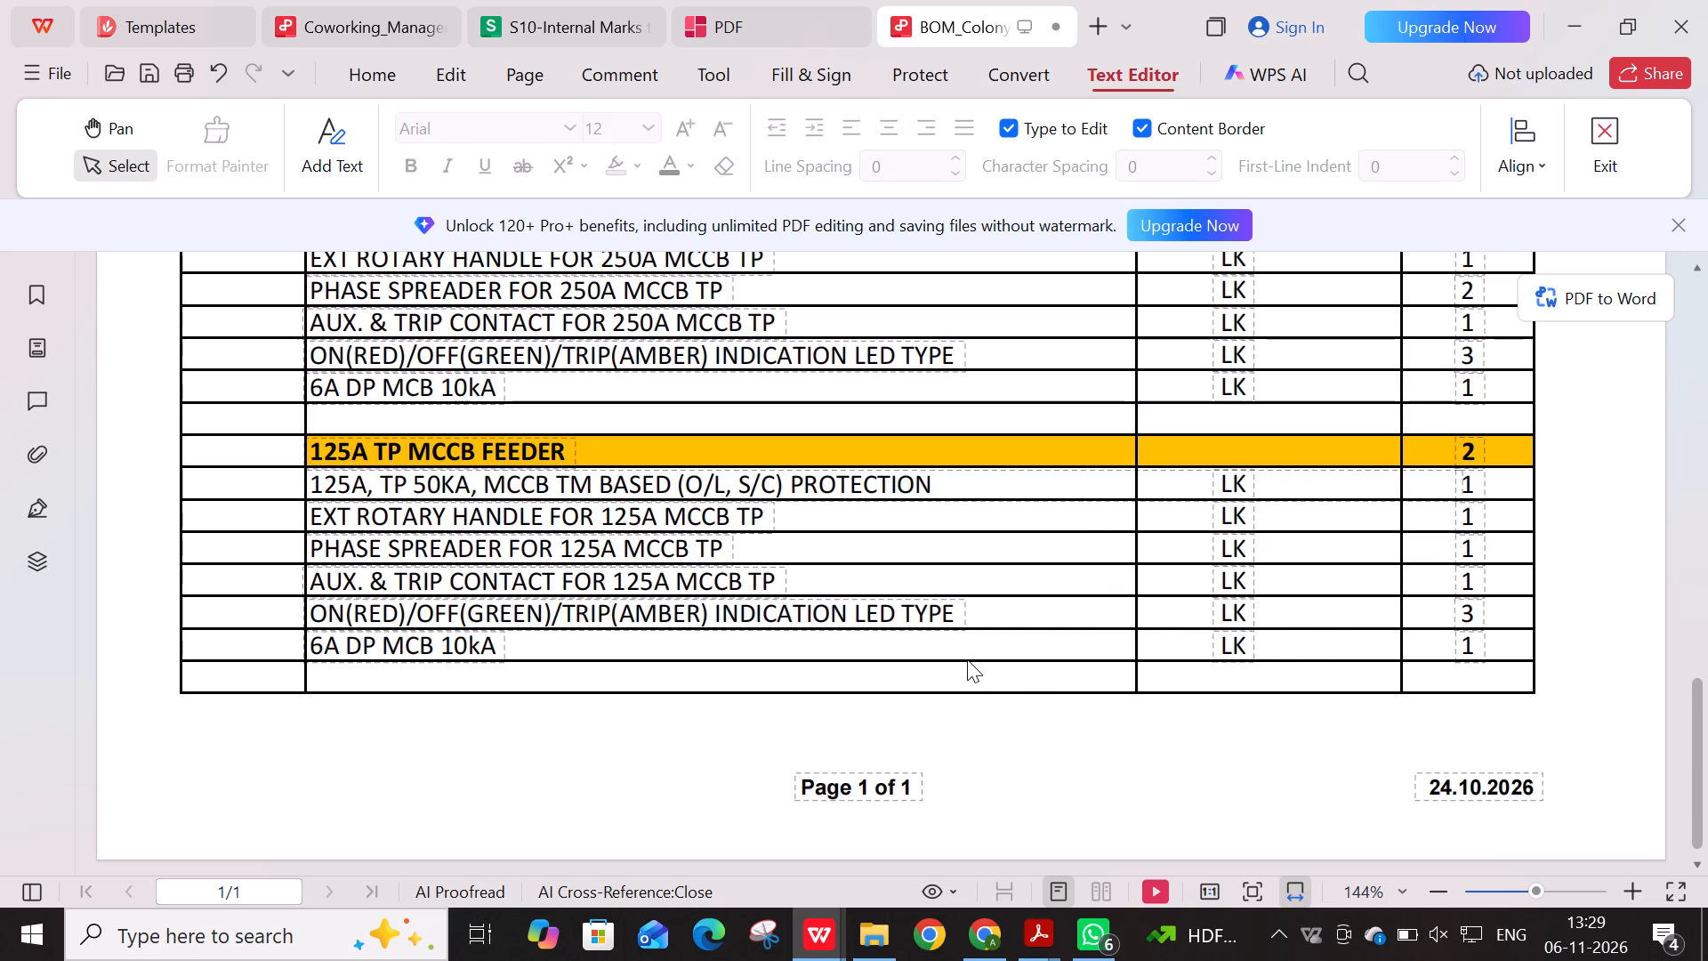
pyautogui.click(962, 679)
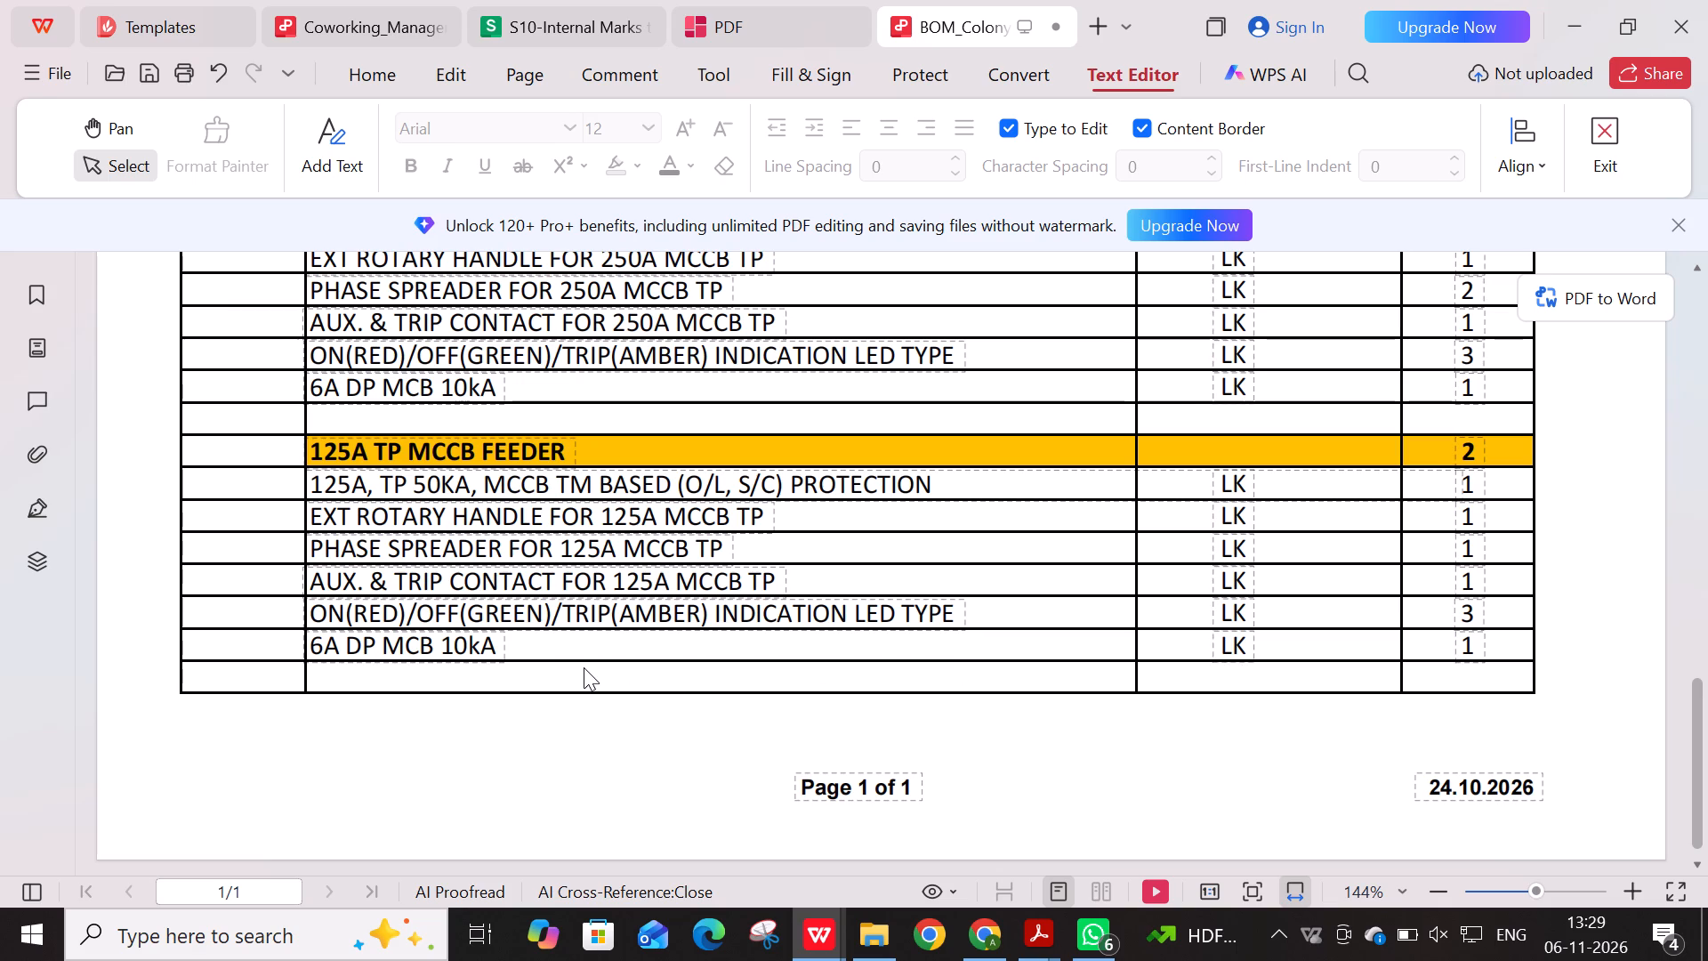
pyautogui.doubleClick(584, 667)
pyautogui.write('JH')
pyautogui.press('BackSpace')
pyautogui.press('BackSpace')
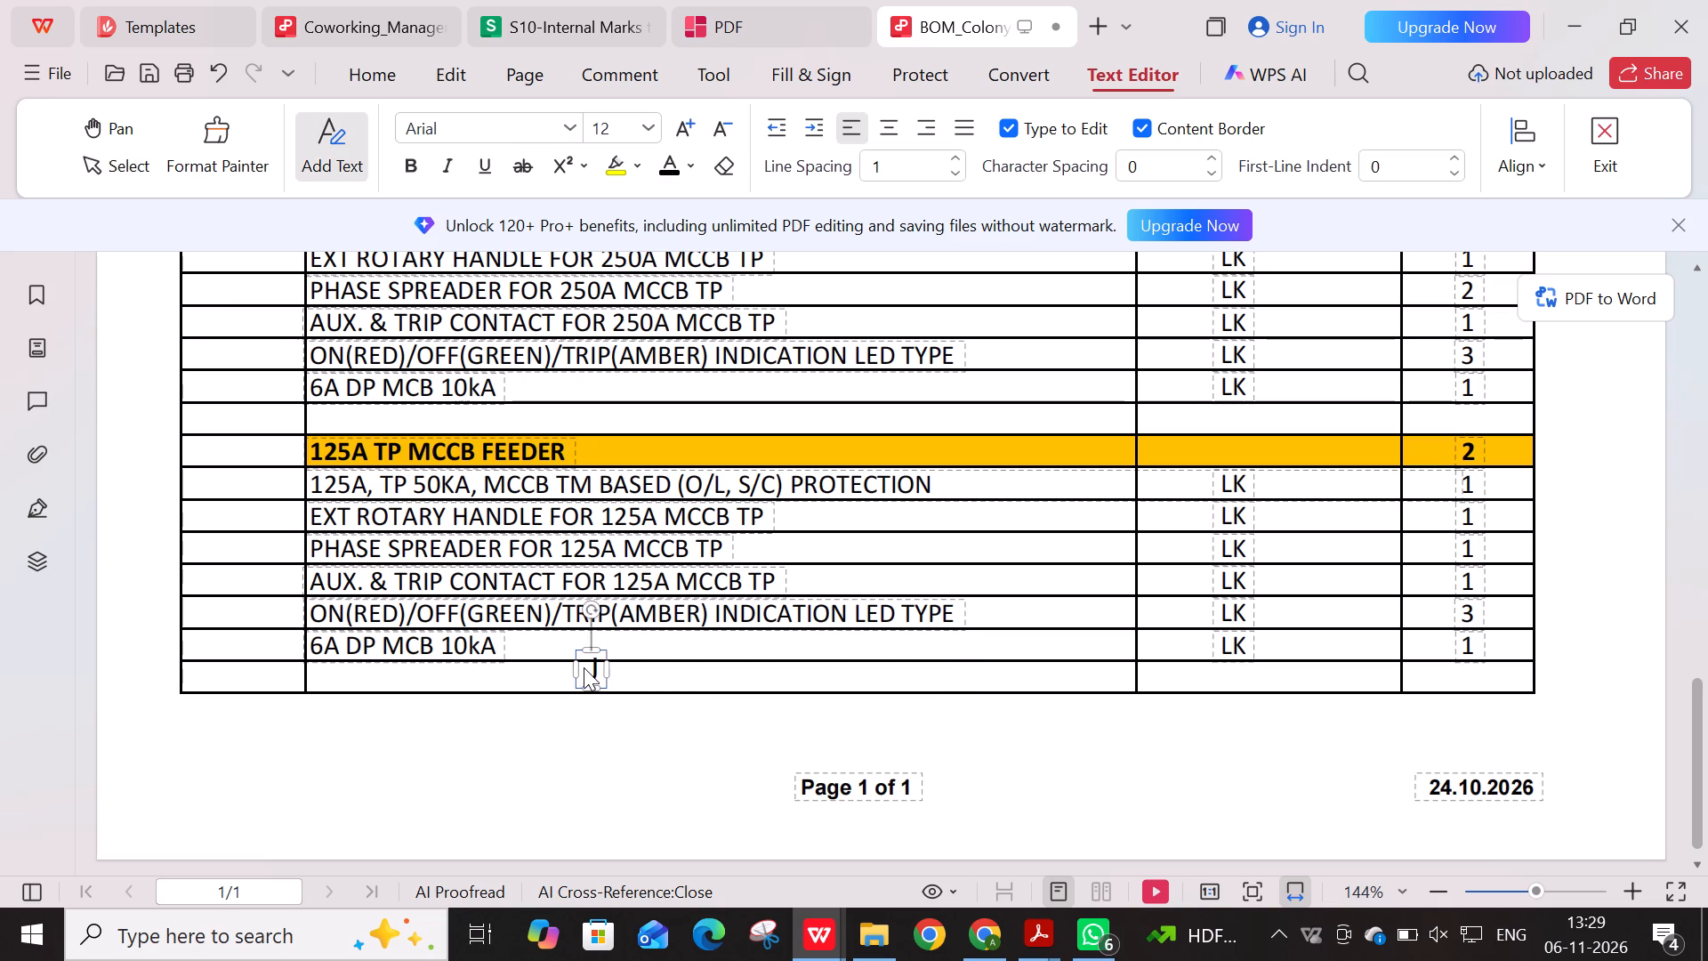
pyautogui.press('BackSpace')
# Add a new text reading "Price of" in the description column of the empty last table row.
pyautogui.click(369, 665)
pyautogui.click(369, 665)
pyautogui.write('=PD')
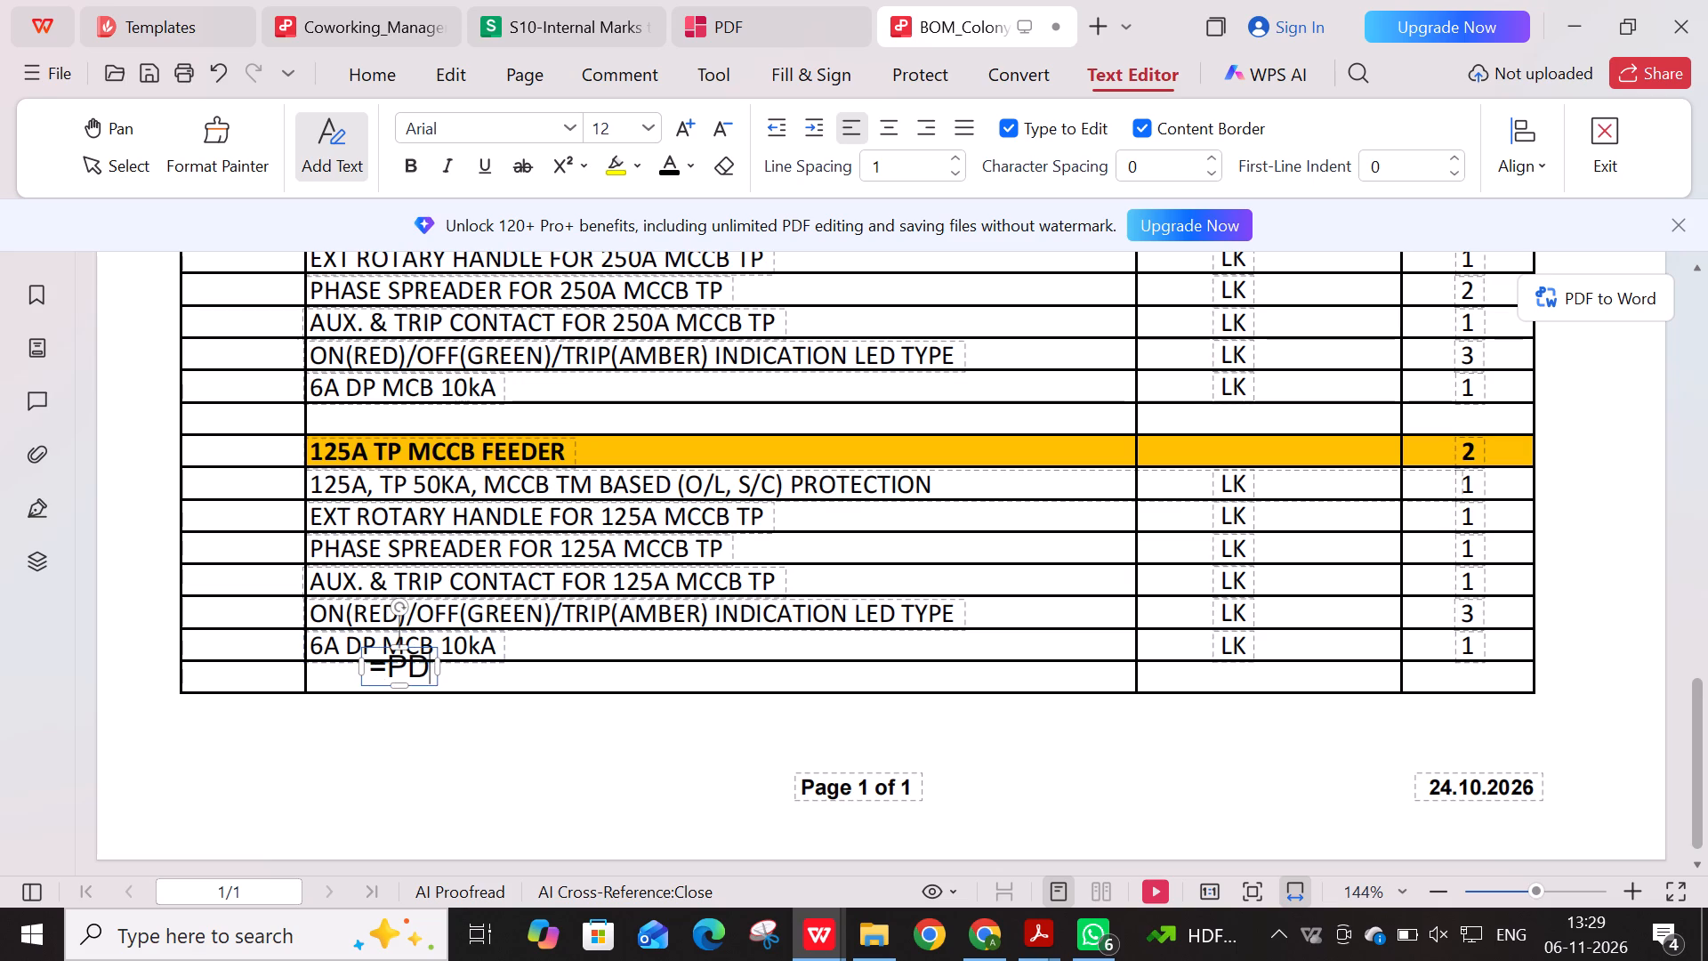
pyautogui.press('BackSpace')
pyautogui.press('BackSpace')
pyautogui.press('BackSpace')
pyautogui.write('rice of')
pyautogui.press('space')
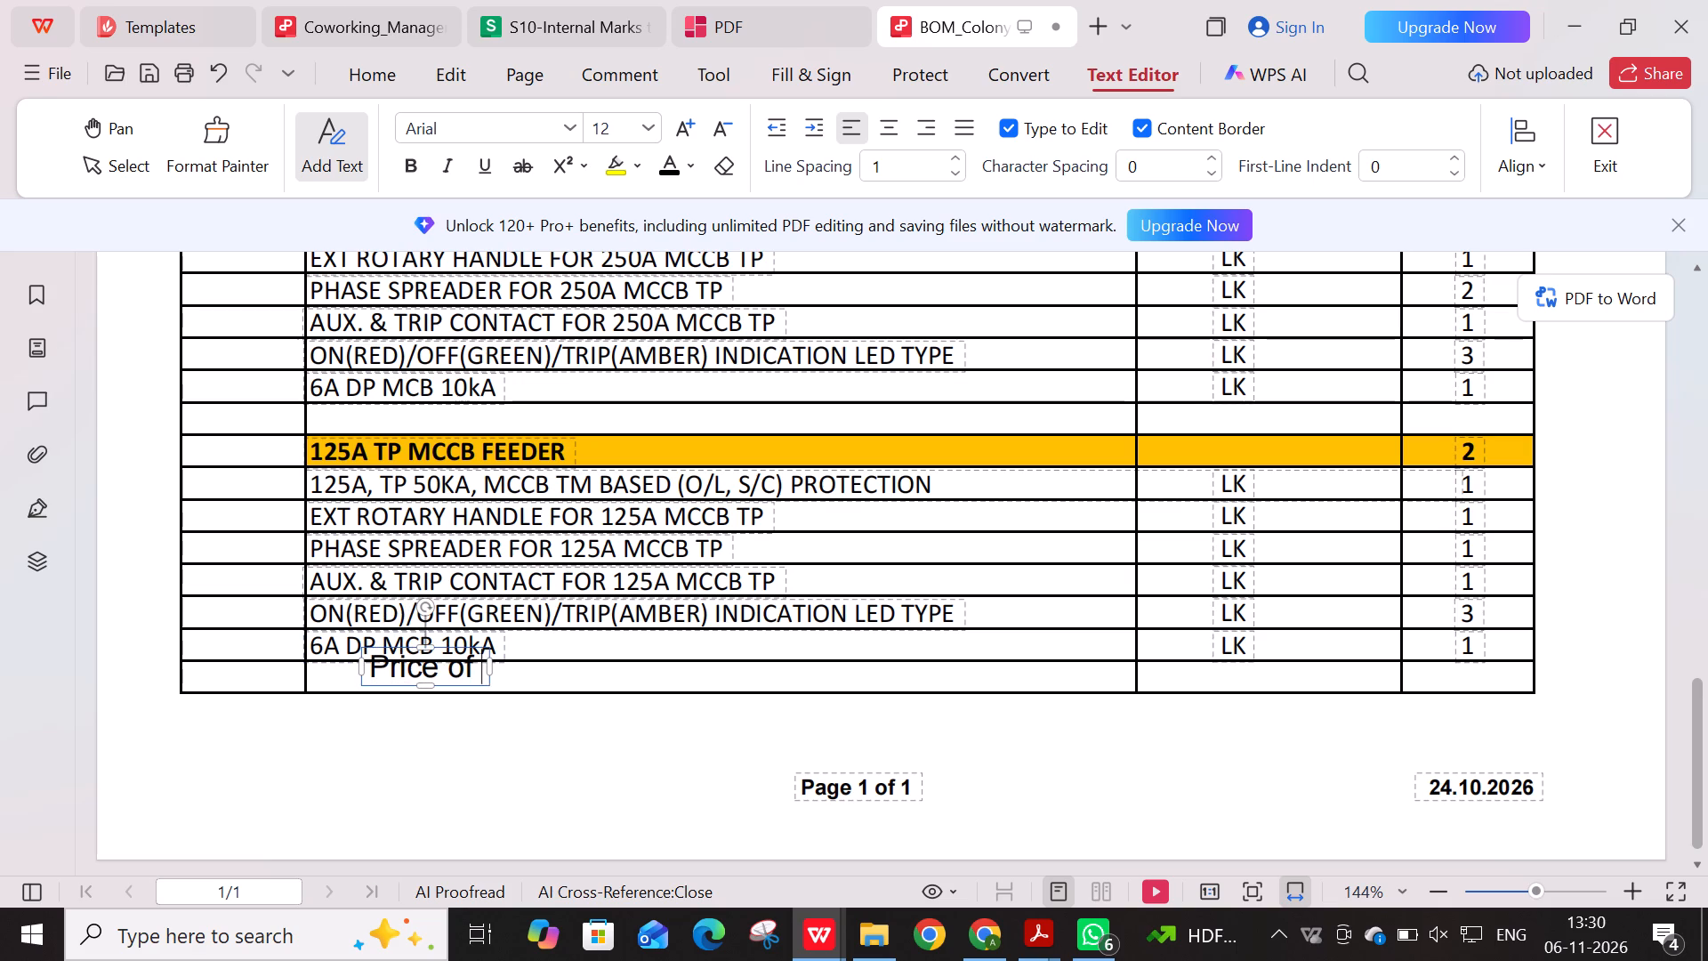
pyautogui.press('BackSpace')
pyautogui.press('BackSpace')
pyautogui.press('d')
pyautogui.press('BackSpace')
pyautogui.press('BackSpace')
pyautogui.press('BackSpace')
pyautogui.press('BackSpace')
pyautogui.press('BackSpace')
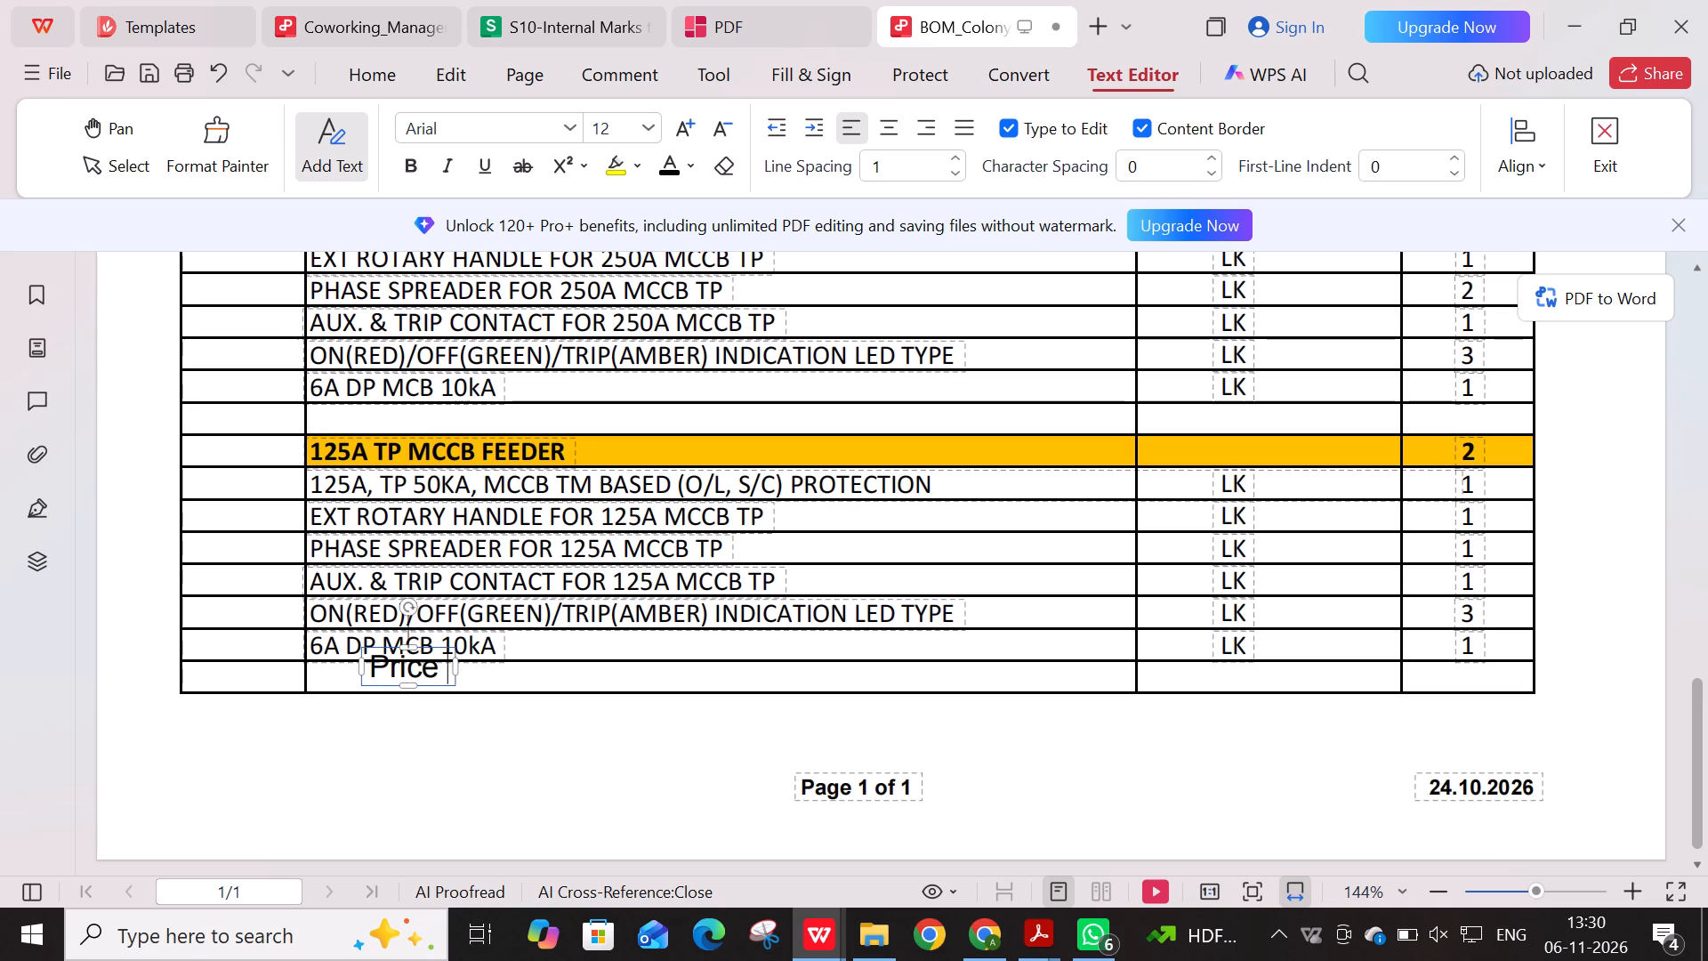
pyautogui.write('of')
pyautogui.press('space')
pyautogui.press('x')
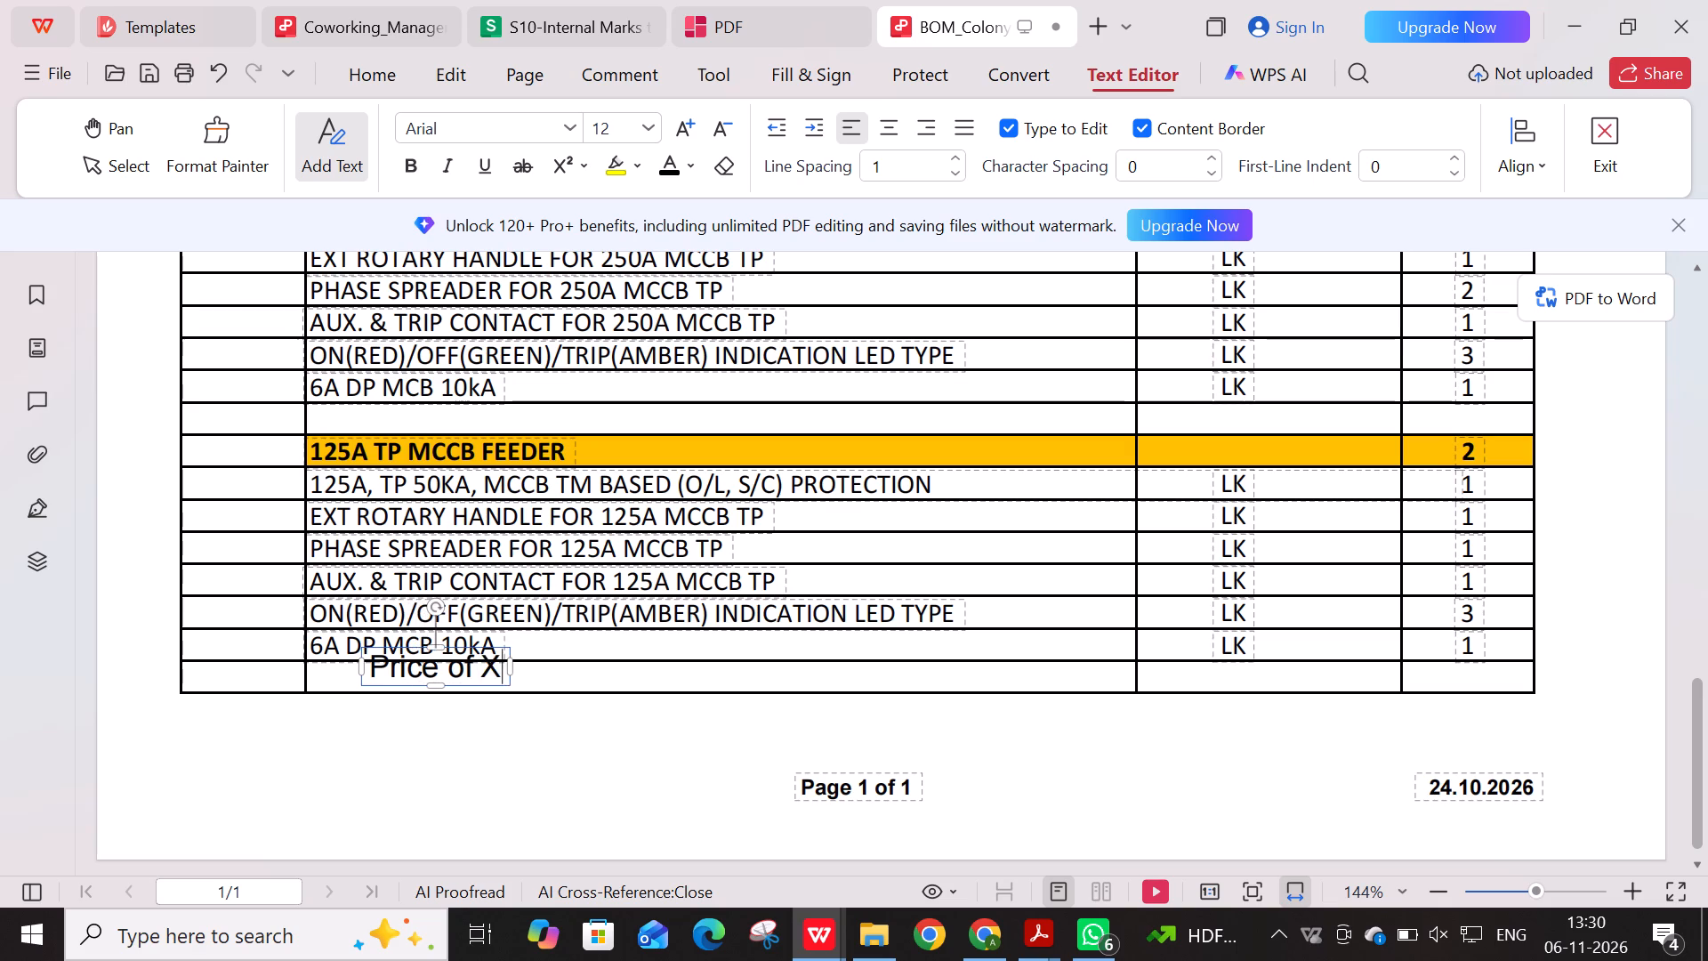
pyautogui.press('BackSpace')
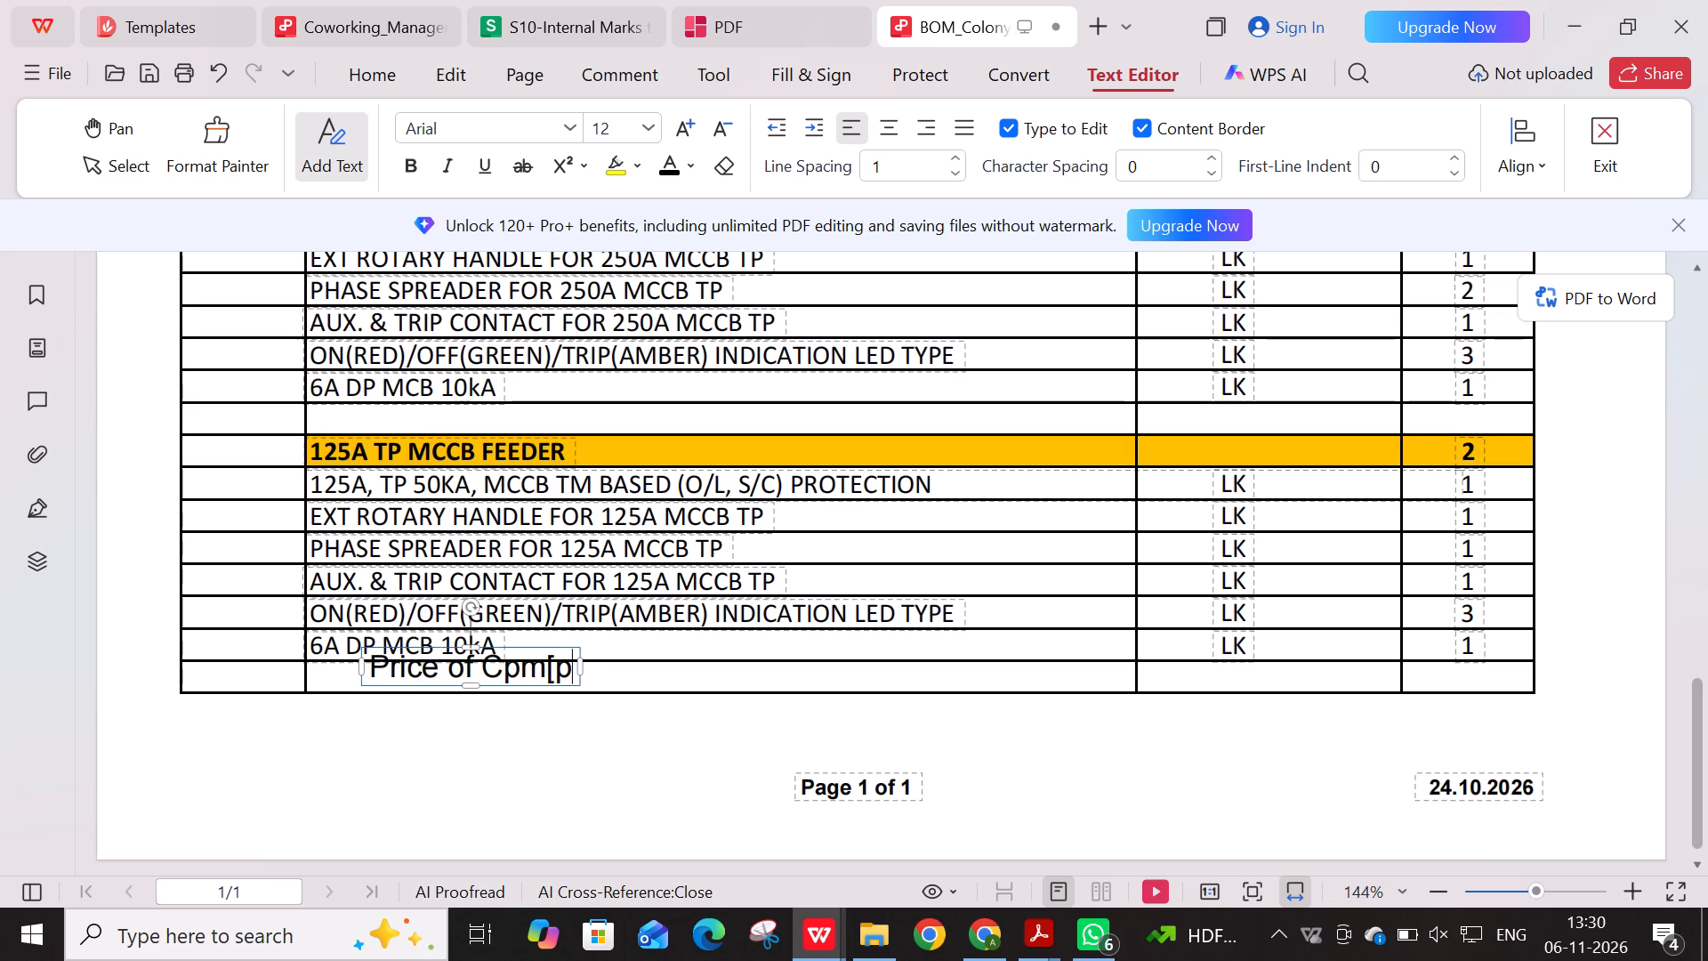
# Continue the new price text with "Cpmplete panell".
pyautogui.press('BackSpace')
pyautogui.press('BackSpace')
pyautogui.press('BackSpace')
pyautogui.press('BackSpace')
pyautogui.write('plete paner')
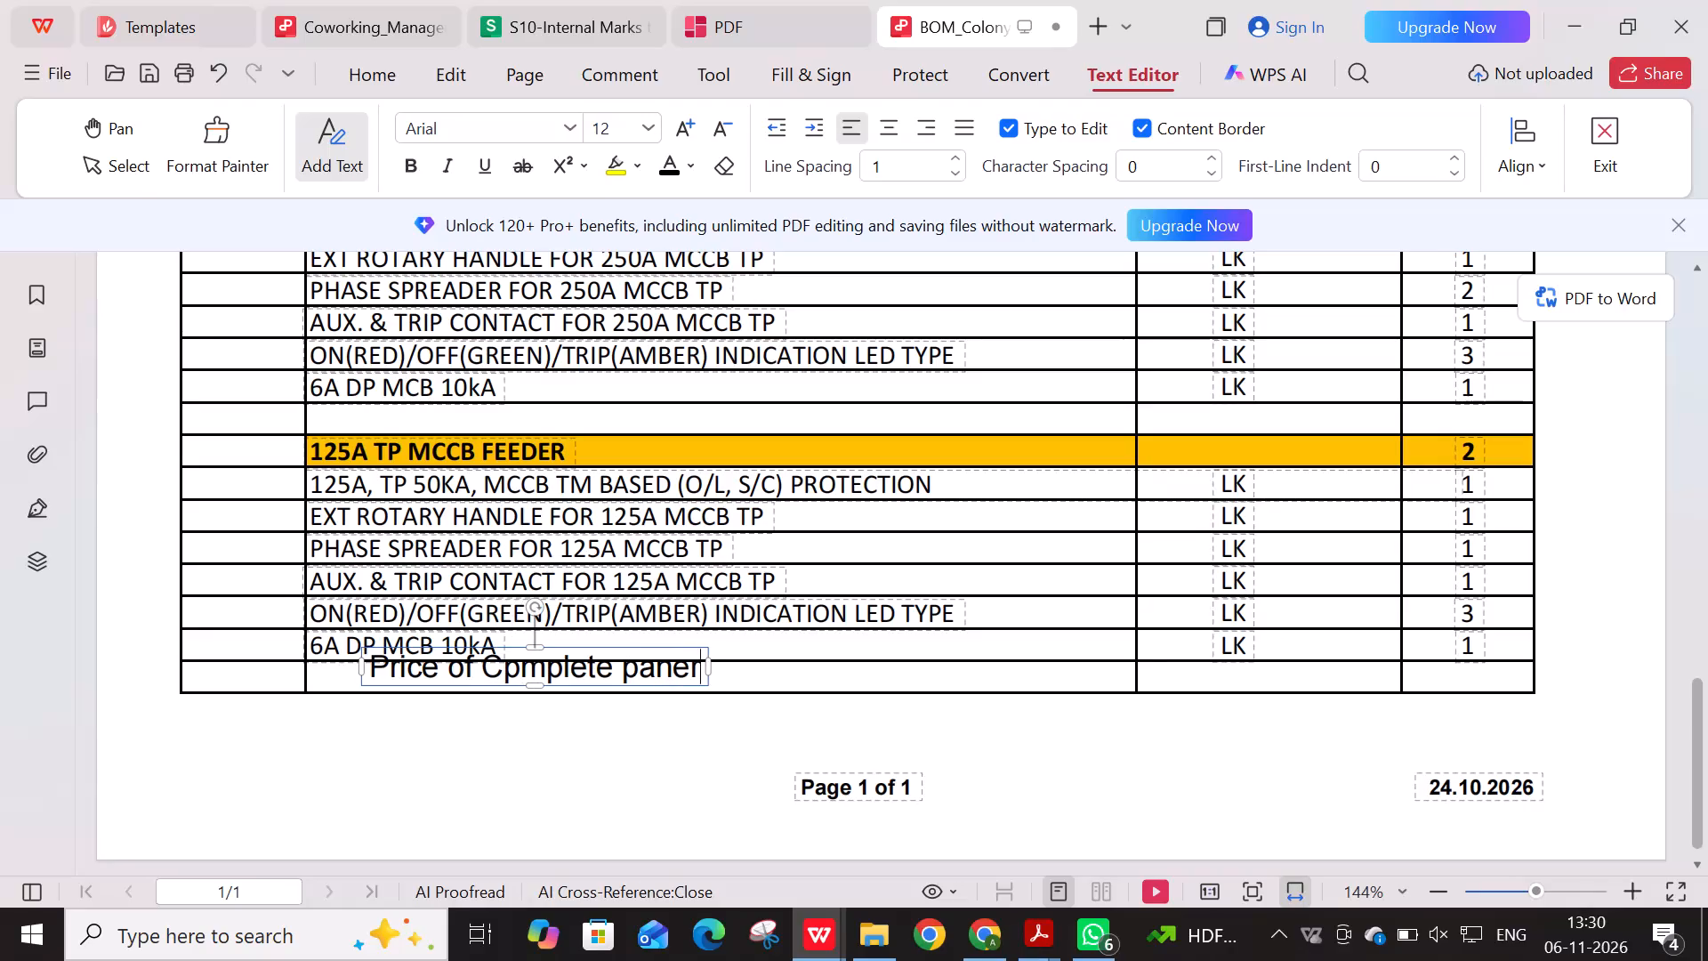
pyautogui.press('BackSpace')
pyautogui.press('r')
pyautogui.press('BackSpace')
pyautogui.write('ll')
pyautogui.press('space')
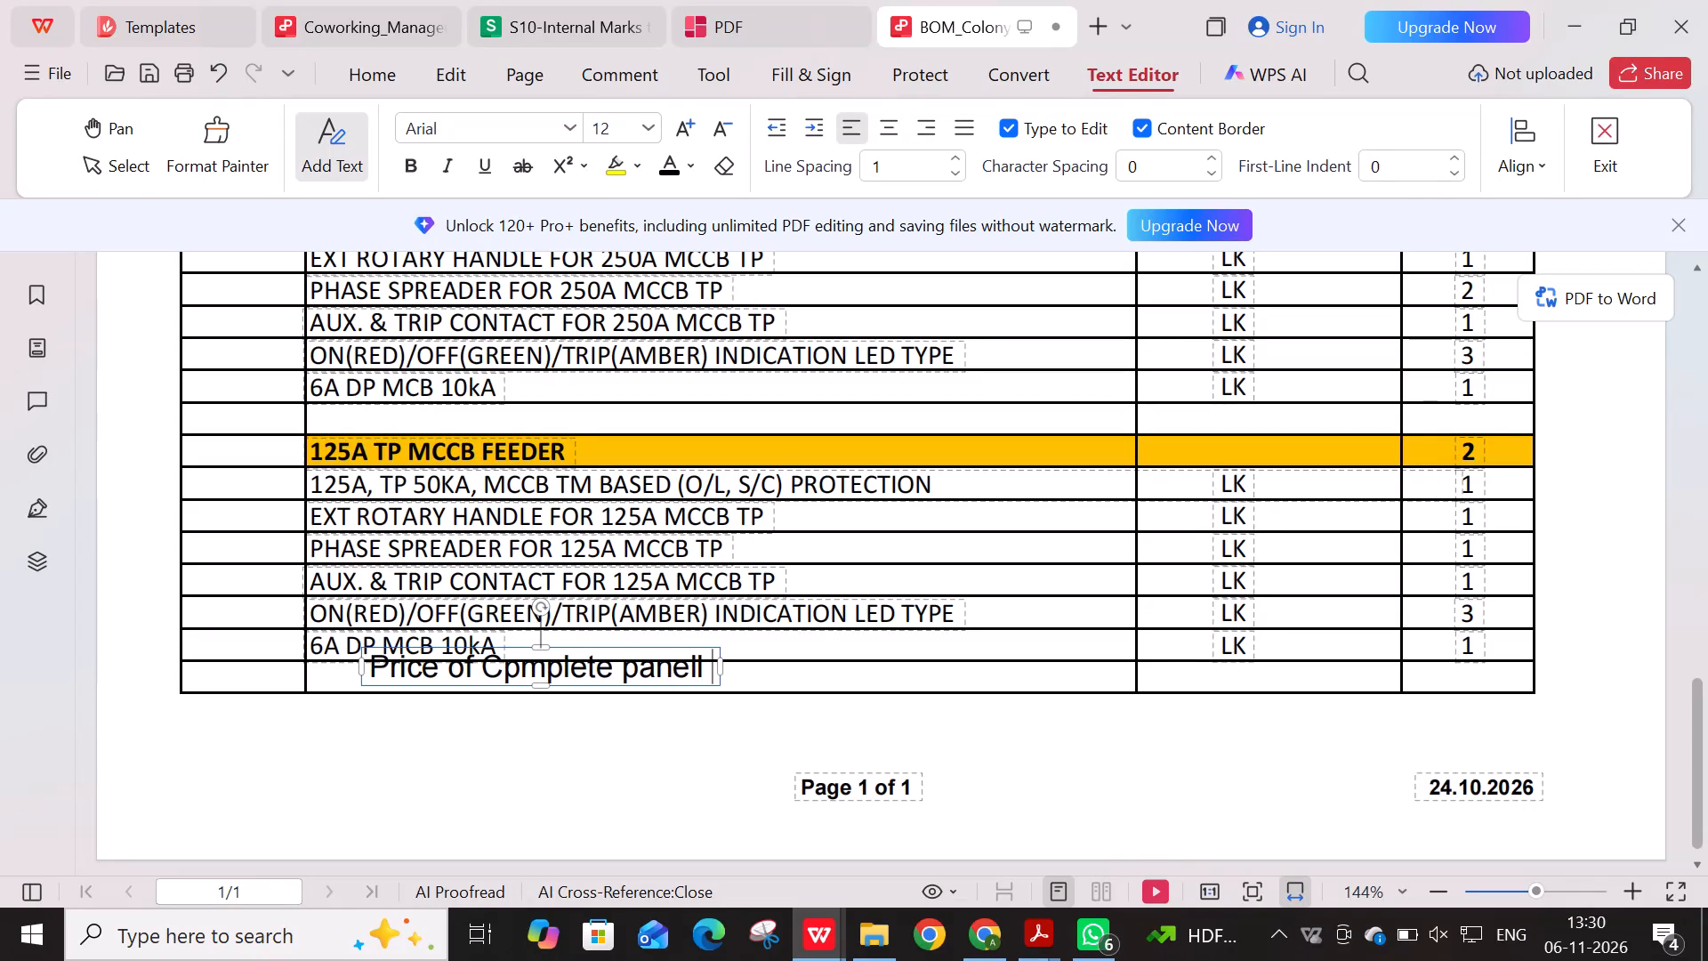
# Extend the price text with "with aluminimun Busbar".
pyautogui.write('with aluminimun')
pyautogui.press('space')
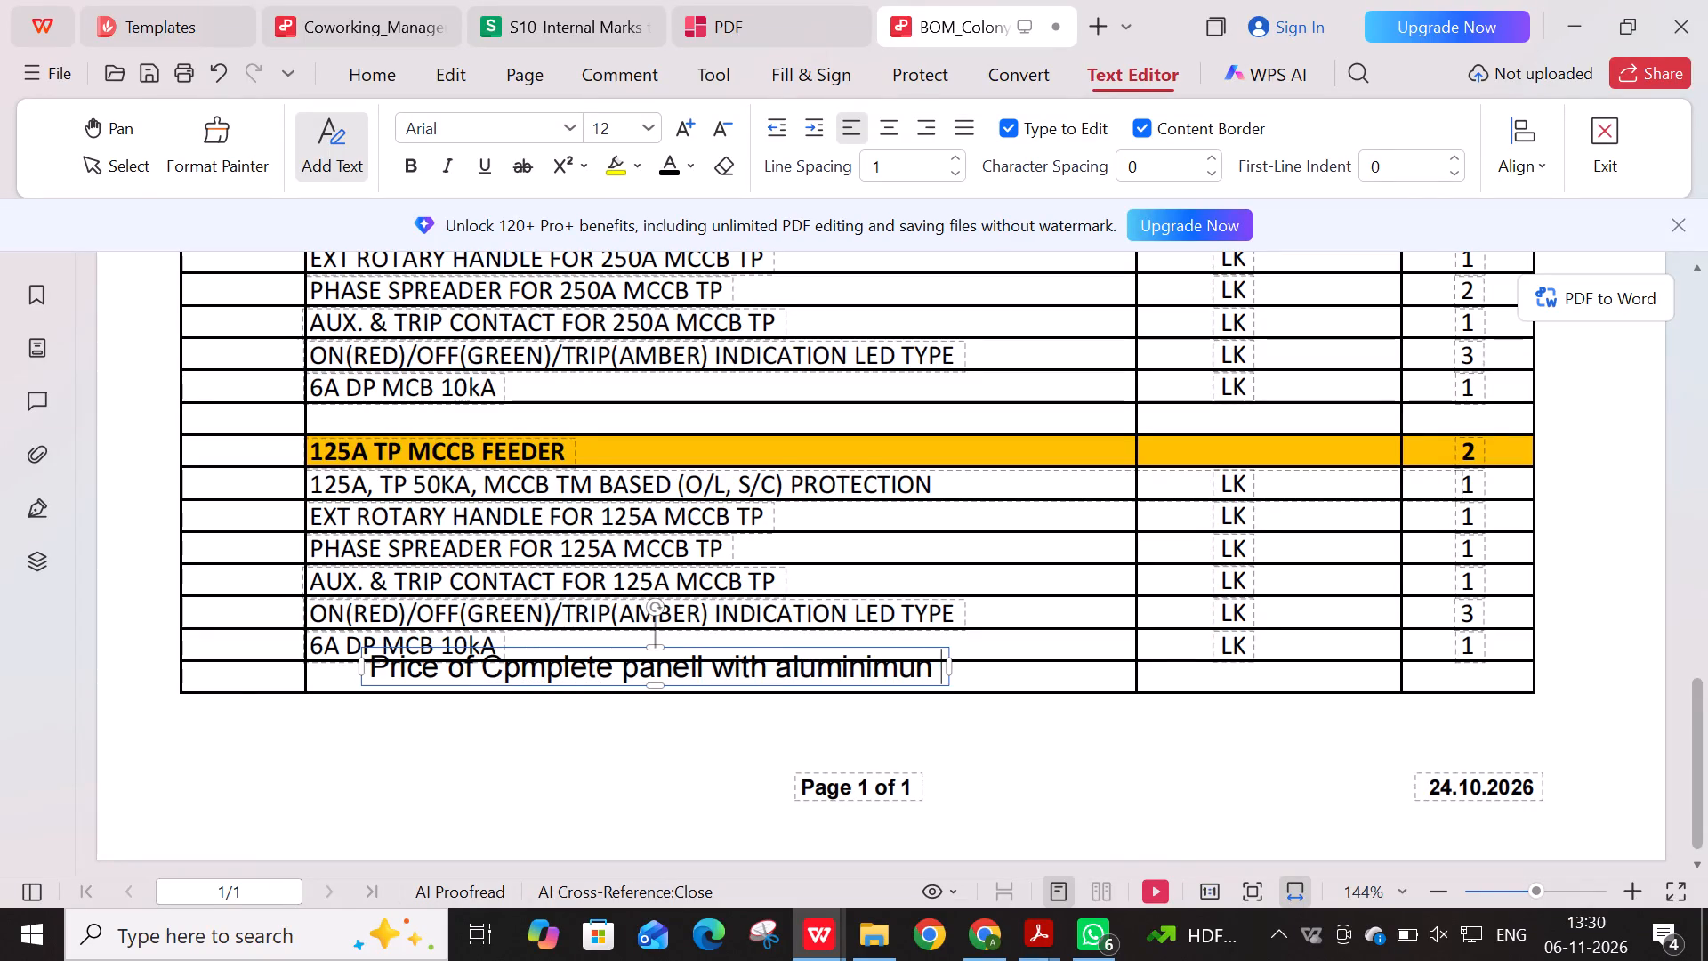
pyautogui.press('BackSpace')
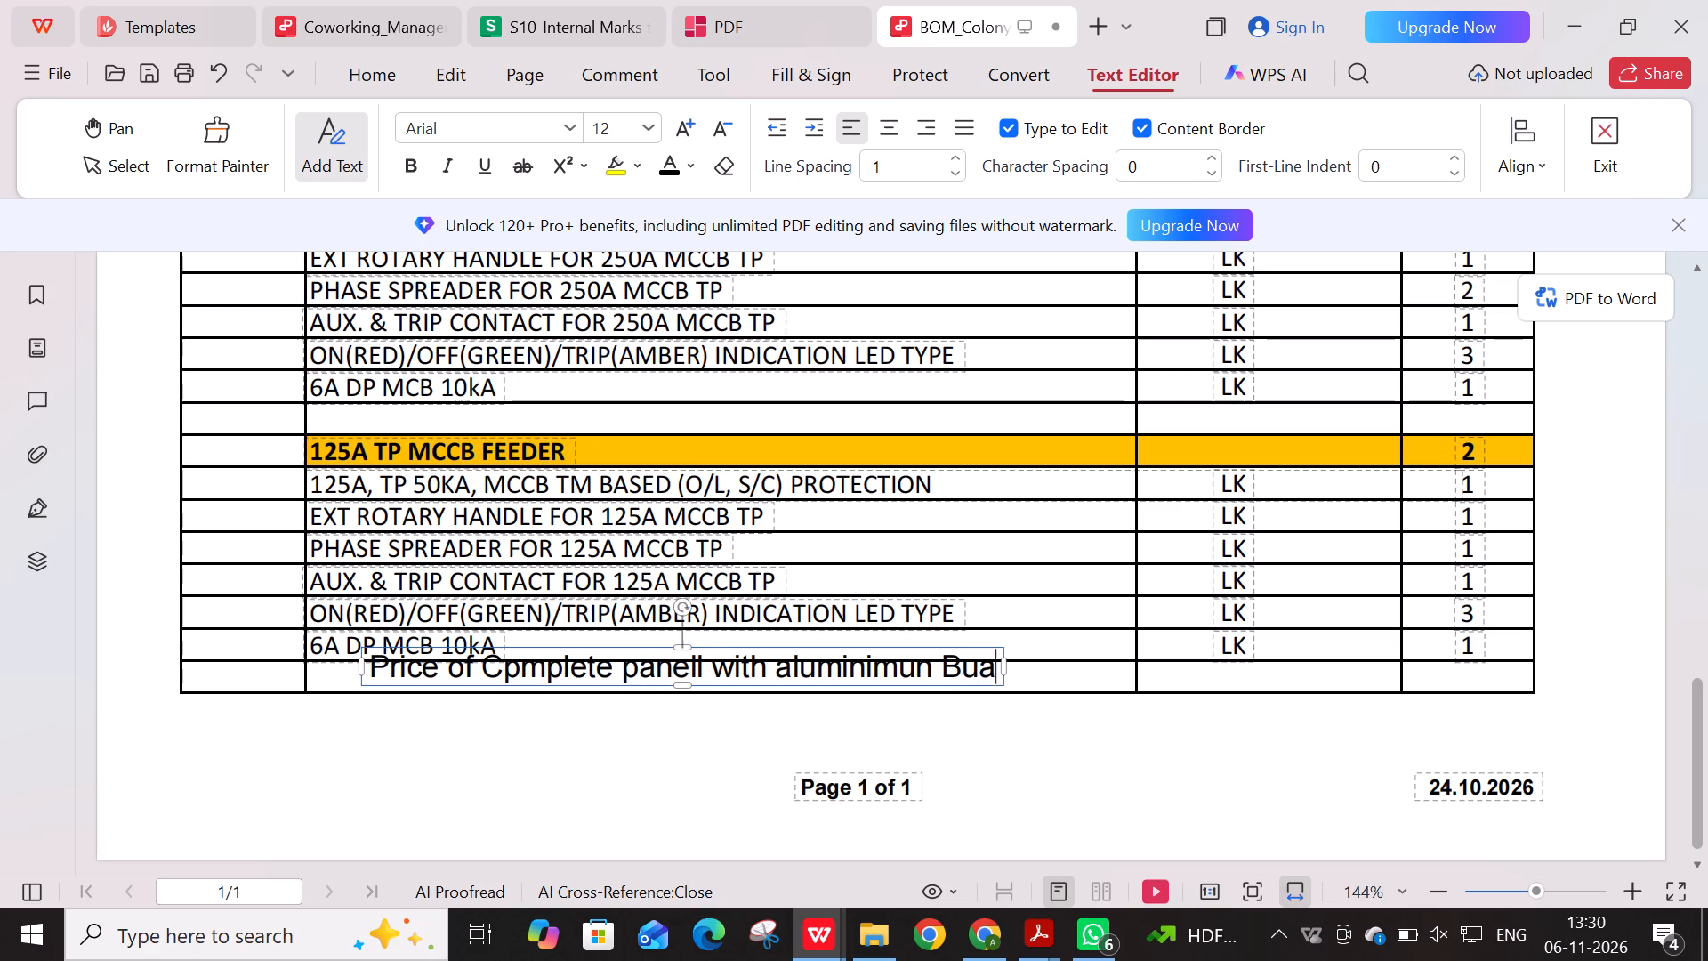
pyautogui.write('sbur')
pyautogui.press('\\')
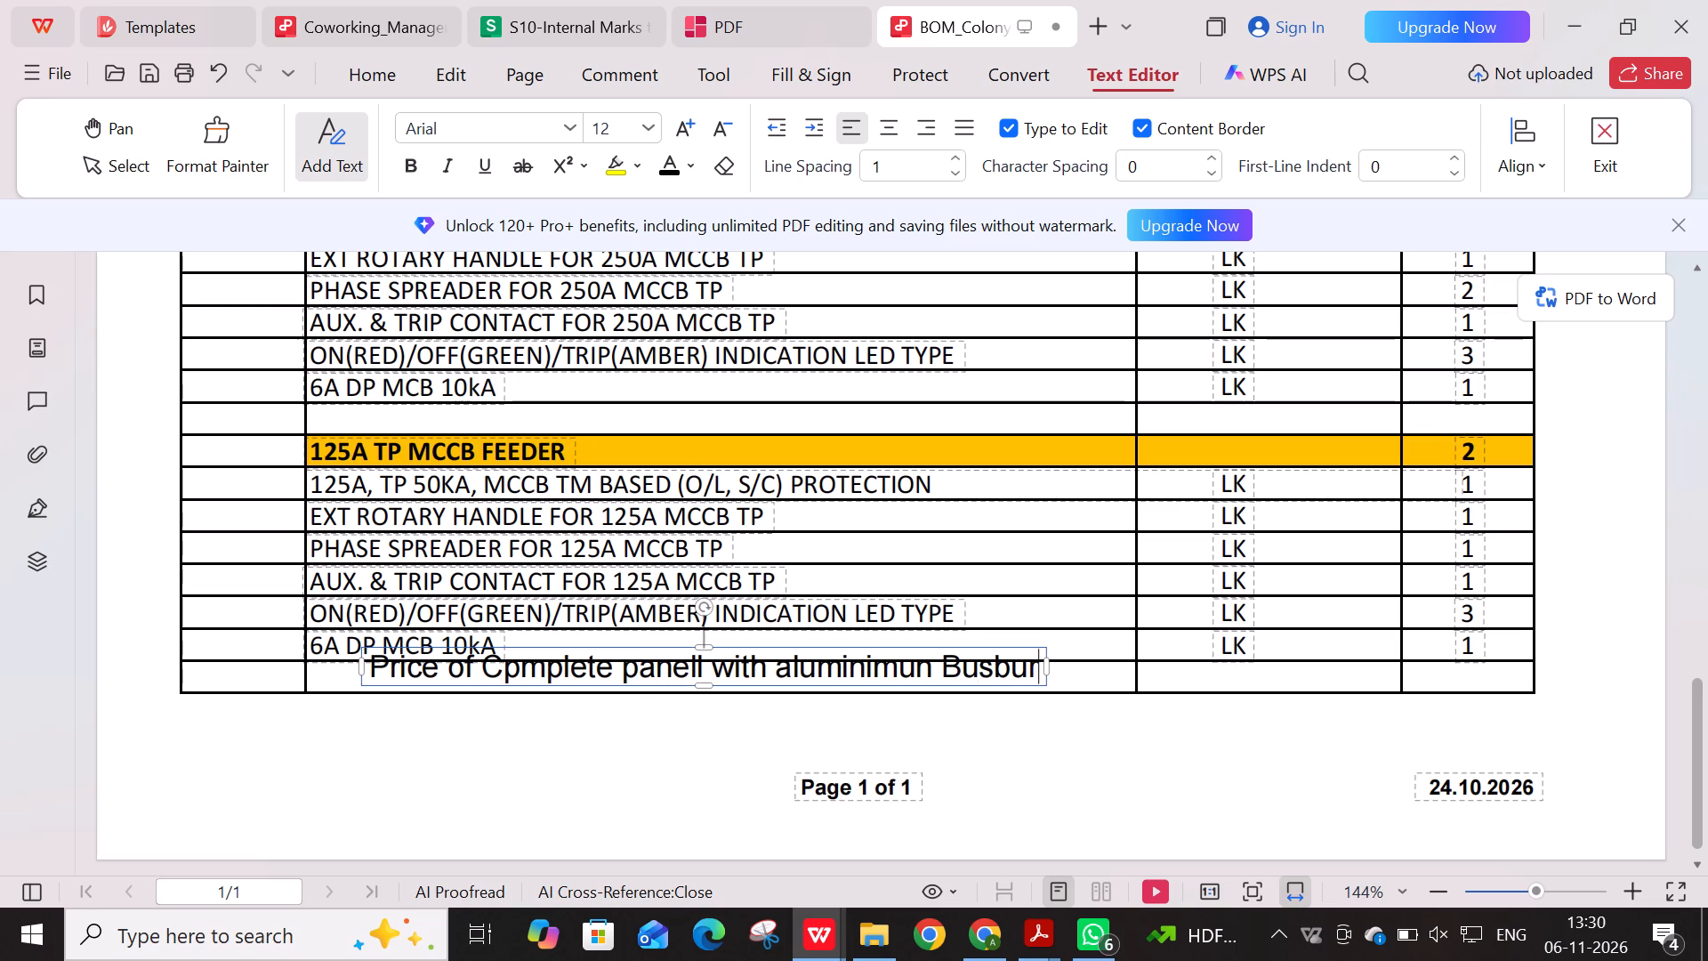
pyautogui.press('BackSpace')
pyautogui.press('BackSpace')
pyautogui.press('BackSpace')
pyautogui.press('a')
pyautogui.press('BackSpace')
pyautogui.write('ar')
# Narrow the price text box so that it wraps onto two lines with only "Busbar" on the second, and deselect it.
pyautogui.moveTo(1004, 673); pyautogui.dragTo(999, 726)
pyautogui.click(1003, 675)
pyautogui.moveTo(1047, 667); pyautogui.dragTo(953, 699)
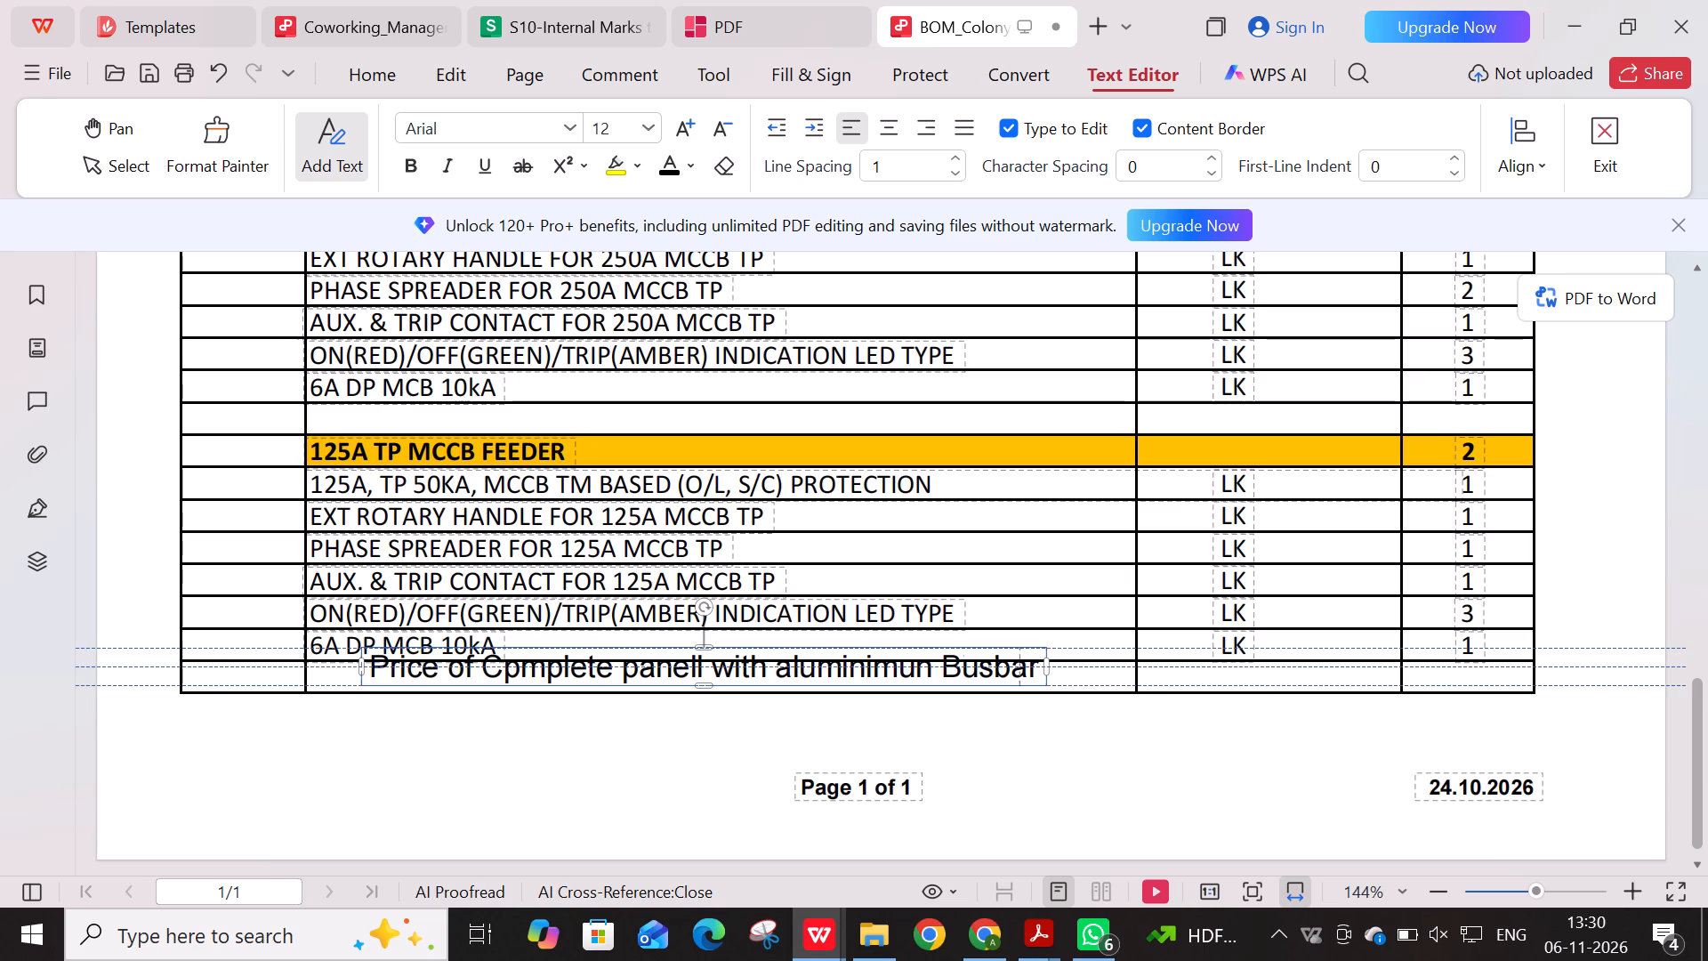
pyautogui.moveTo(953, 699); pyautogui.dragTo(931, 693)
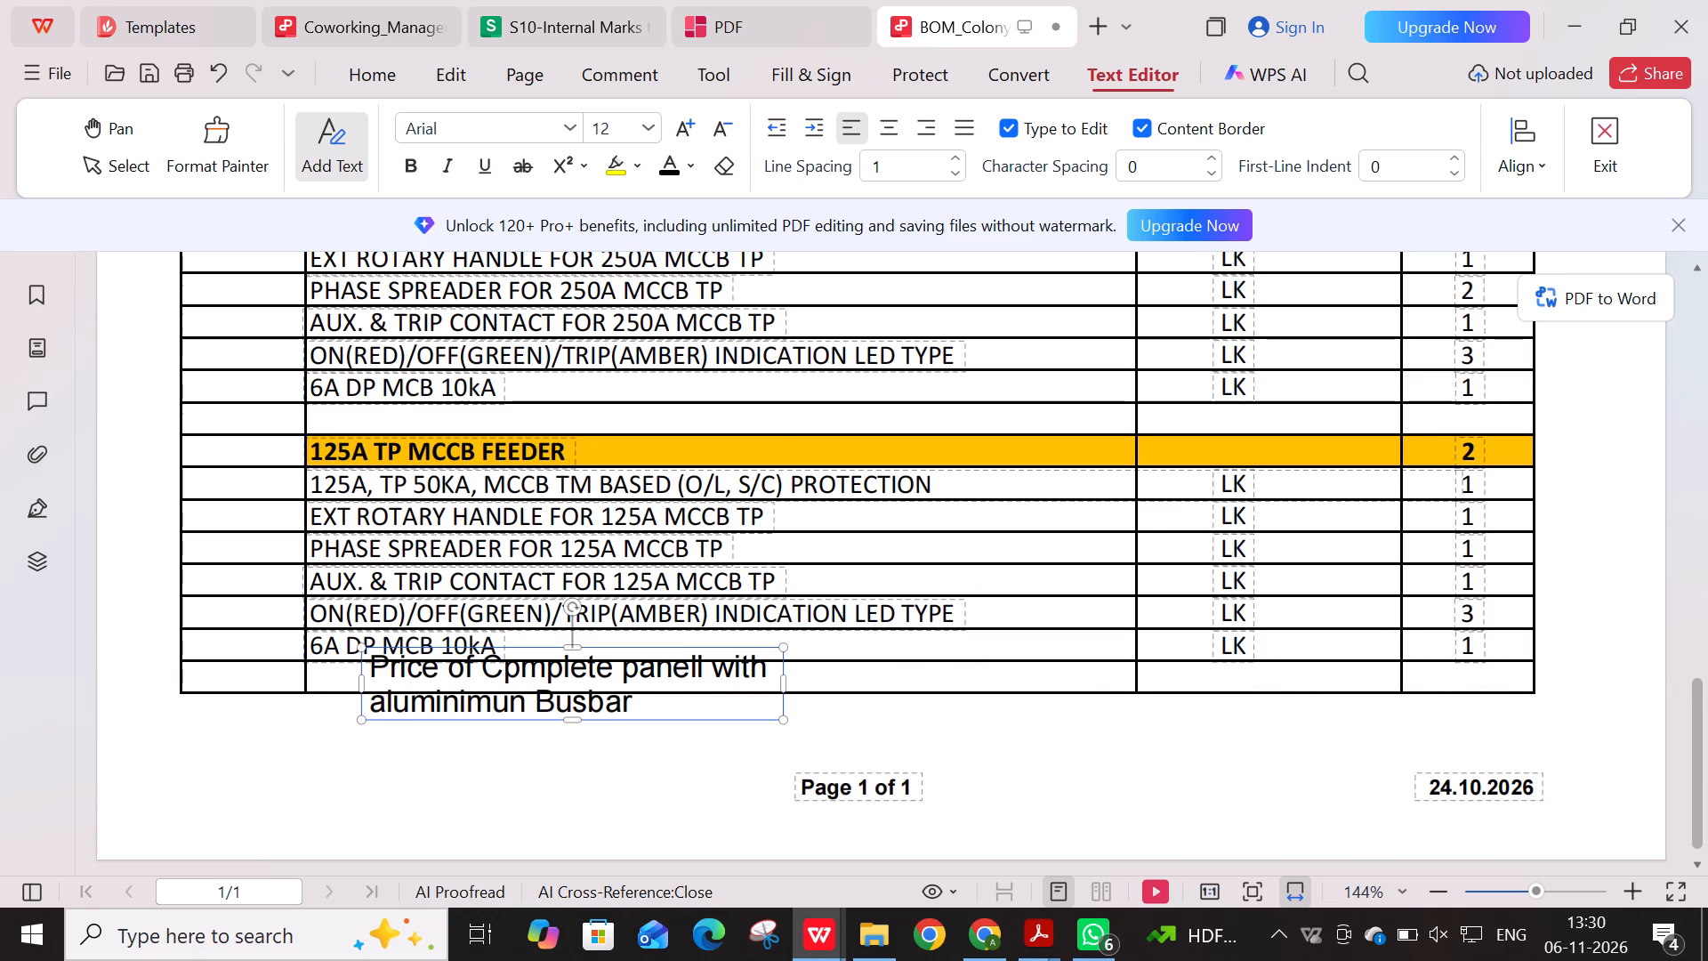
pyautogui.moveTo(785, 686); pyautogui.dragTo(954, 674)
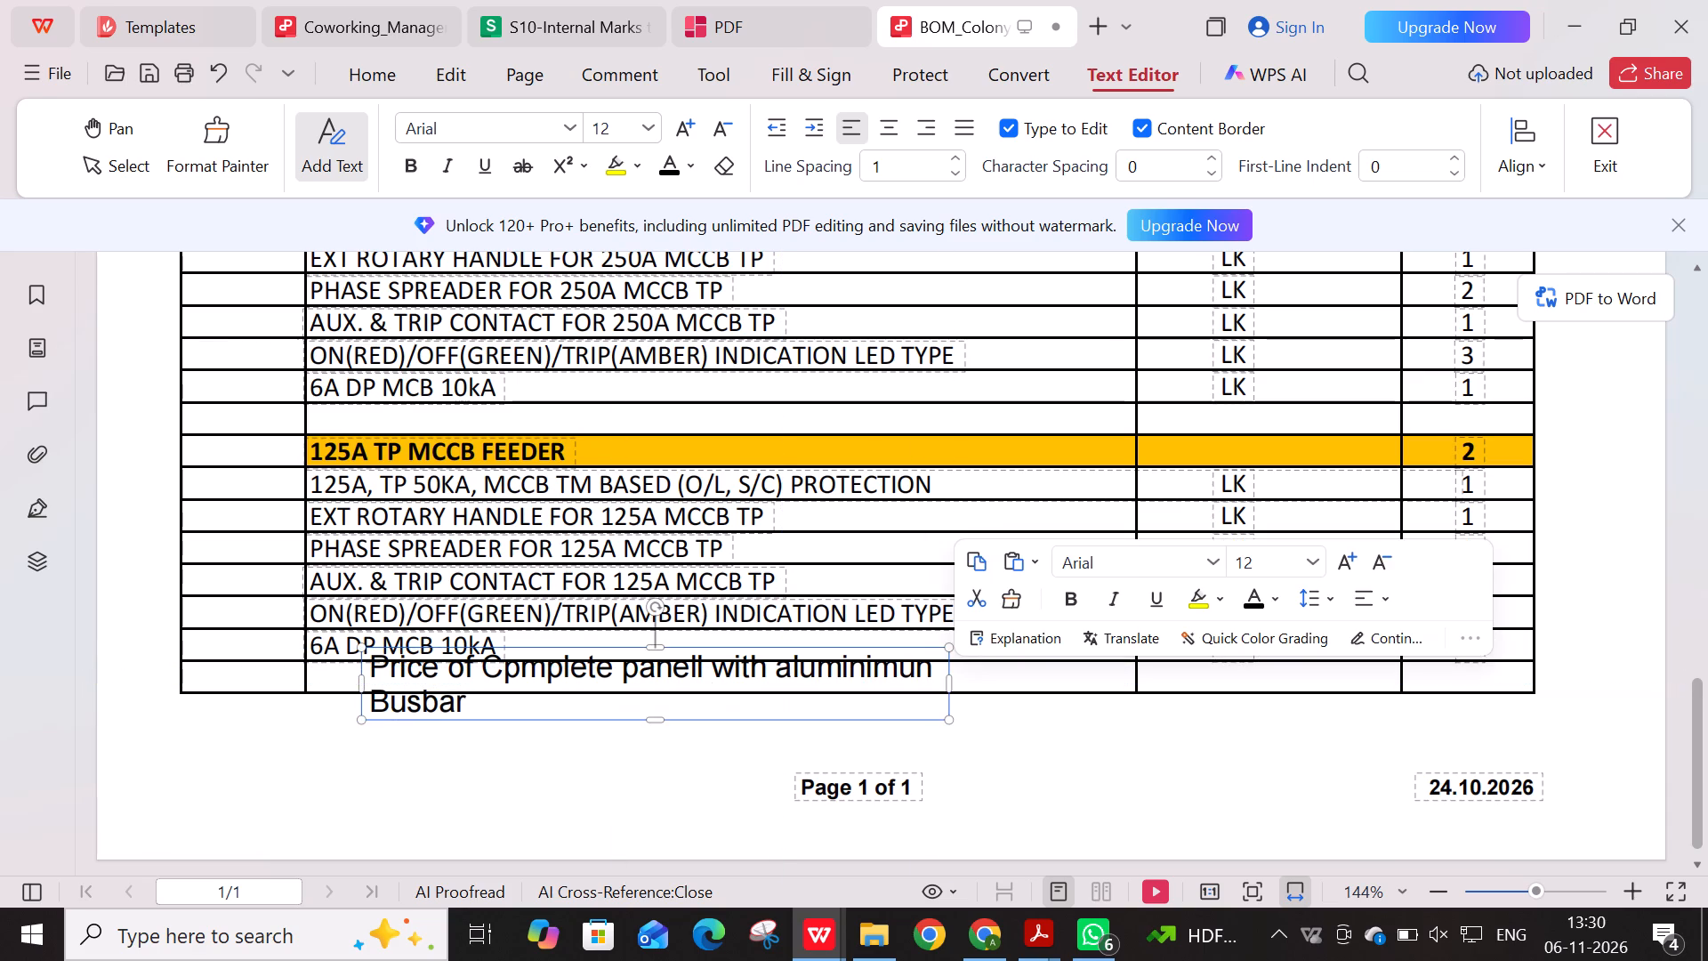
pyautogui.click(1271, 690)
pyautogui.click(1409, 685)
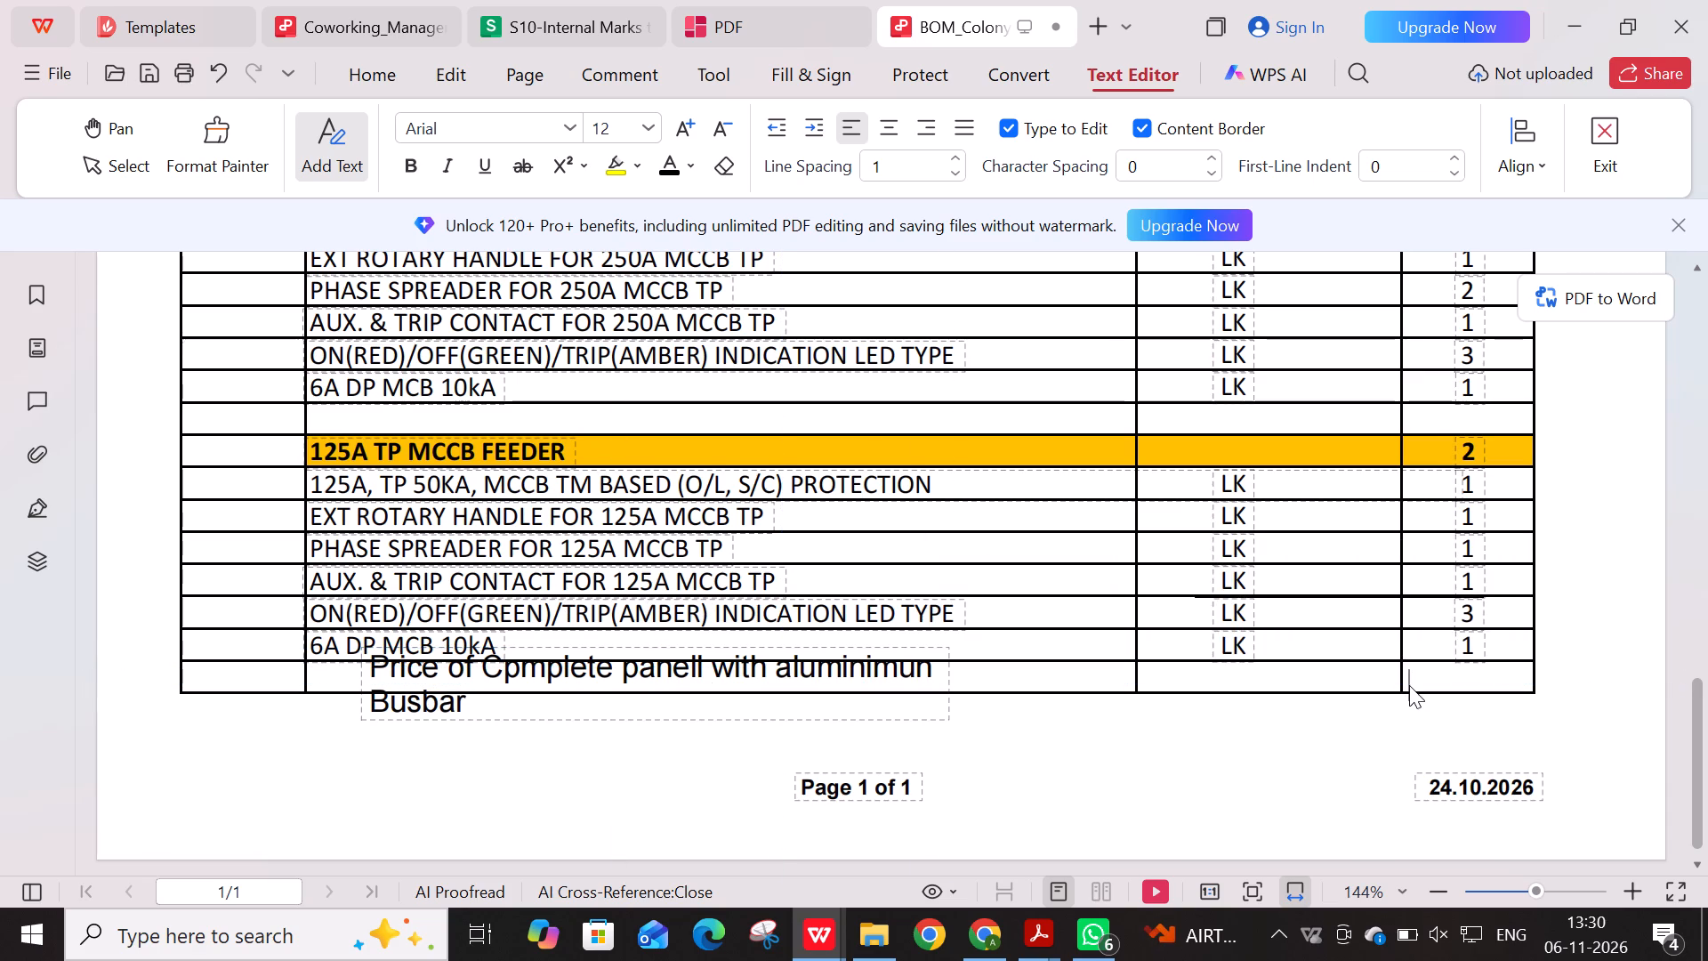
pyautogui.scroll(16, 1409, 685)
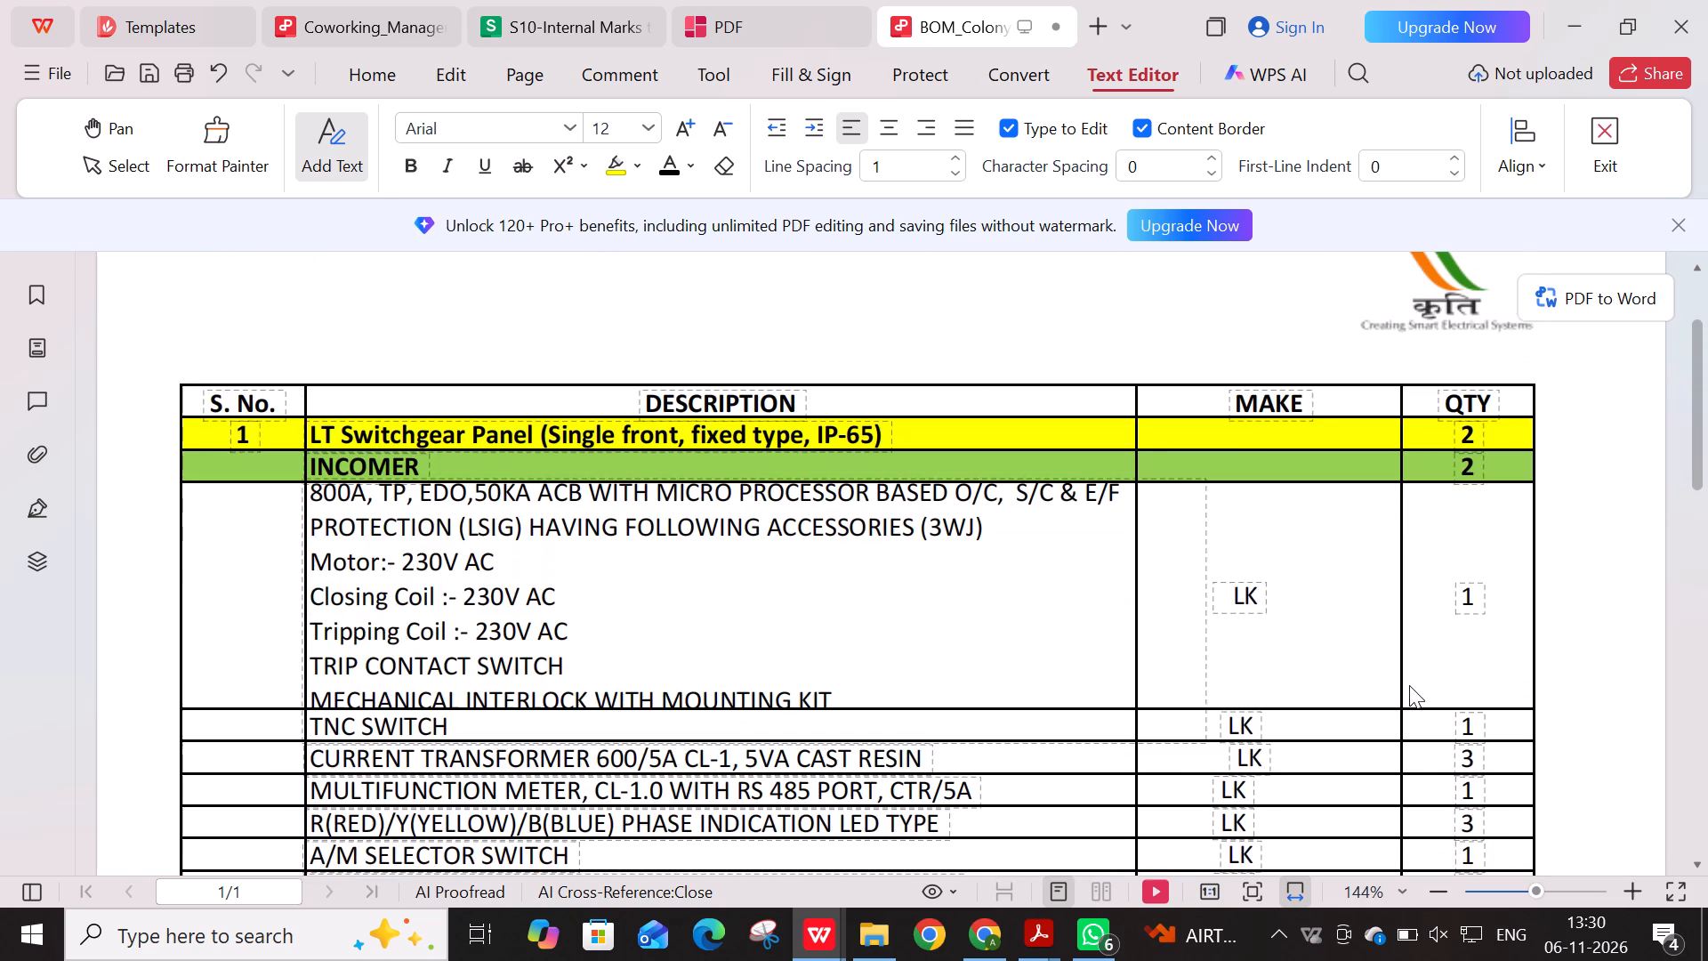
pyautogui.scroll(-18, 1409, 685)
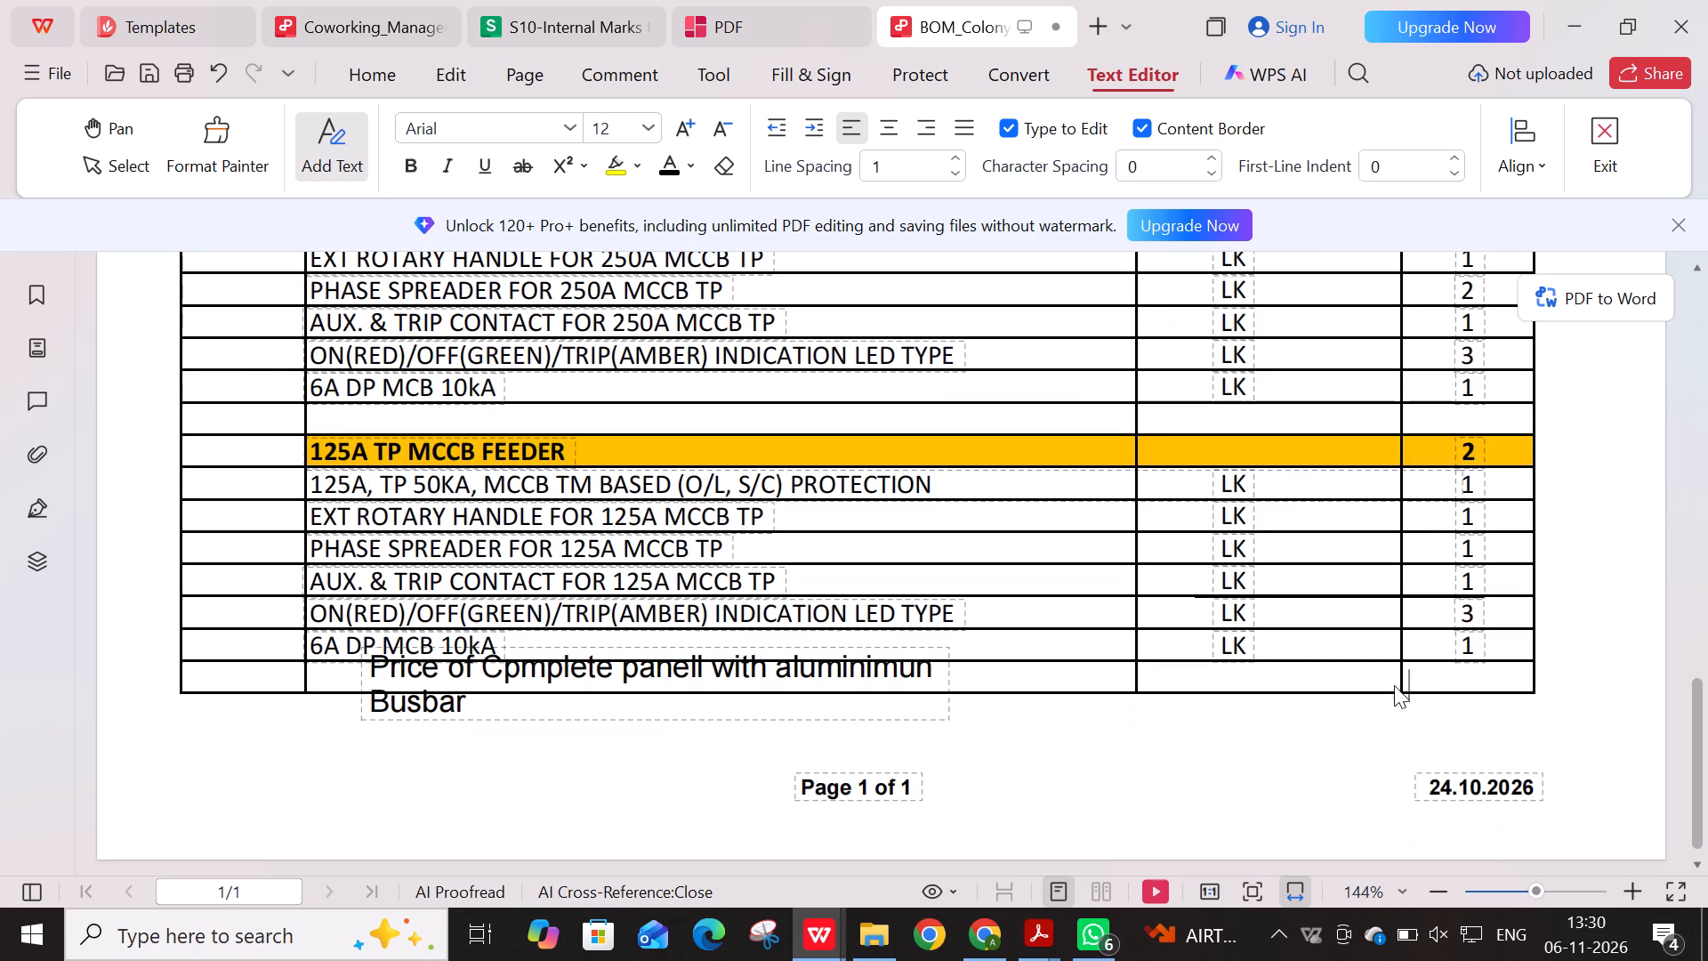
# Add a new text reading "Rs 9,26,000" in the make column of the last table row.
pyautogui.click(1266, 682)
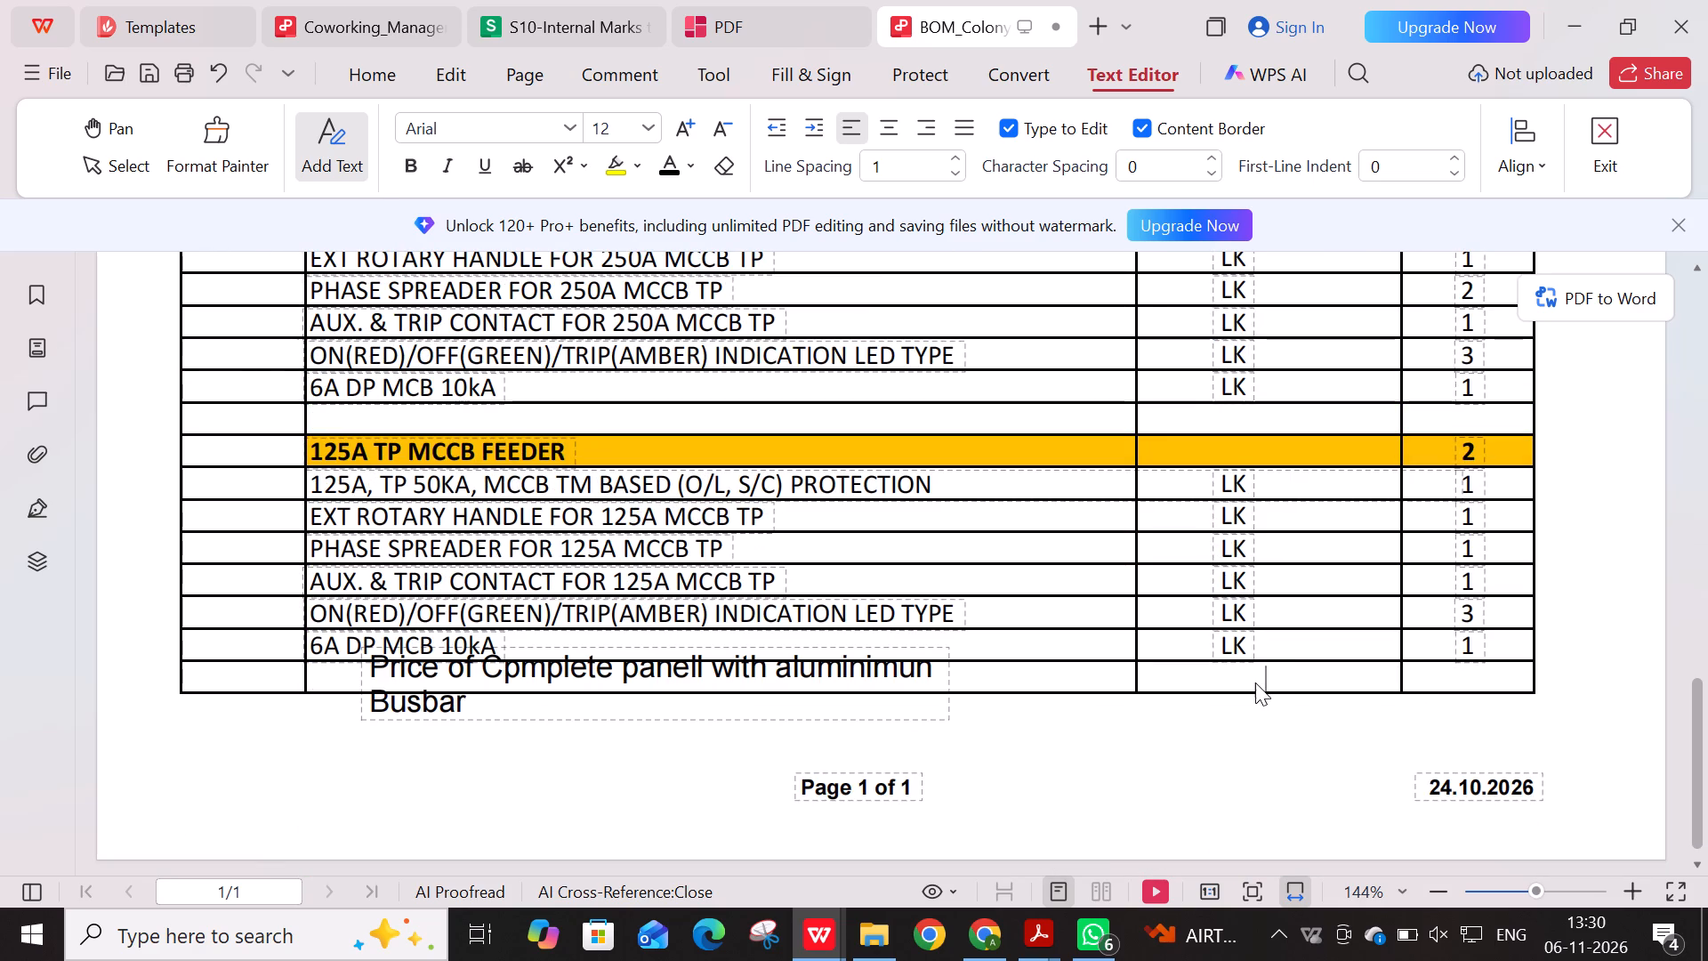
pyautogui.click(1139, 684)
pyautogui.click(1163, 672)
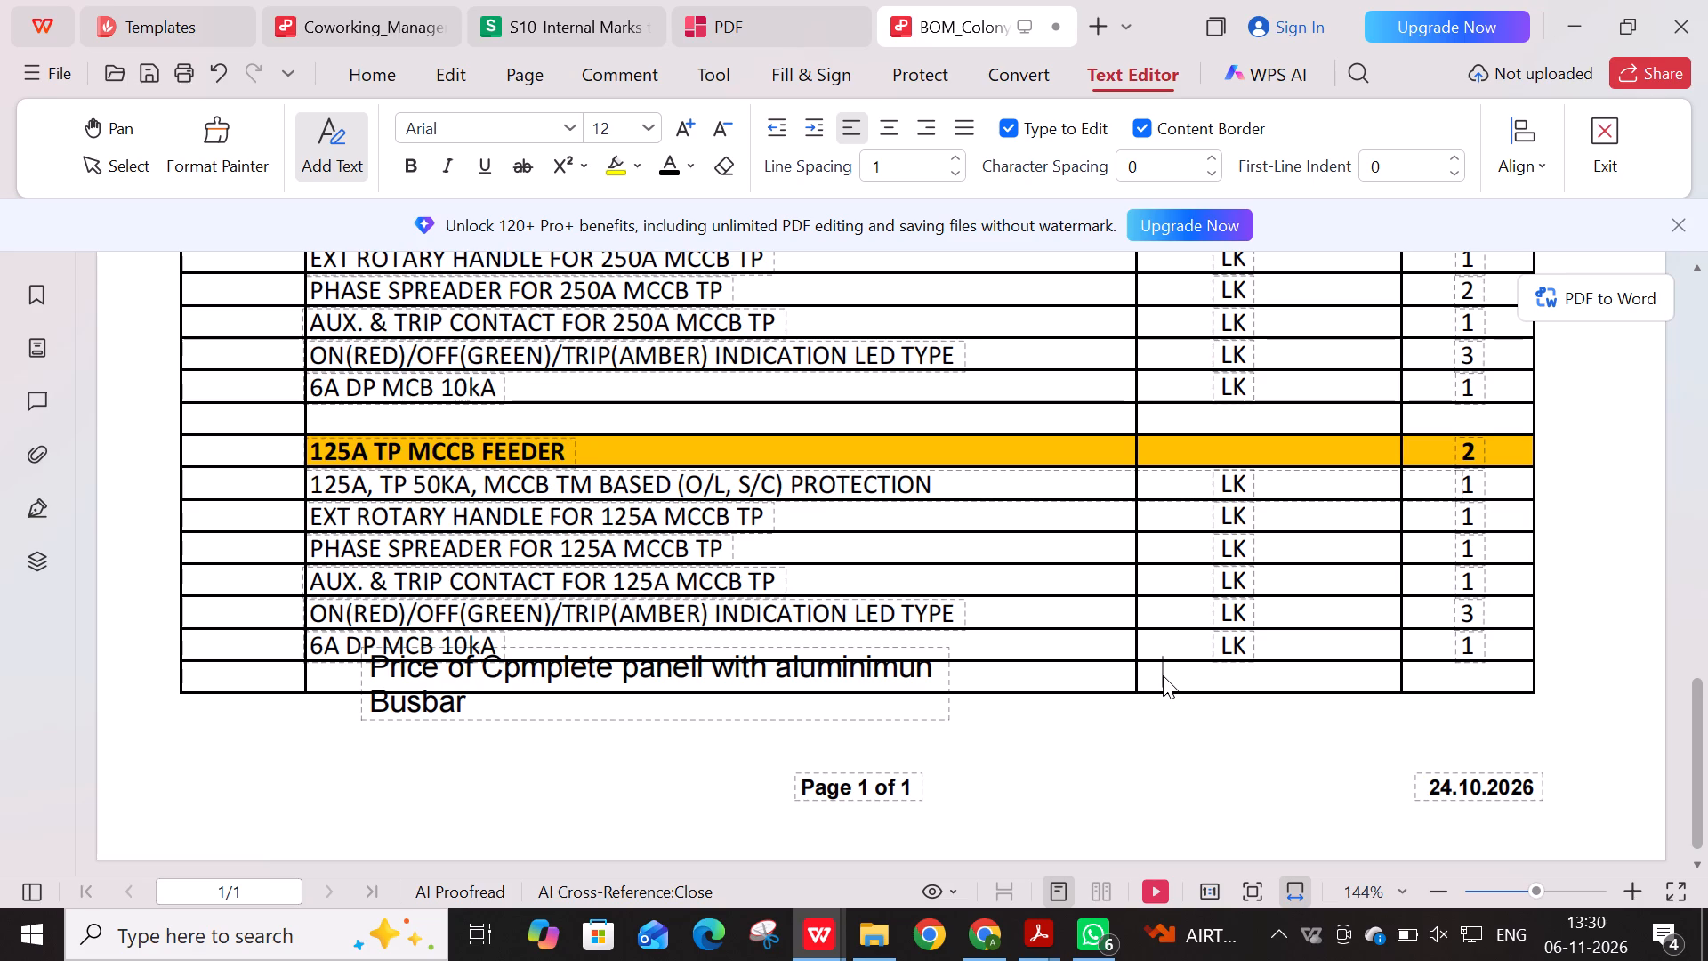
pyautogui.write('RS')
pyautogui.press('space')
pyautogui.press('BackSpace')
pyautogui.press('BackSpace')
pyautogui.write('s')
pyautogui.press('space')
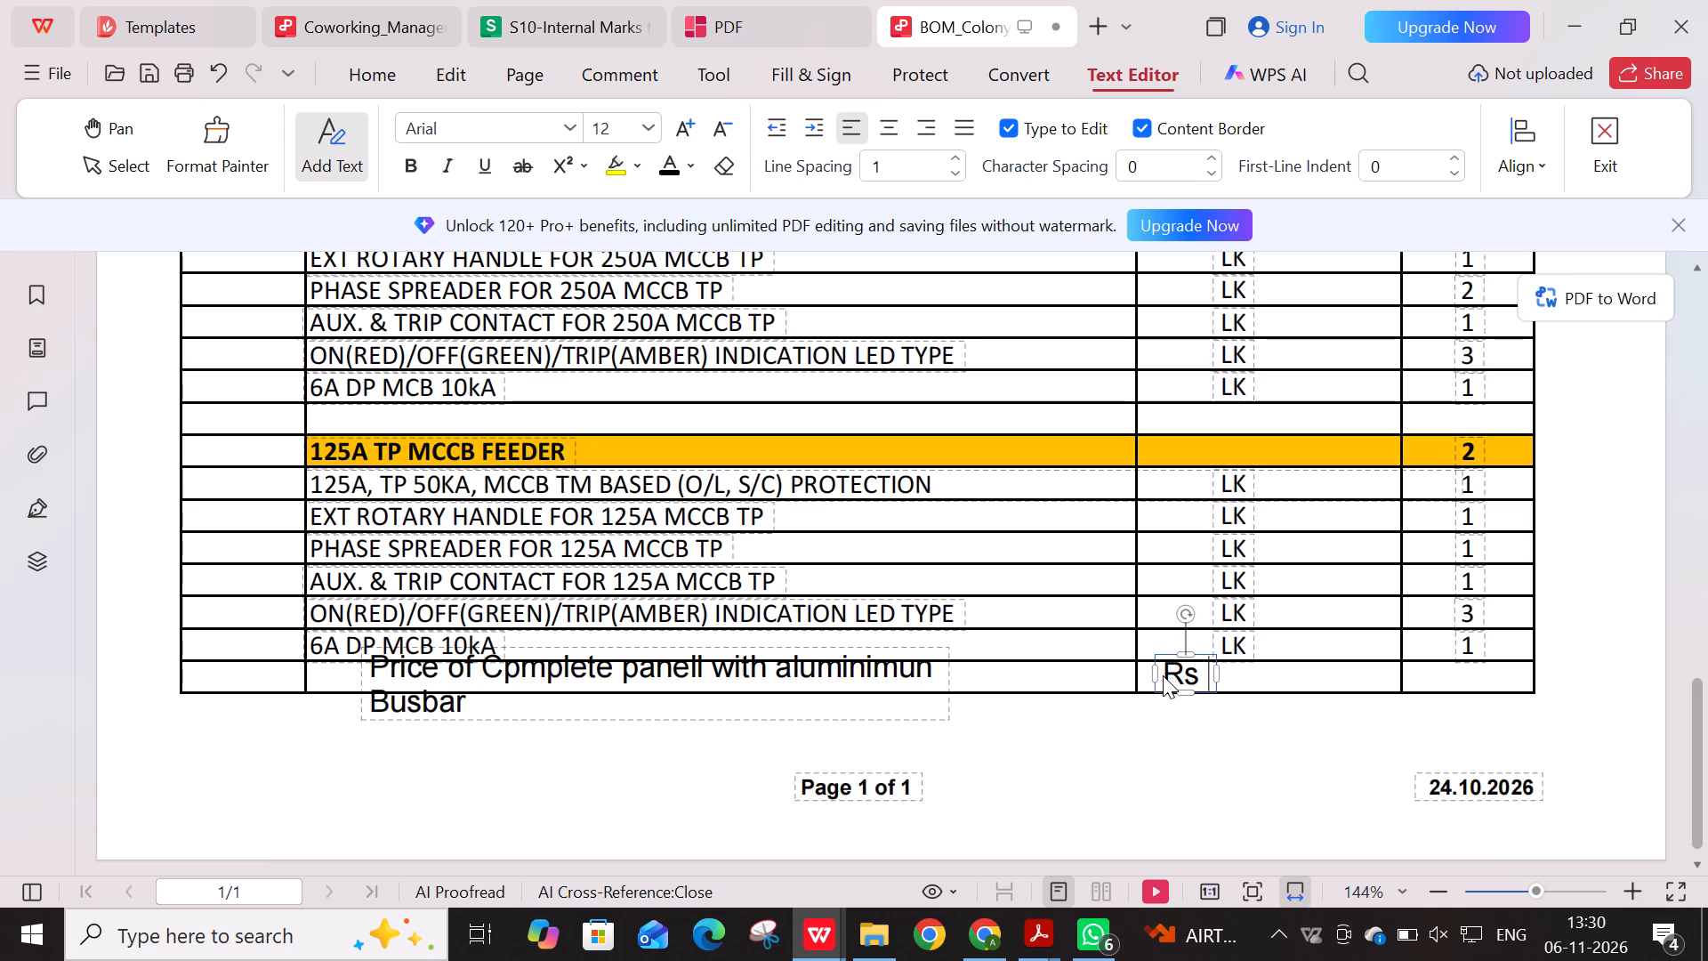
pyautogui.press('9')
pyautogui.write(',26')
pyautogui.write(',0000')
pyautogui.press('BackSpace')
pyautogui.press('space')
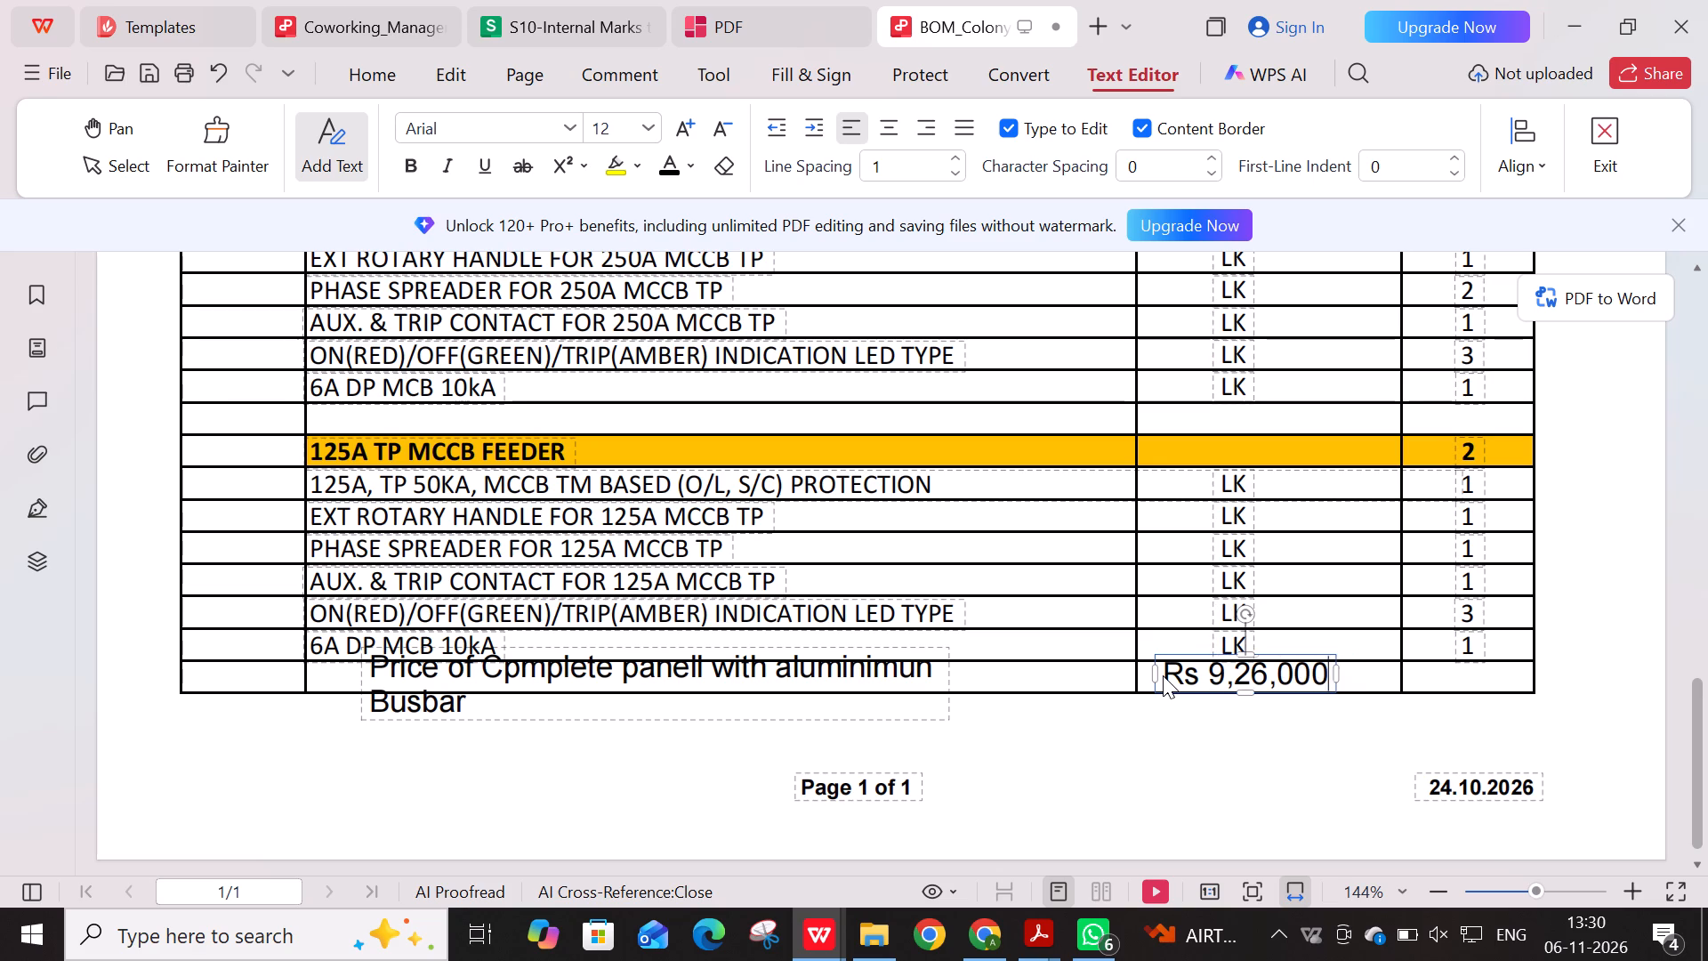
# Extend the price amount text with "+GST@18".
pyautogui.write('=')
pyautogui.press('BackSpace')
pyautogui.hotkey('shift', '+')
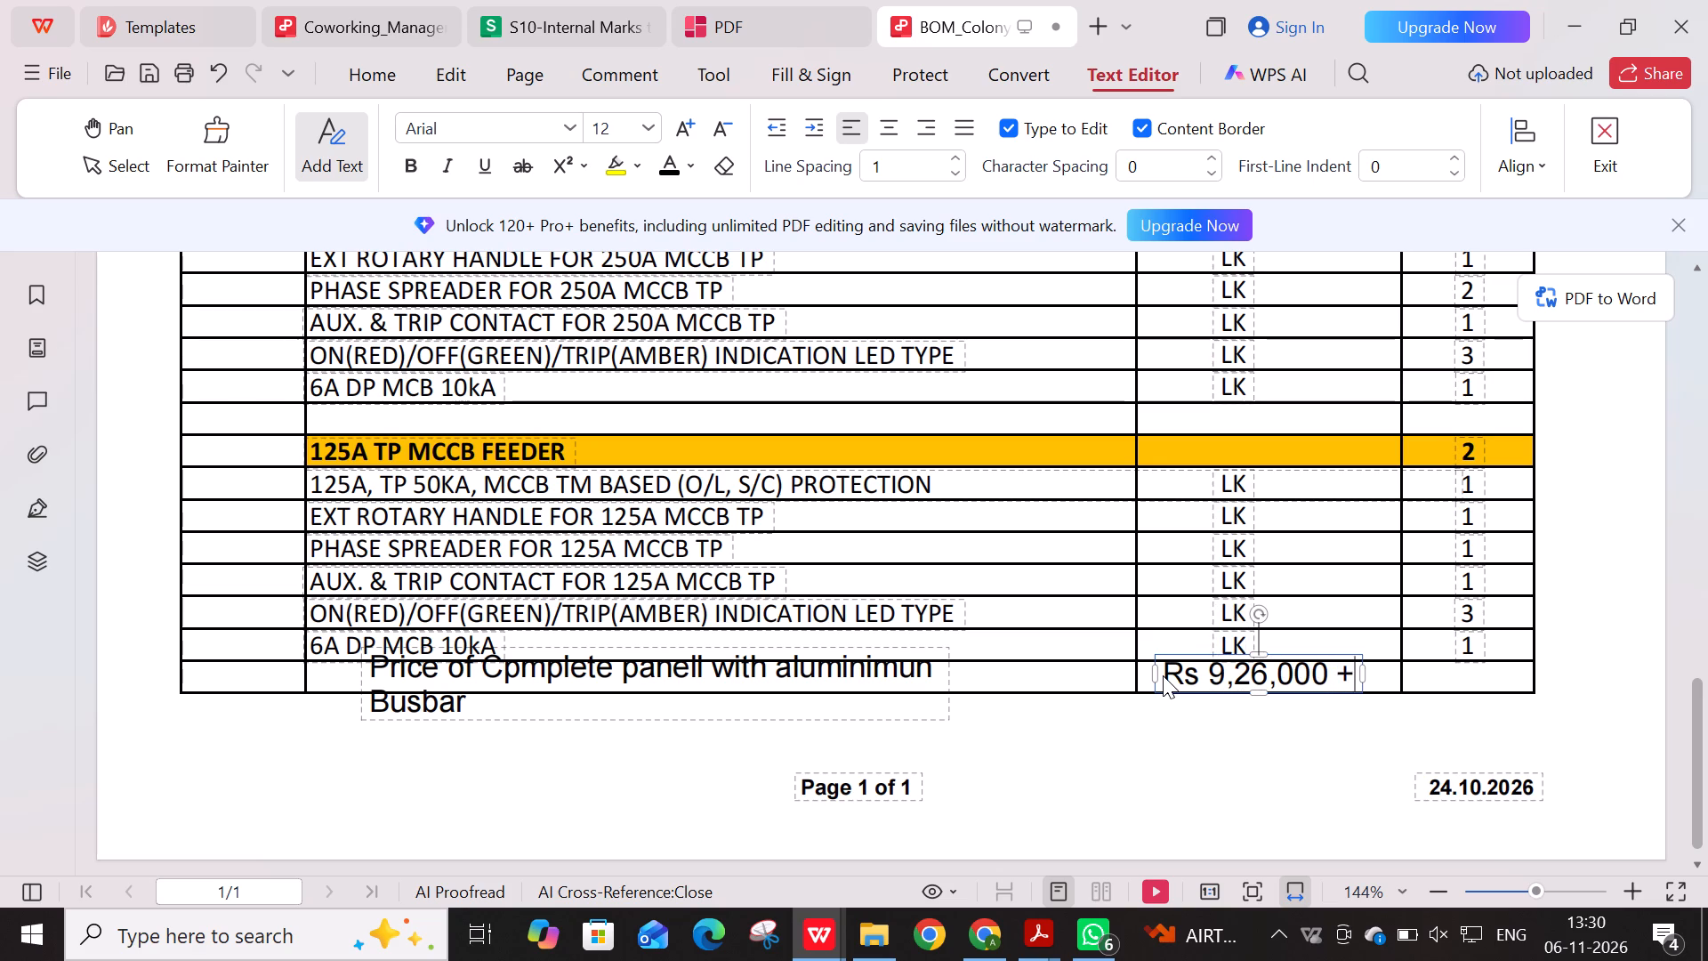
pyautogui.press('2')
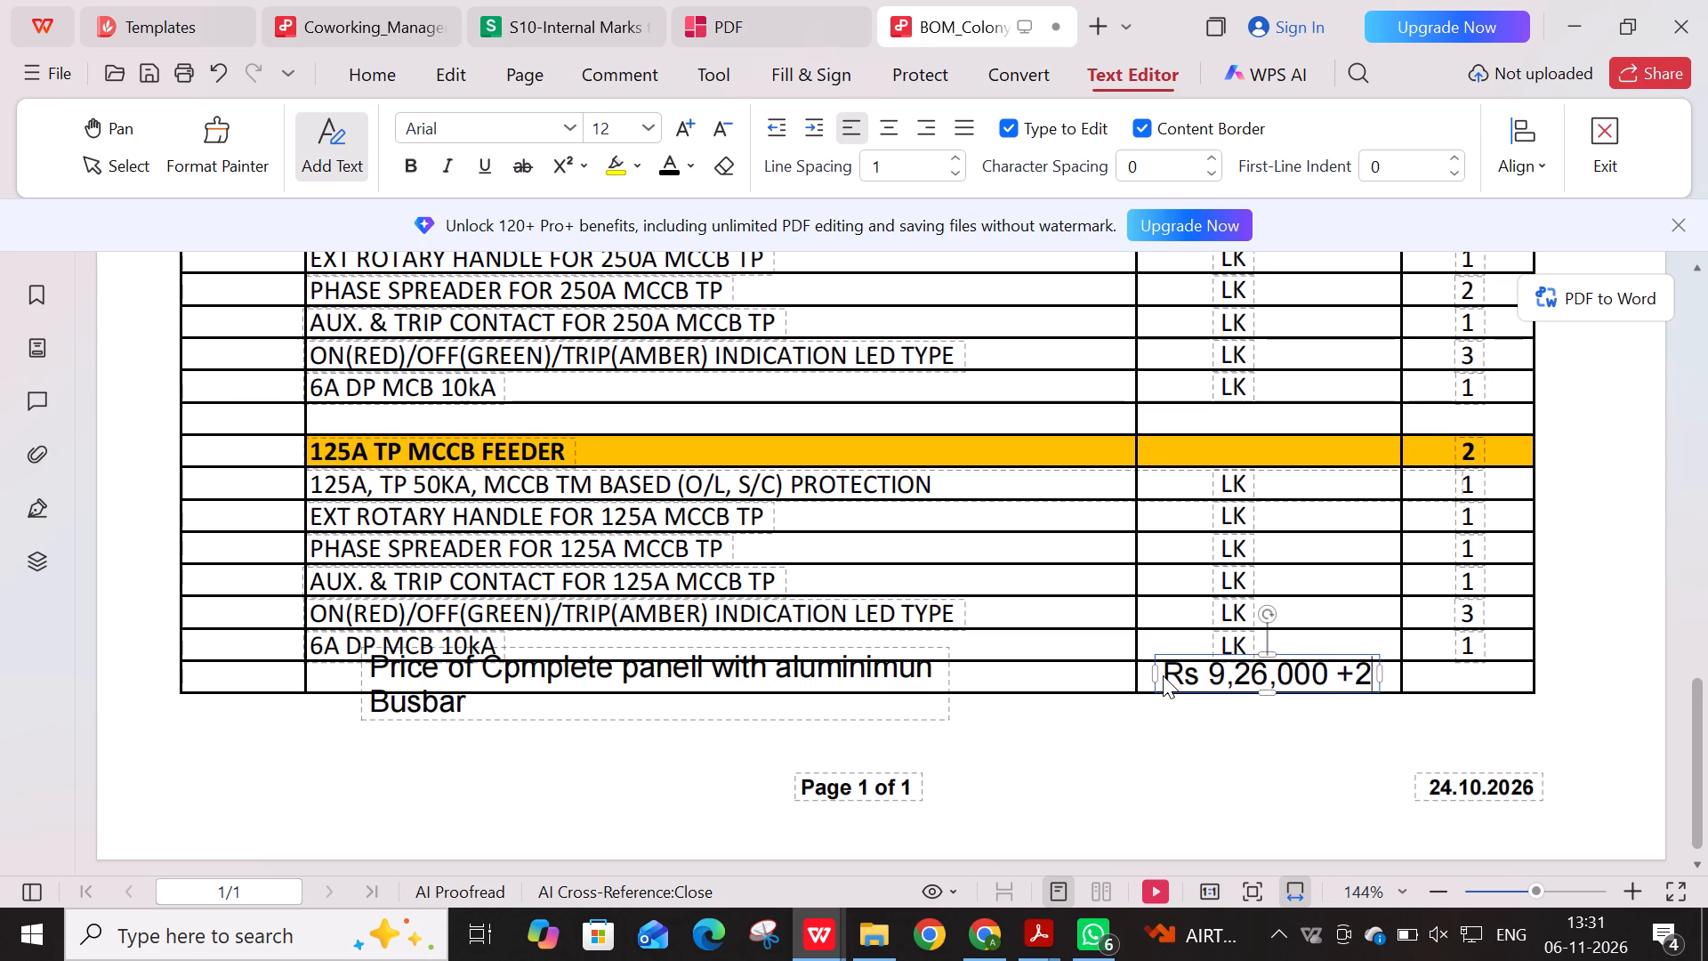
pyautogui.press('BackSpace')
pyautogui.hotkey('shift', '@')
pyautogui.press('1')
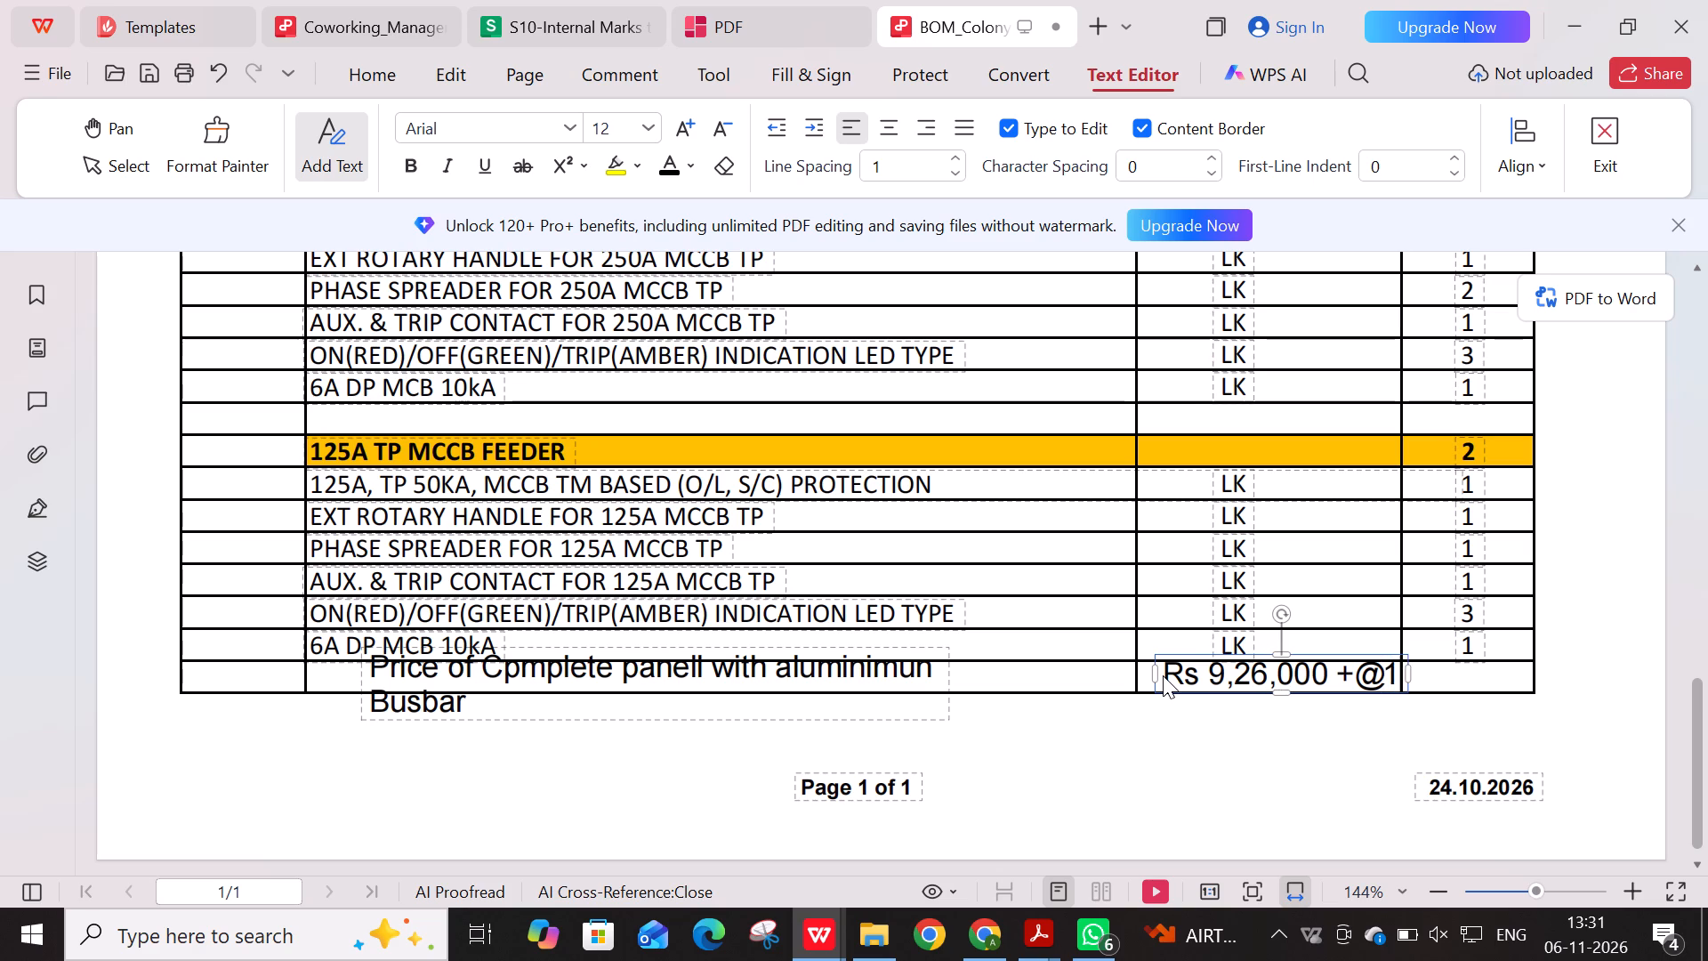
pyautogui.press('BackSpace')
pyautogui.press('BackSpace')
pyautogui.write('Gst')
pyautogui.press('BackSpace')
pyautogui.press('BackSpace')
pyautogui.hotkey('shift', 's')
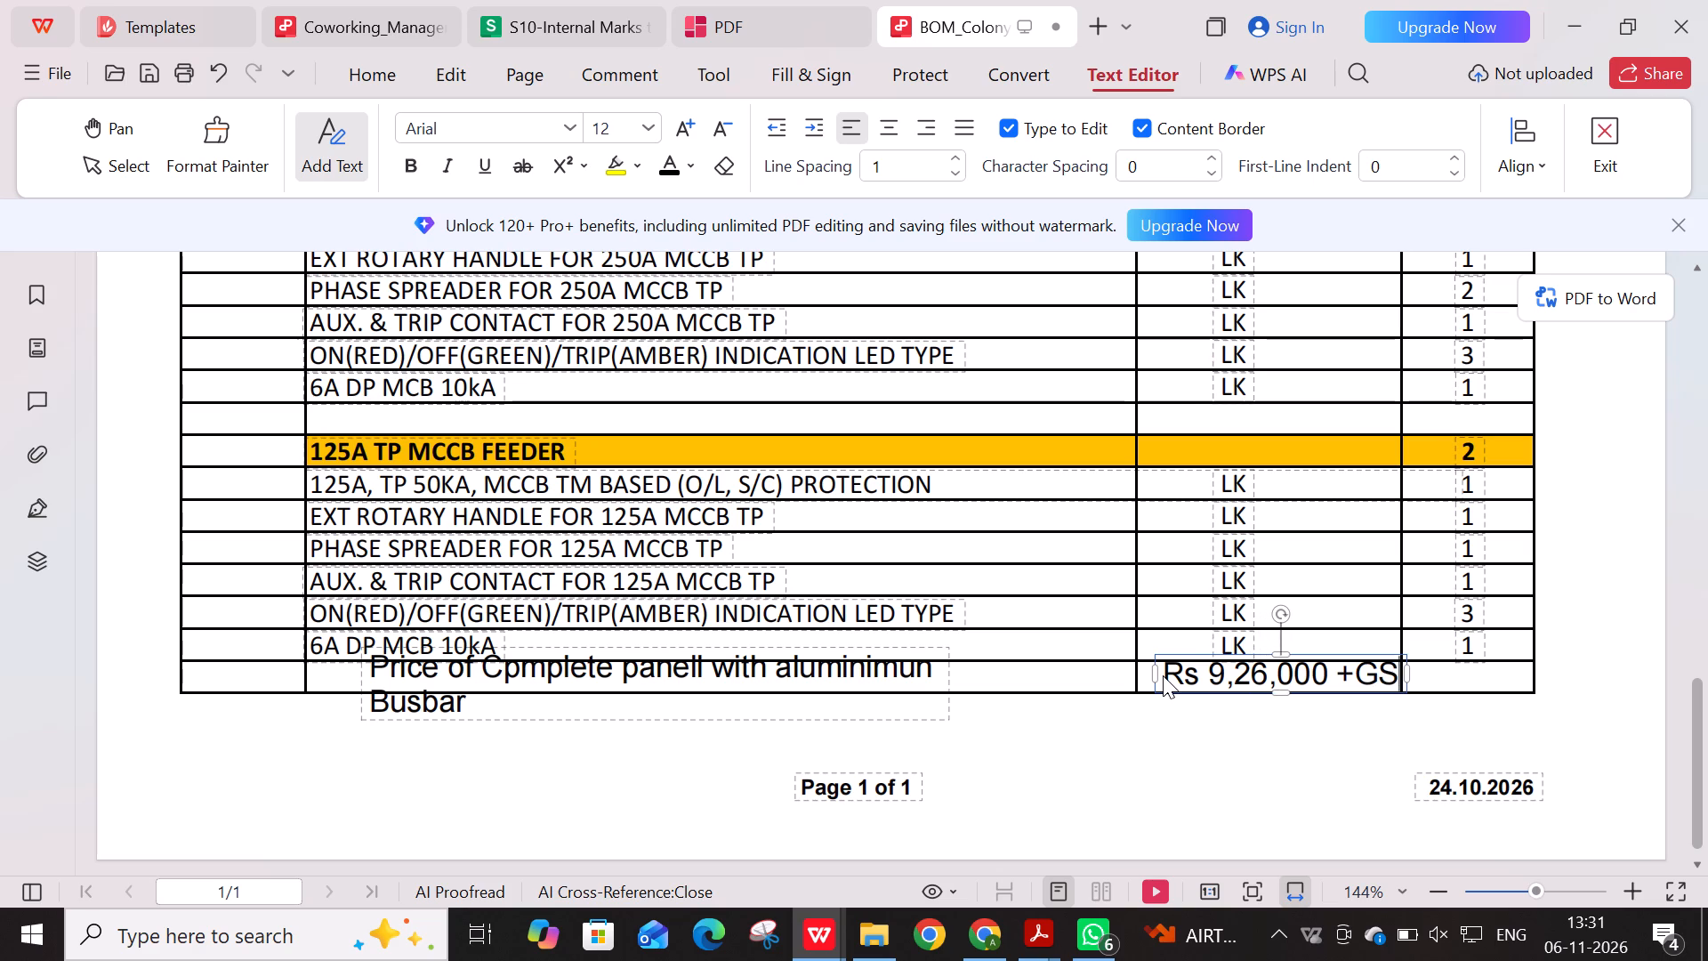
pyautogui.hotkey('shift', 't')
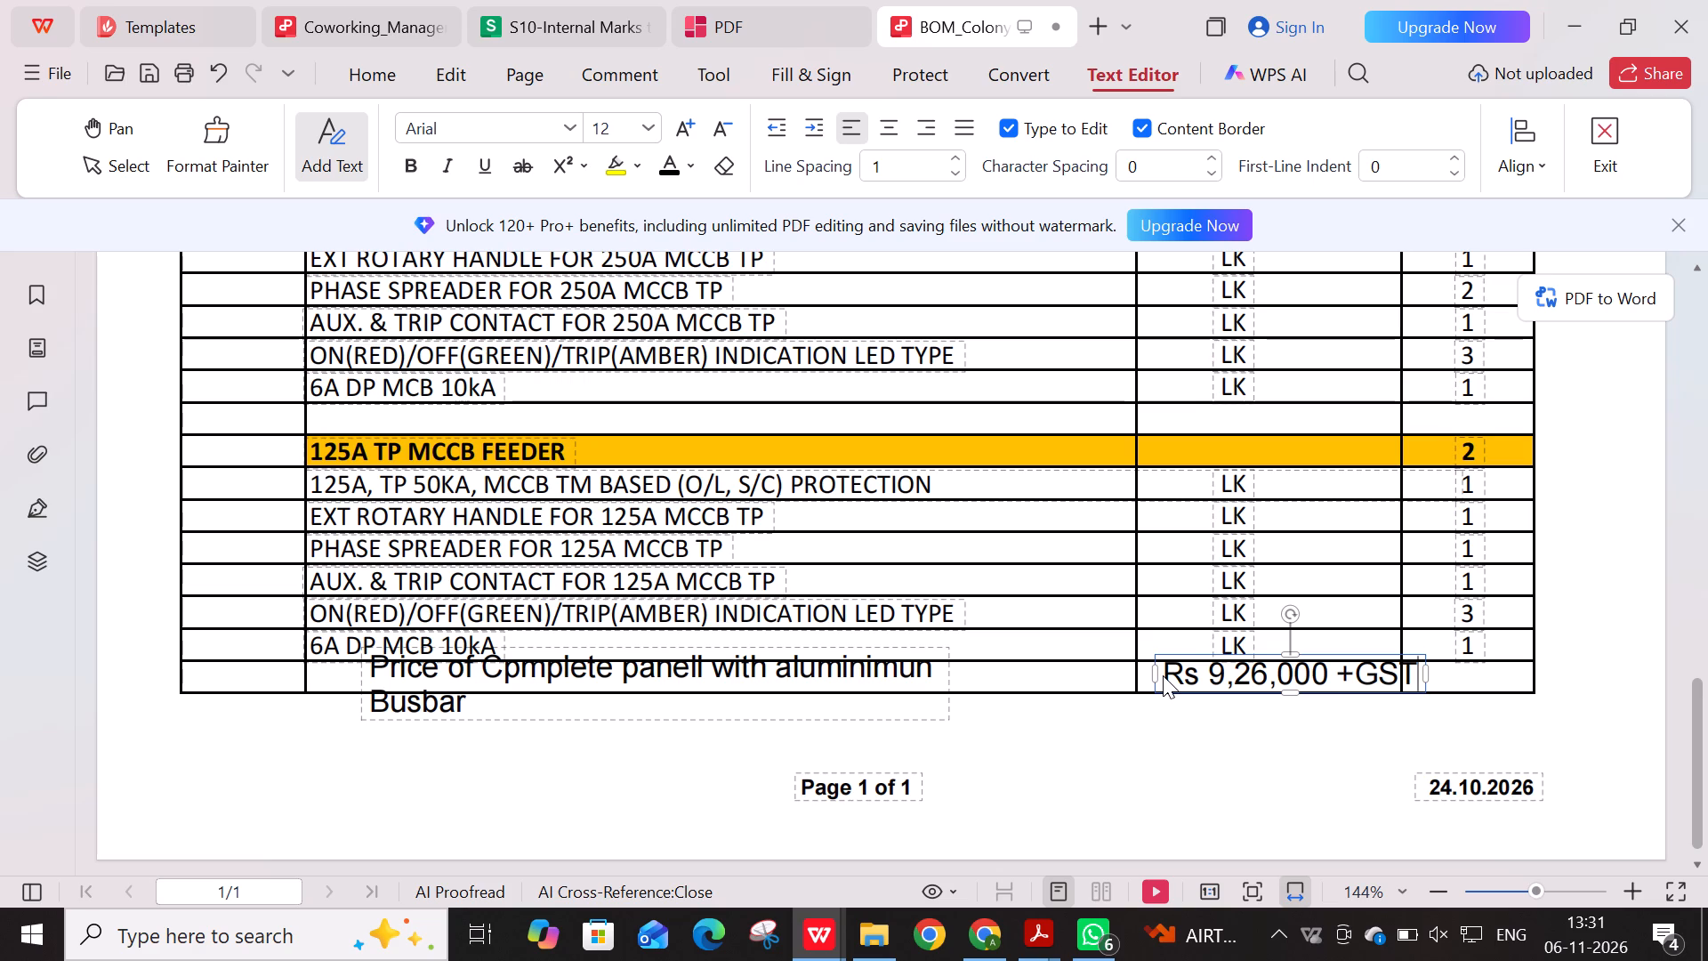
pyautogui.press('2')
pyautogui.press('BackSpace')
pyautogui.write('@18')
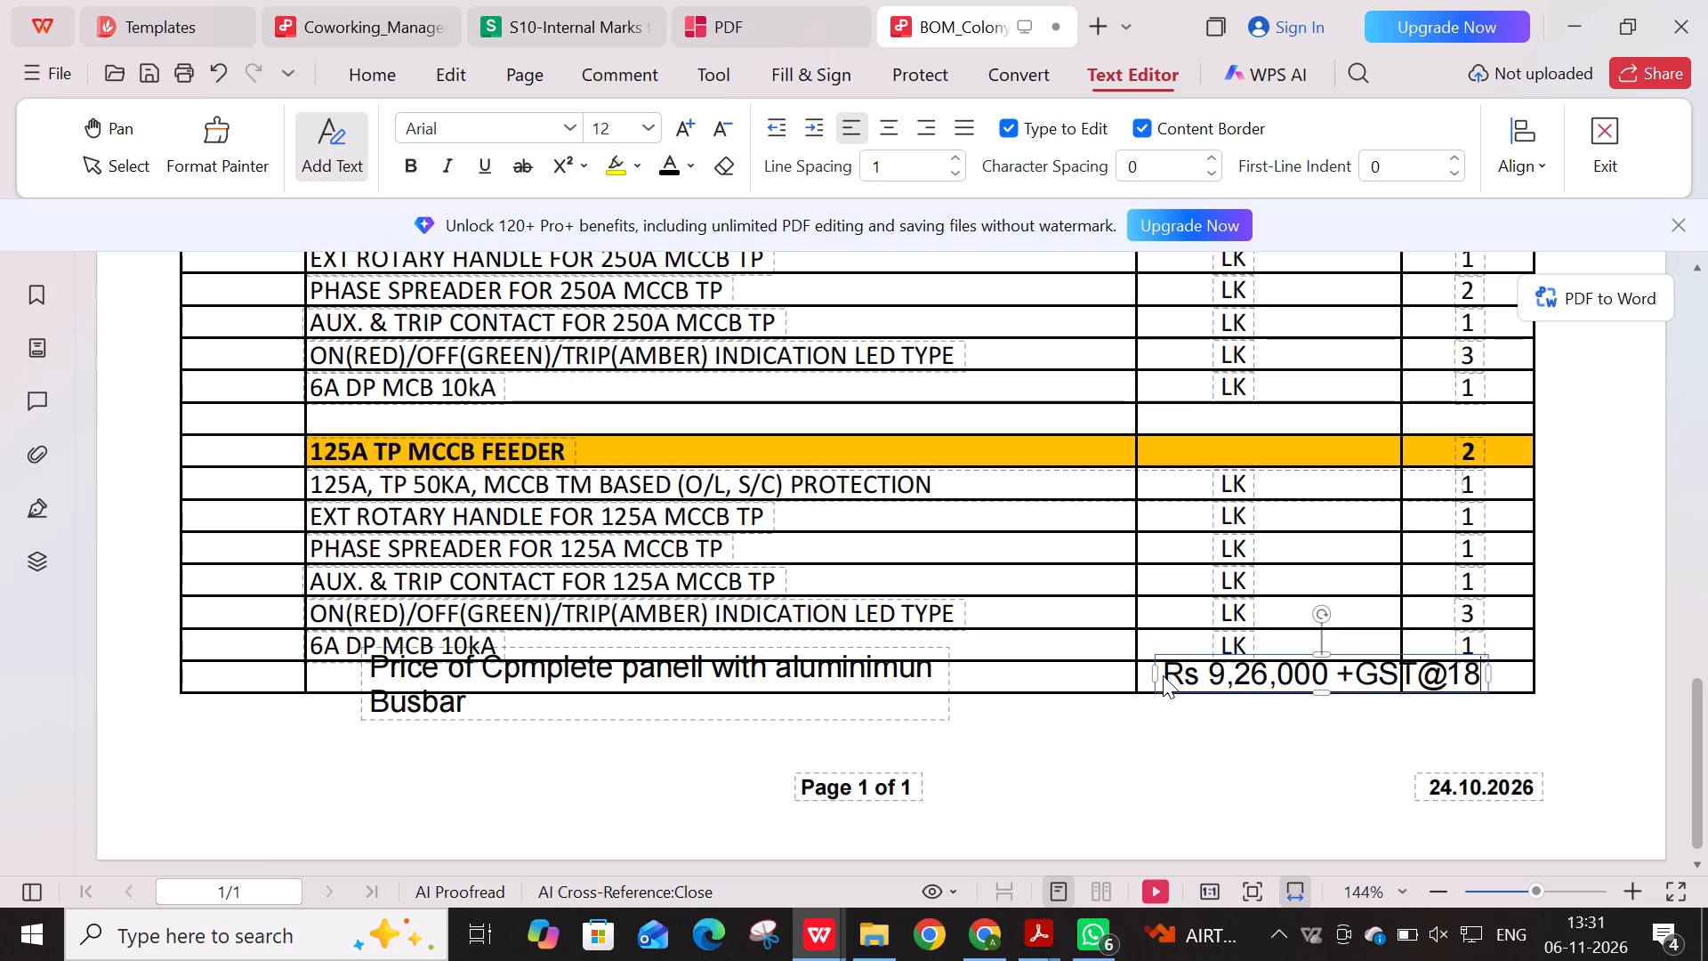
# Widen the "Price of" description text box so its text fits on a single line, and deselect it.
pyautogui.click(862, 736)
pyautogui.click(899, 680)
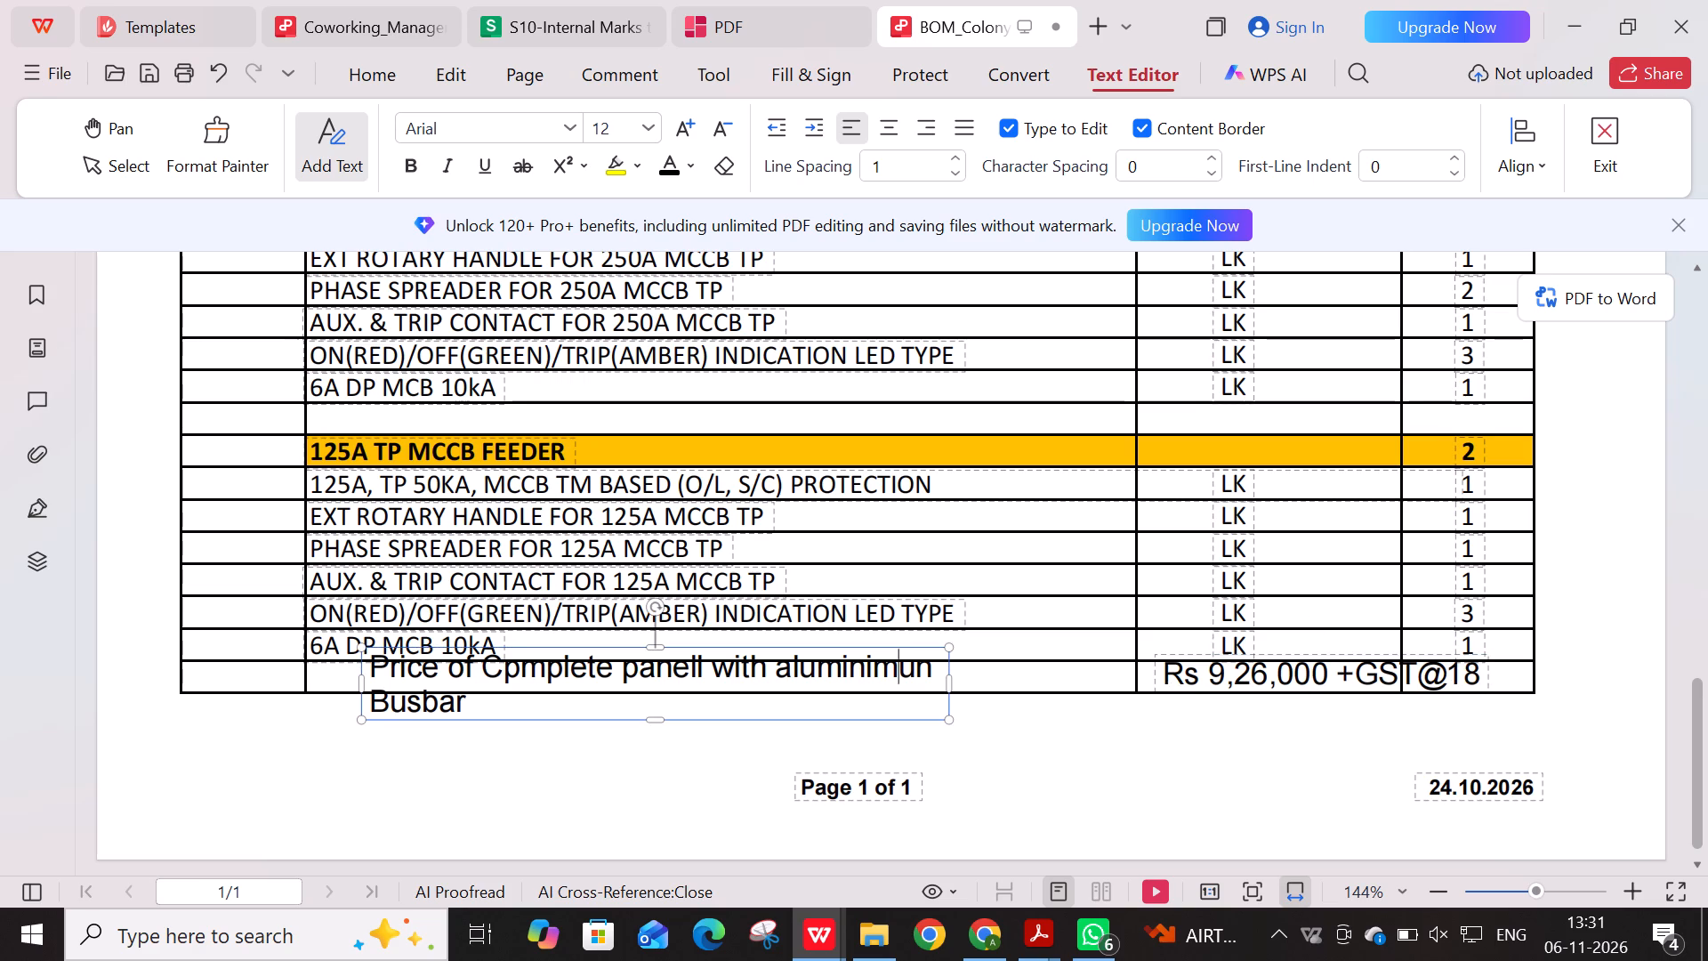
pyautogui.moveTo(950, 682); pyautogui.dragTo(1093, 672)
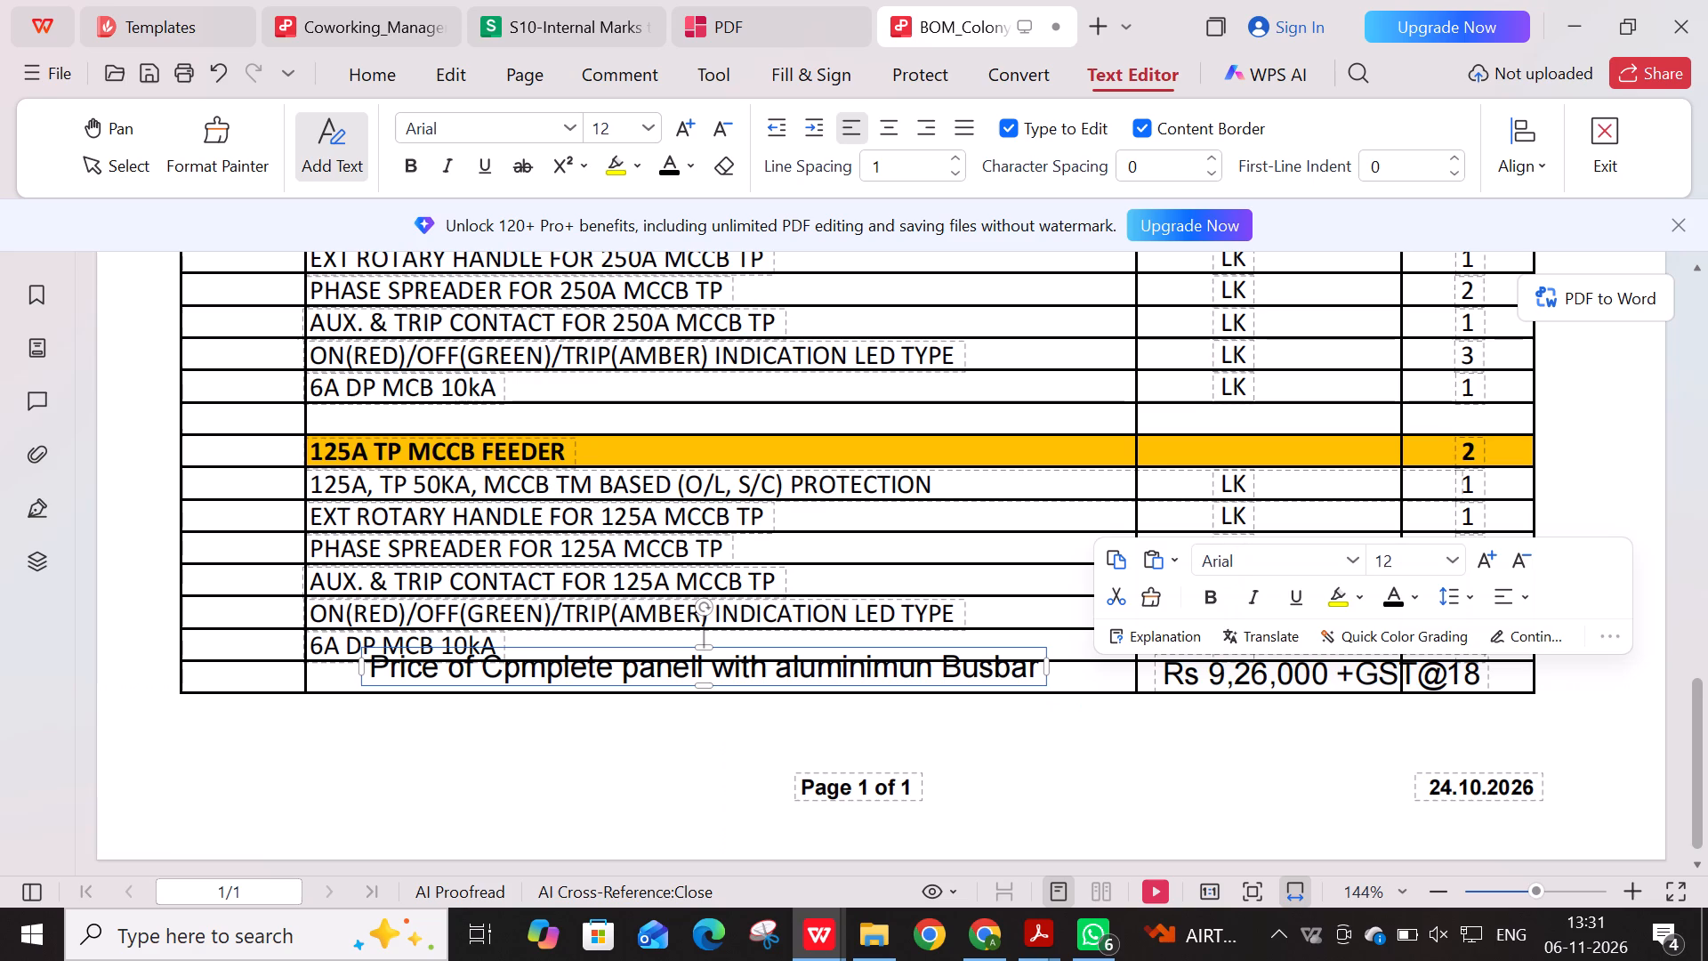
pyautogui.click(854, 634)
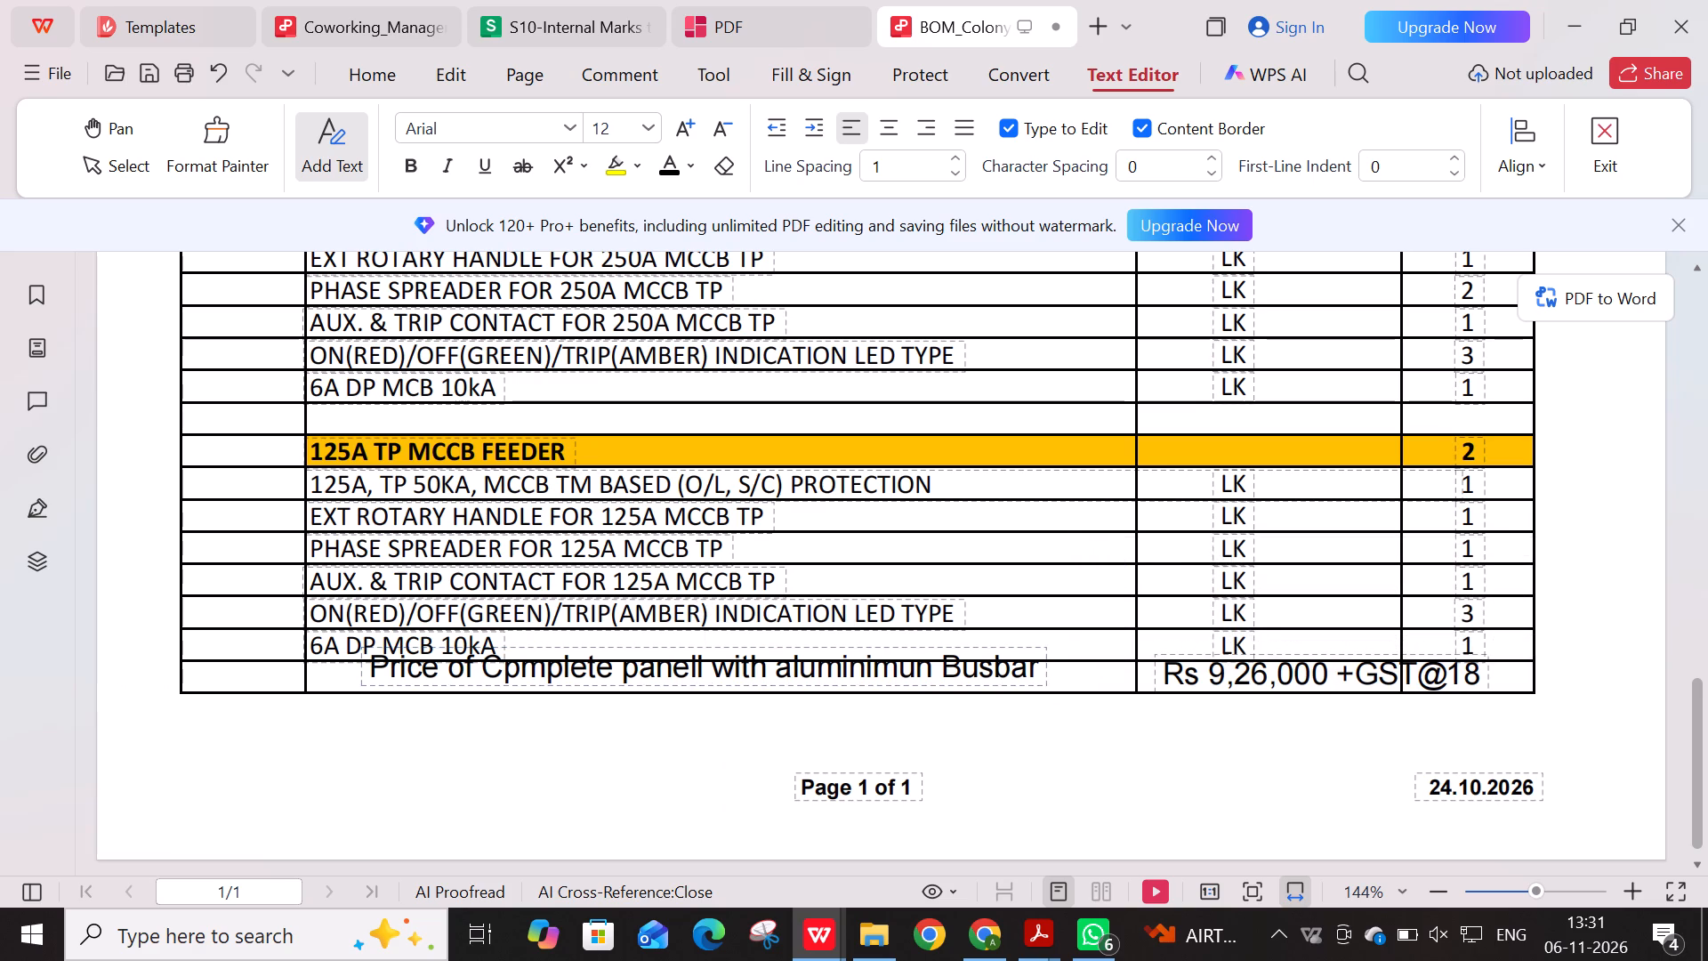
# Add a "%" sign at the end of the price amount text, after "GST@18".
pyautogui.click(1464, 664)
pyautogui.click(1484, 675)
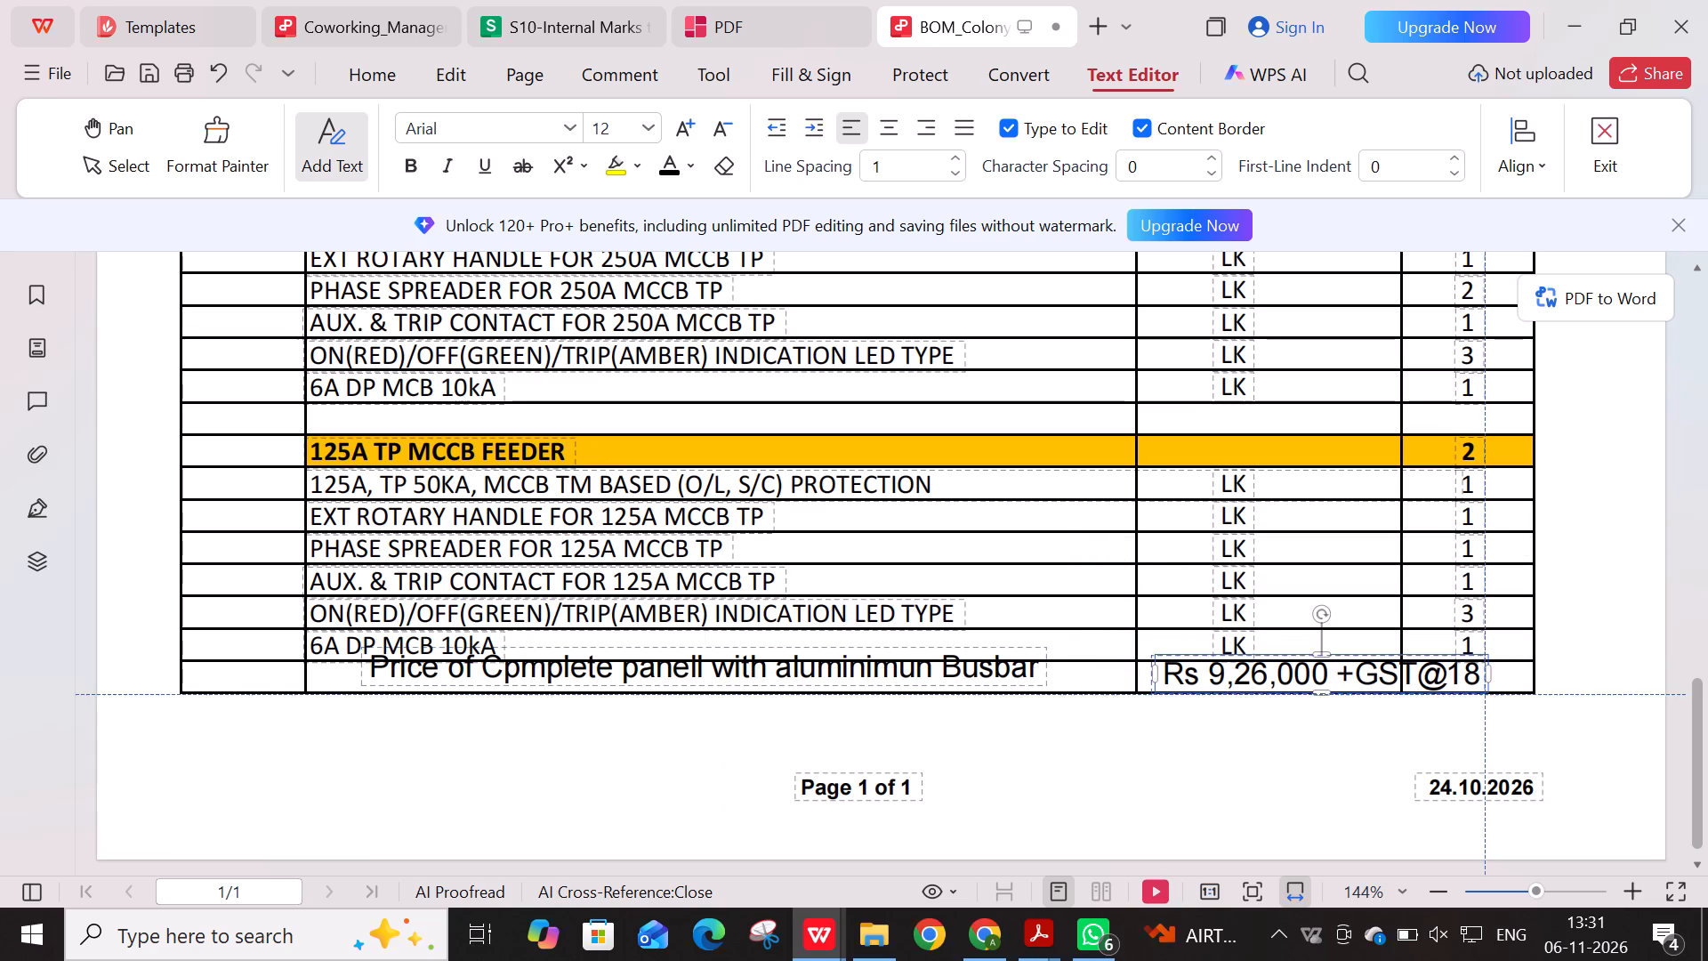
pyautogui.click(1477, 676)
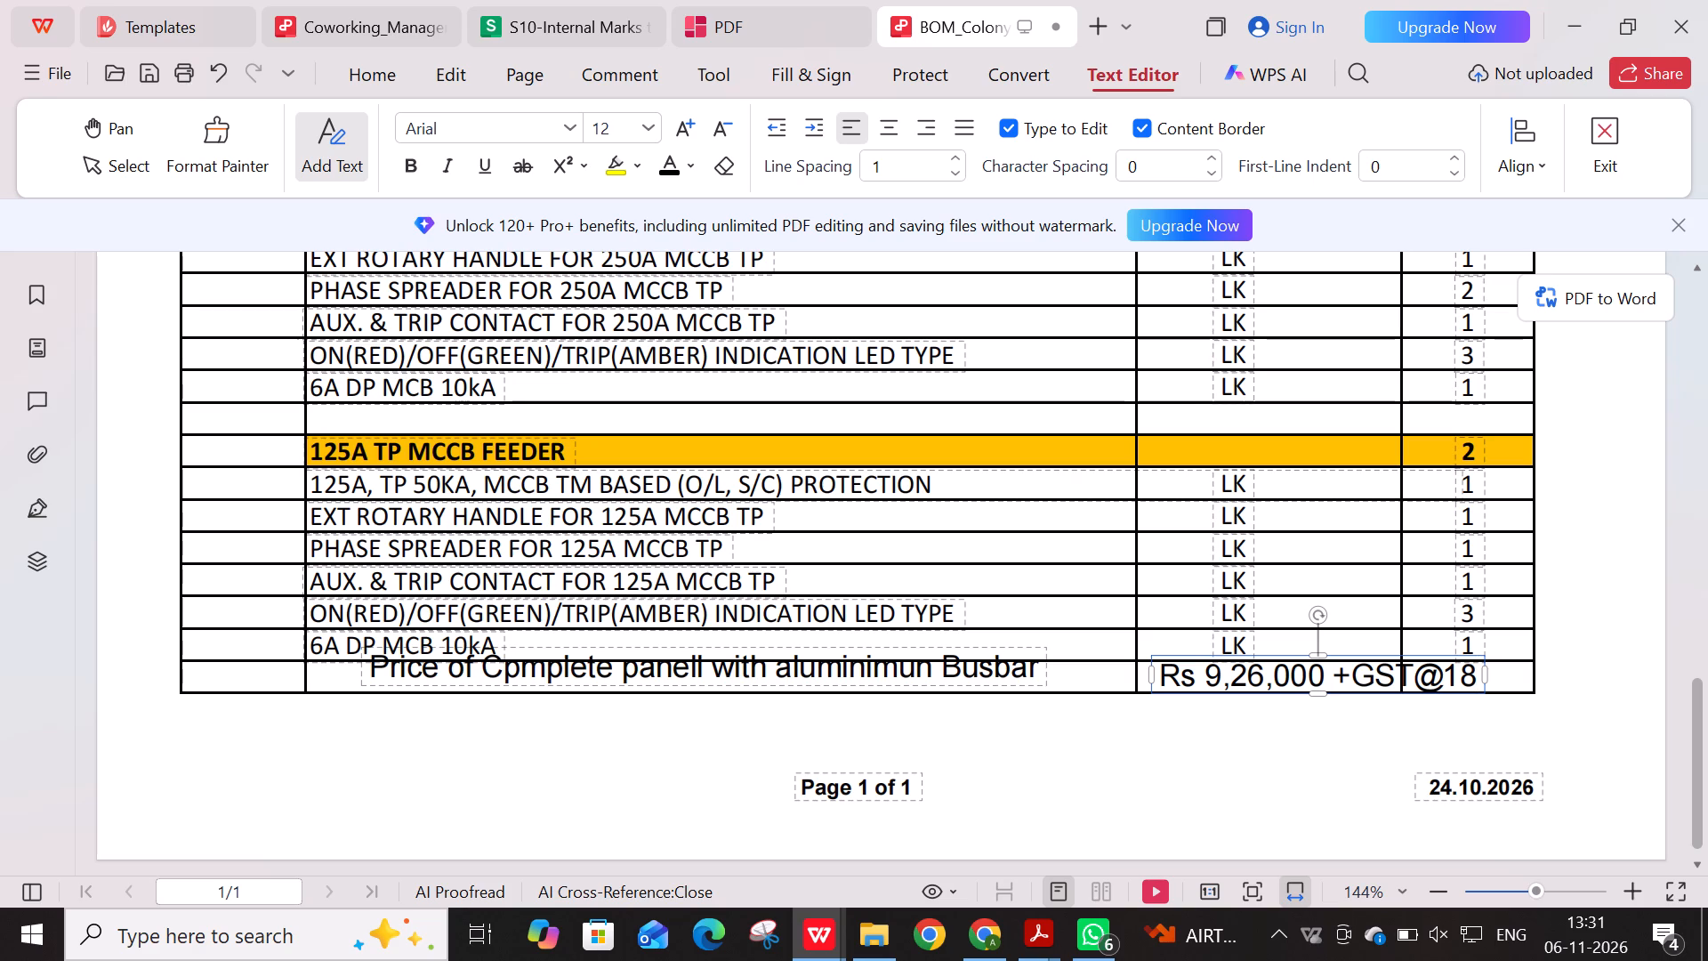
pyautogui.hotkey('shift', '%')
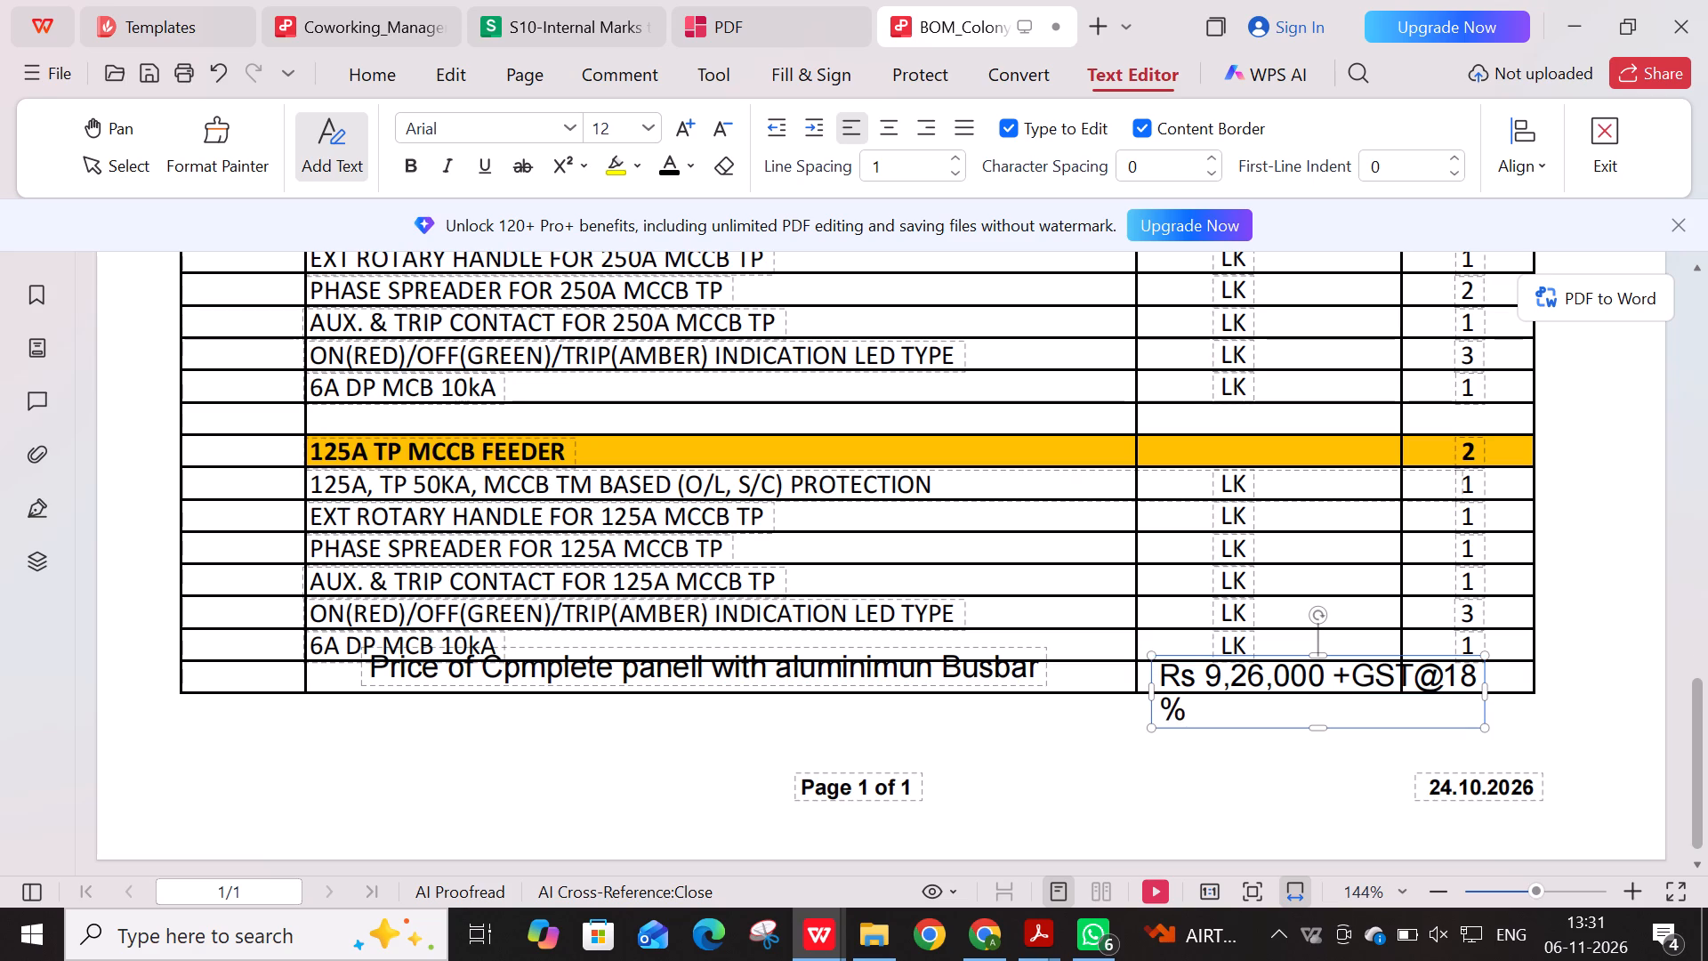
# Widen the price amount text box so "Rs 9,26,000 +GST@18%" fits on one line, and deselect it.
pyautogui.moveTo(1487, 689); pyautogui.dragTo(1628, 658)
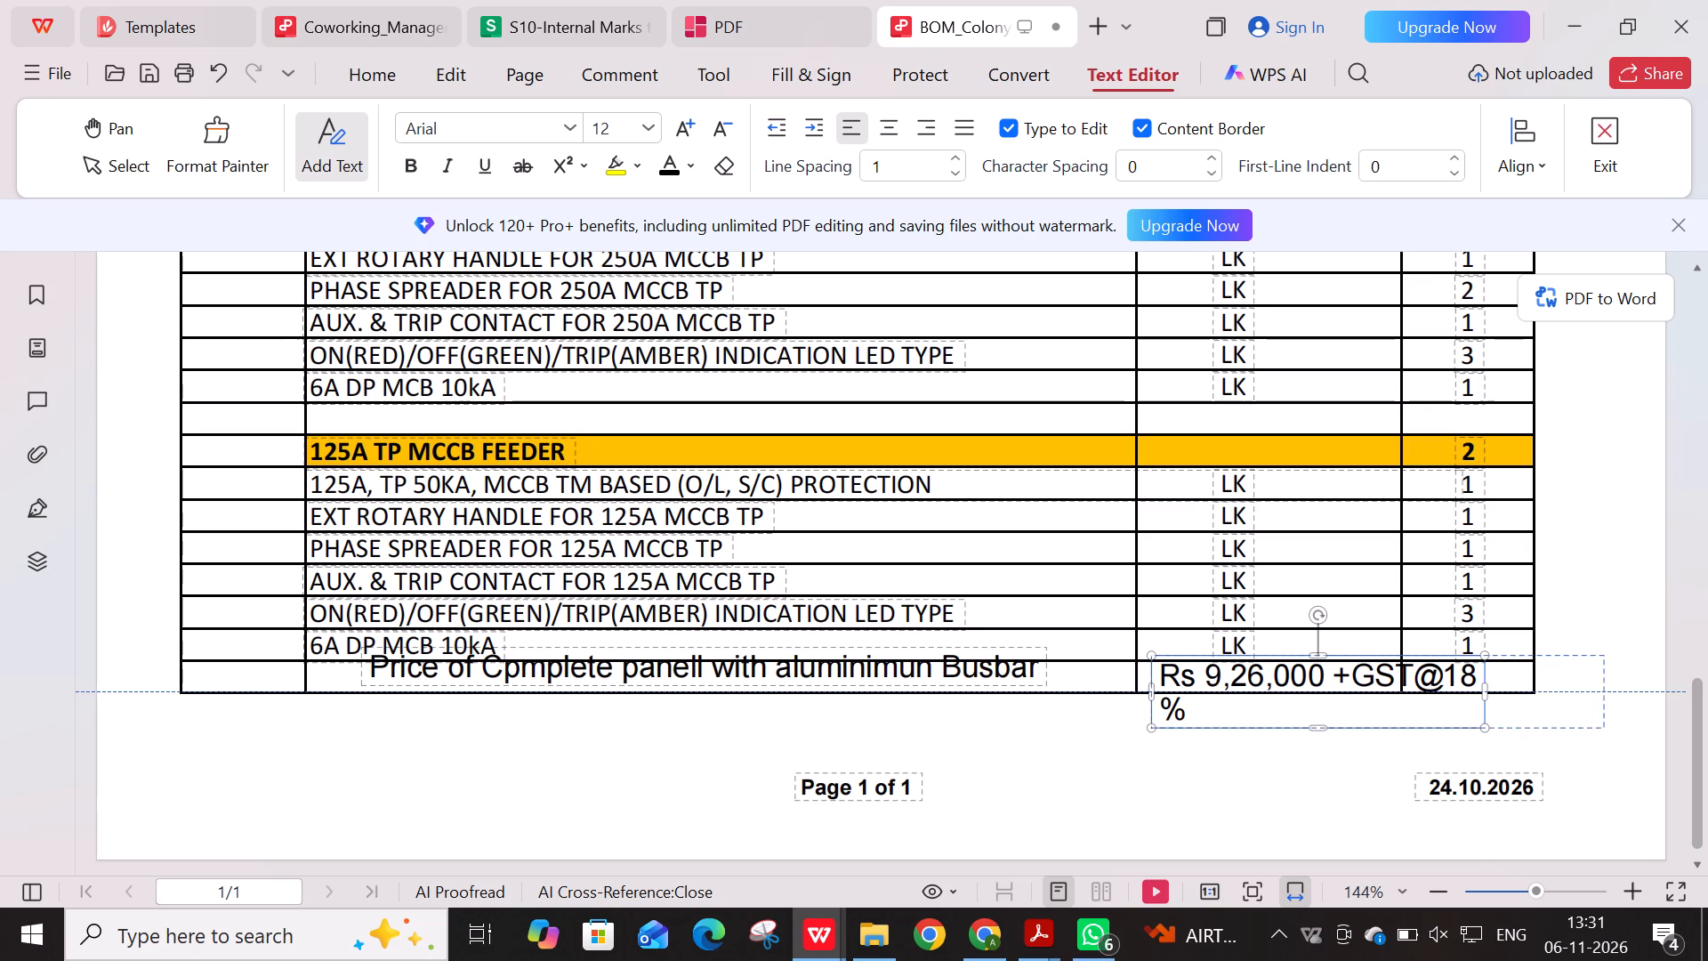
pyautogui.moveTo(1628, 658); pyautogui.dragTo(1656, 652)
pyautogui.click(1462, 727)
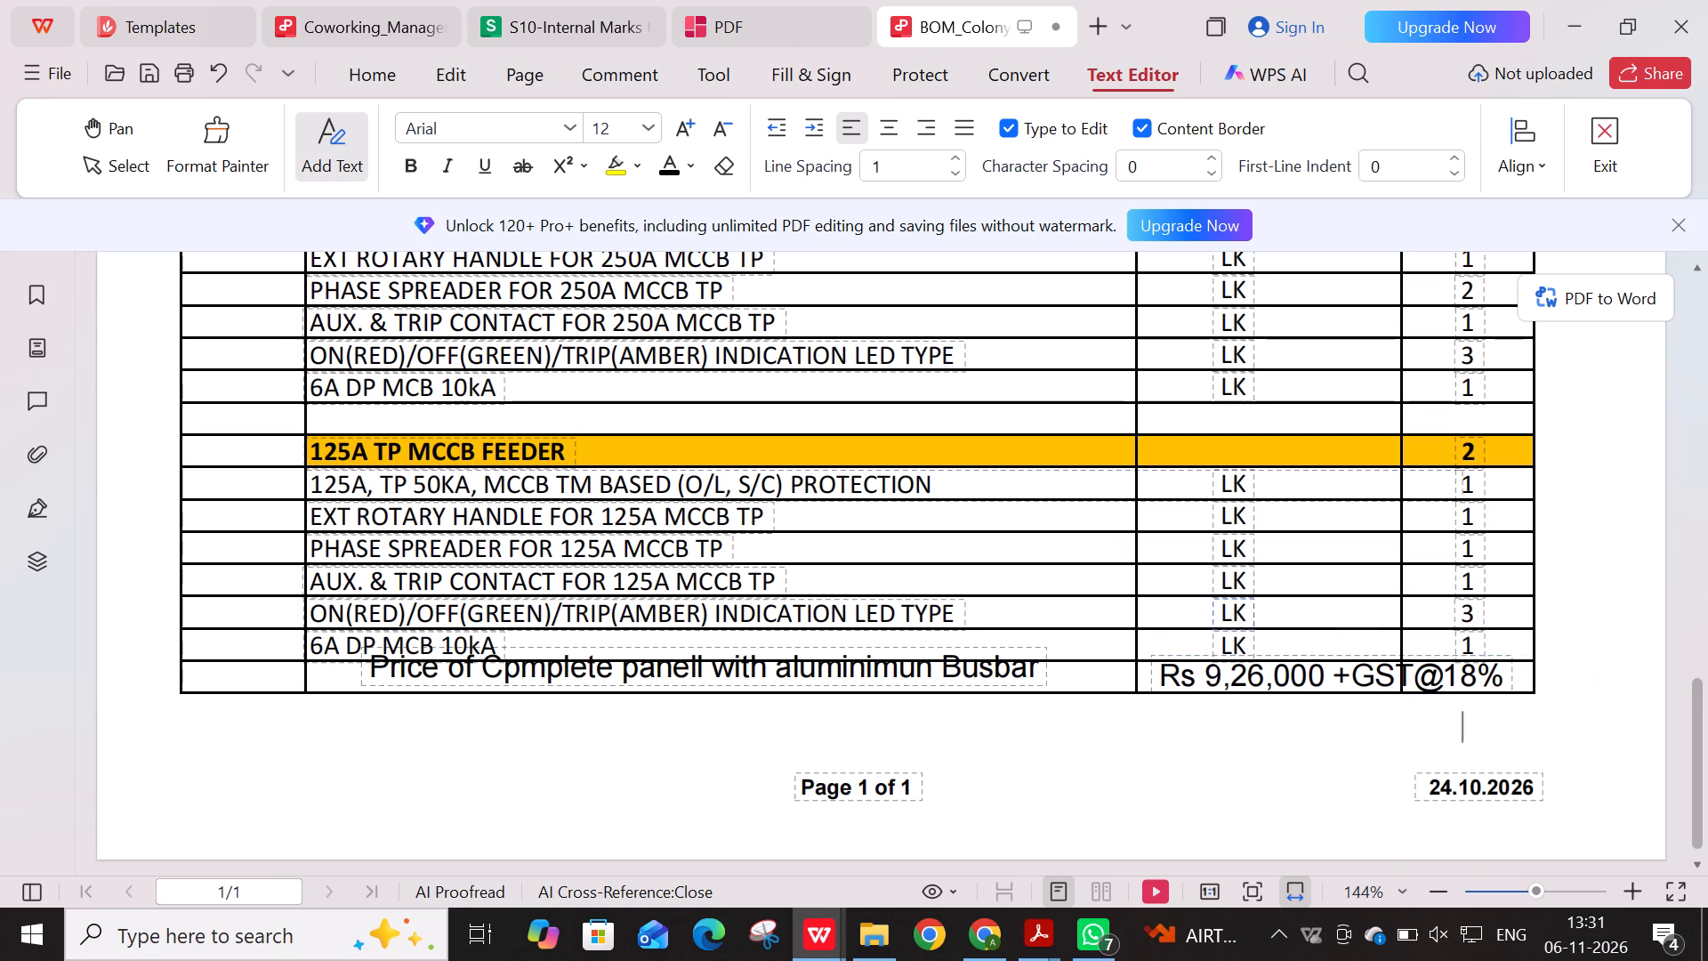
# Correct the spelling in the price description text so it reads "Complete" and "aluminium", with a space before "Busbar".
pyautogui.click(521, 667)
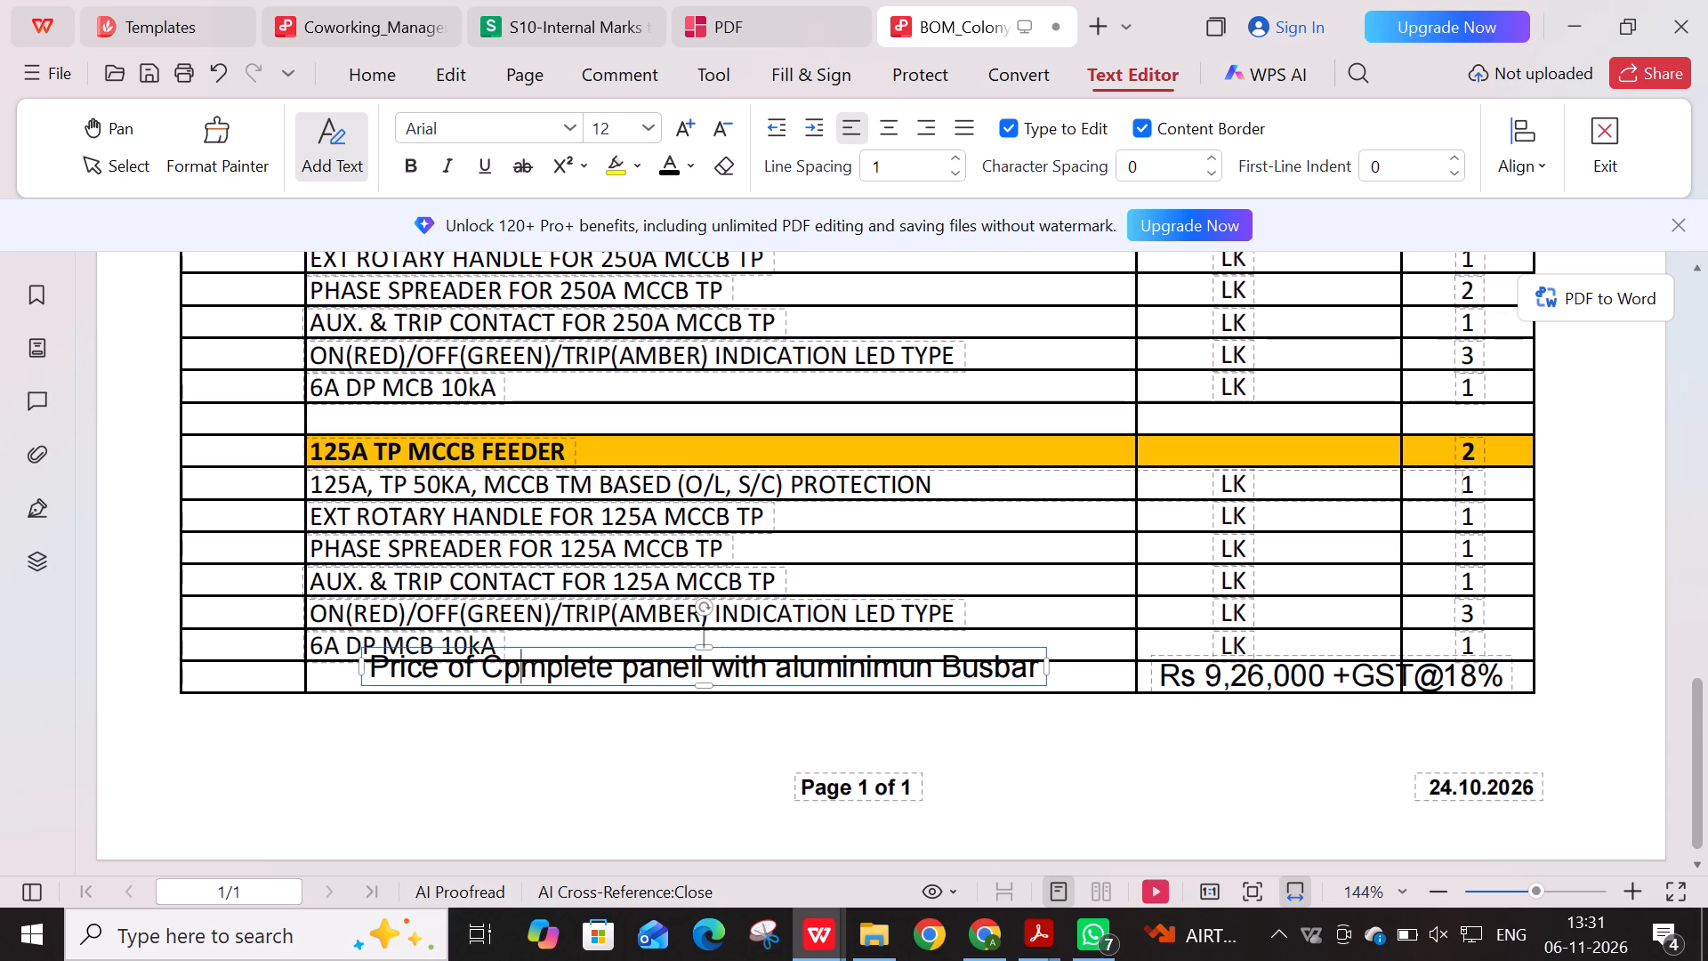
pyautogui.press('BackSpace')
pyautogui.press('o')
pyautogui.click(901, 672)
pyautogui.press('BackSpace')
pyautogui.press('Right')
pyautogui.press('Right')
pyautogui.press('Right')
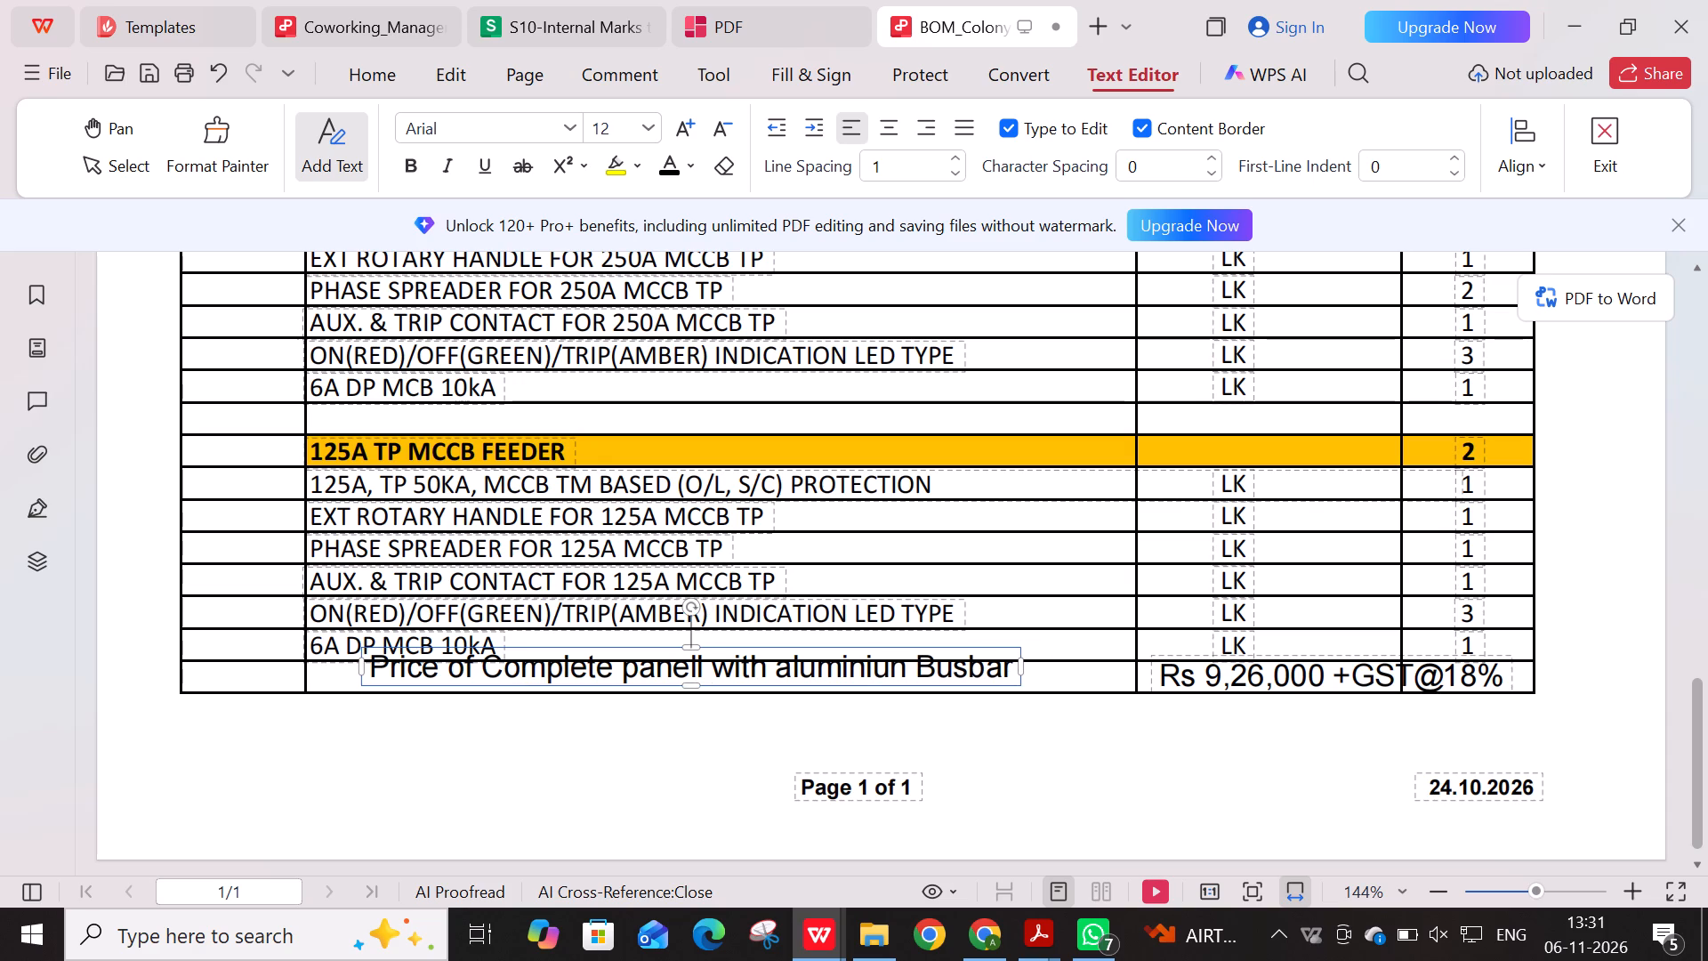
pyautogui.press('BackSpace')
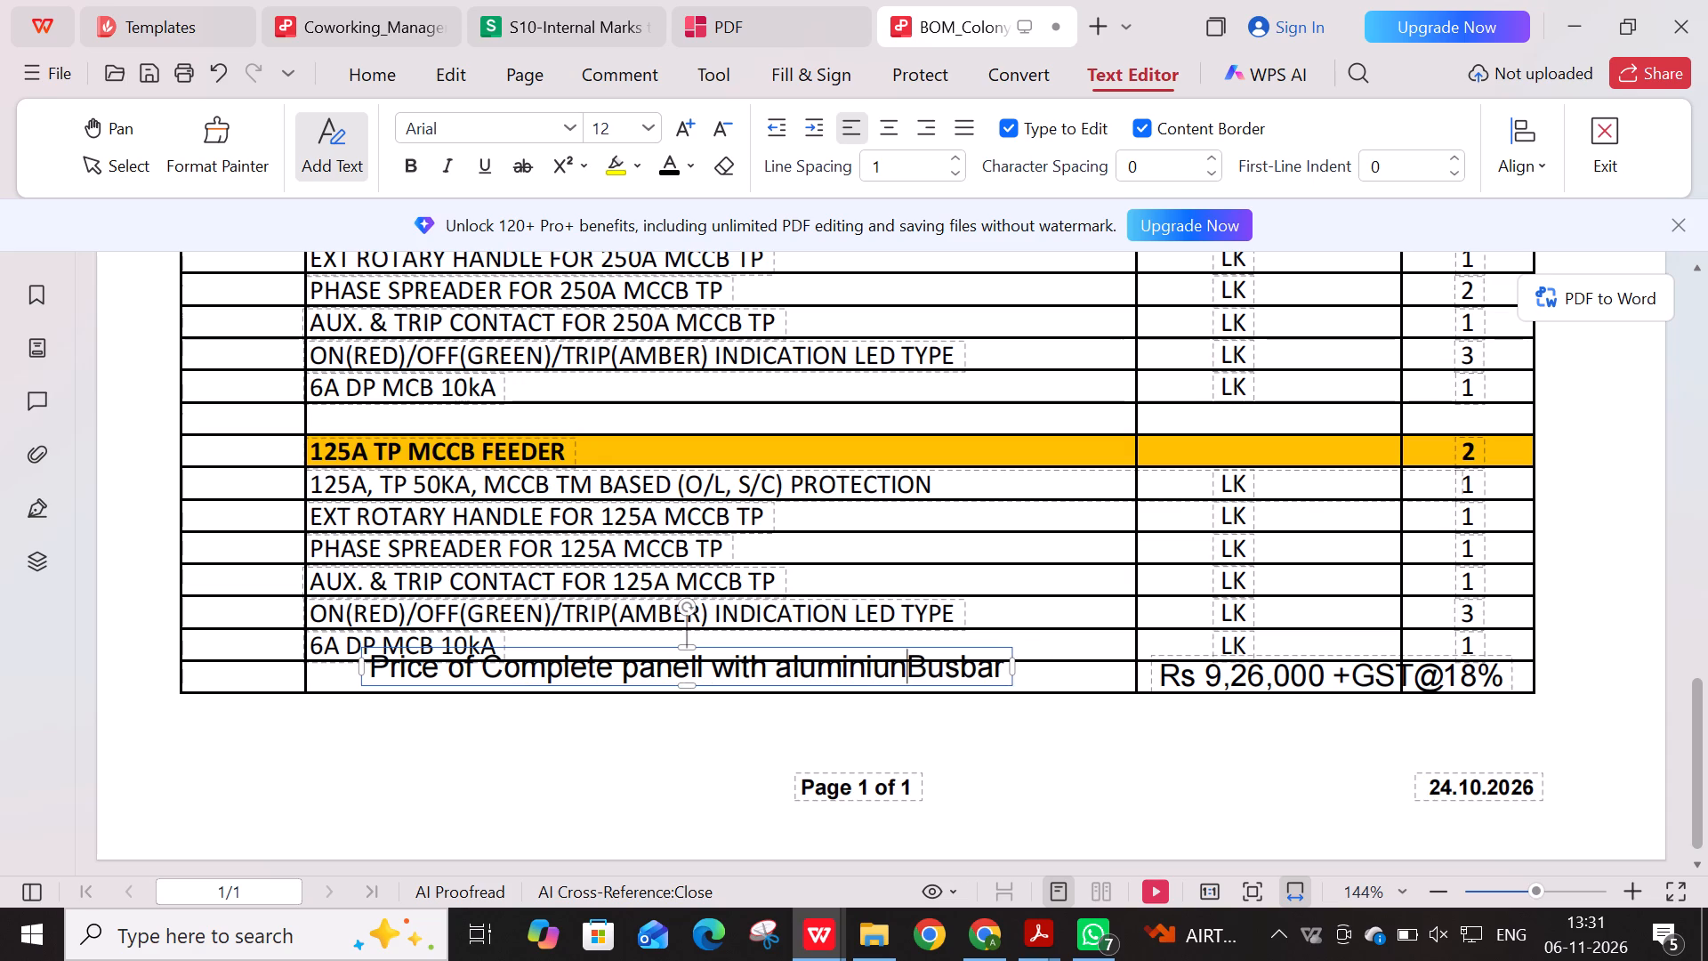
pyautogui.press('BackSpace')
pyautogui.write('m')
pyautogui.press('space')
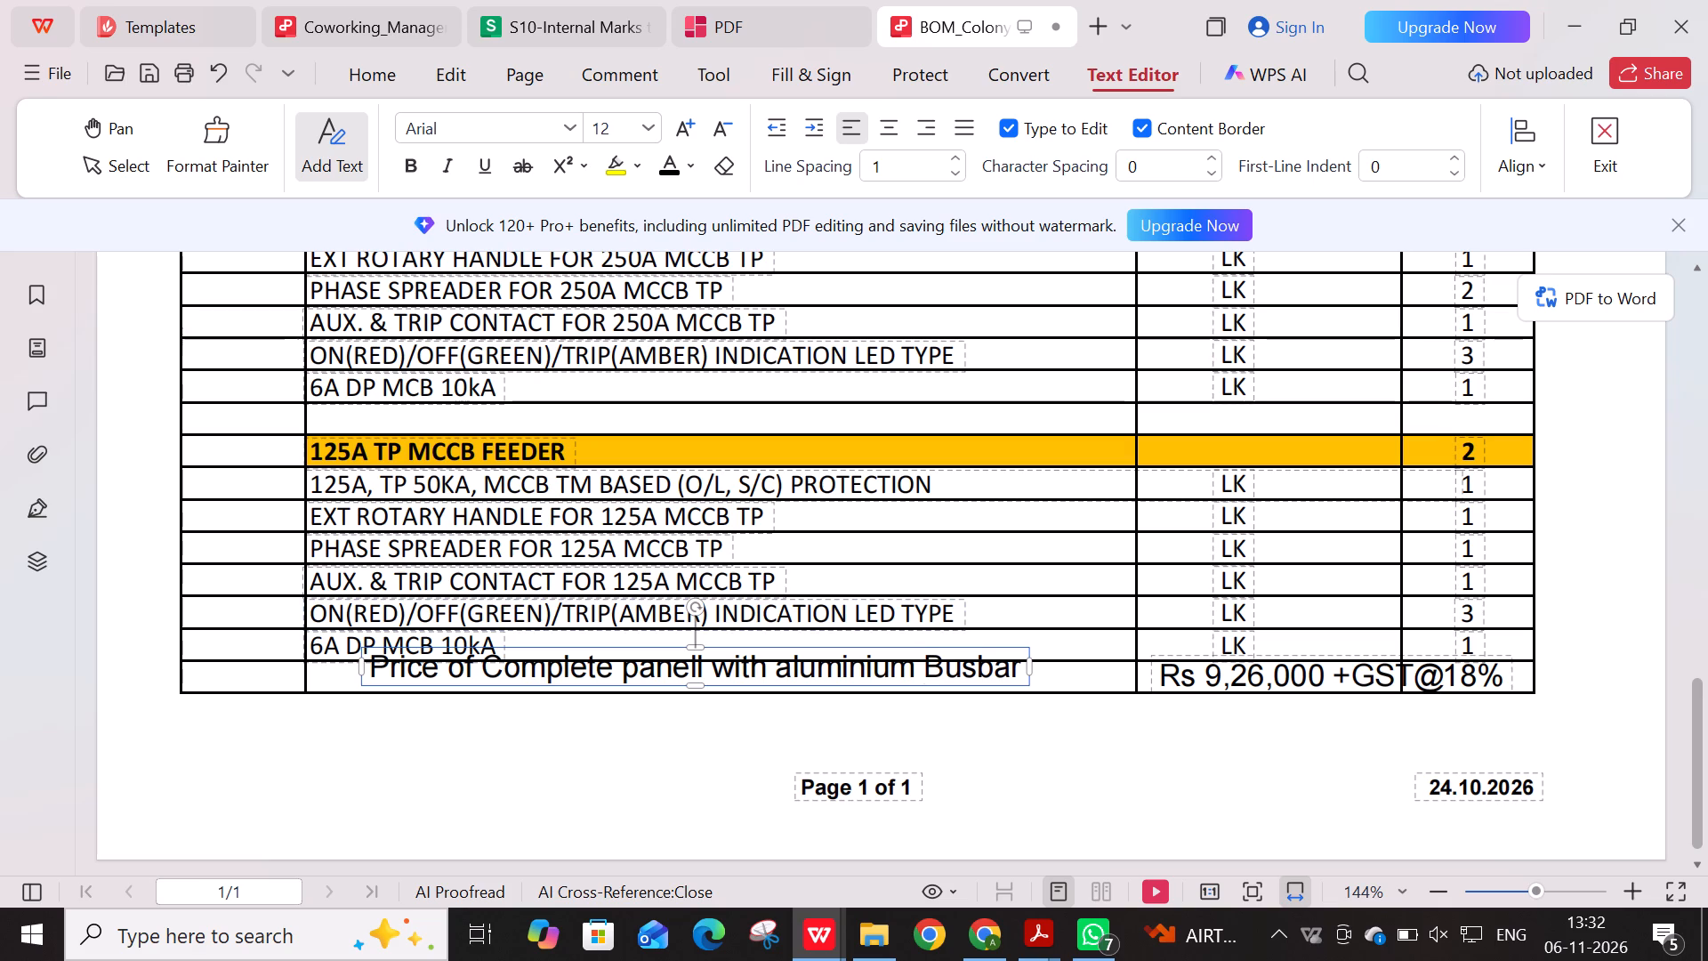
# Adjust the price description text box downward toward the last table row.
pyautogui.moveTo(697, 650); pyautogui.dragTo(700, 674)
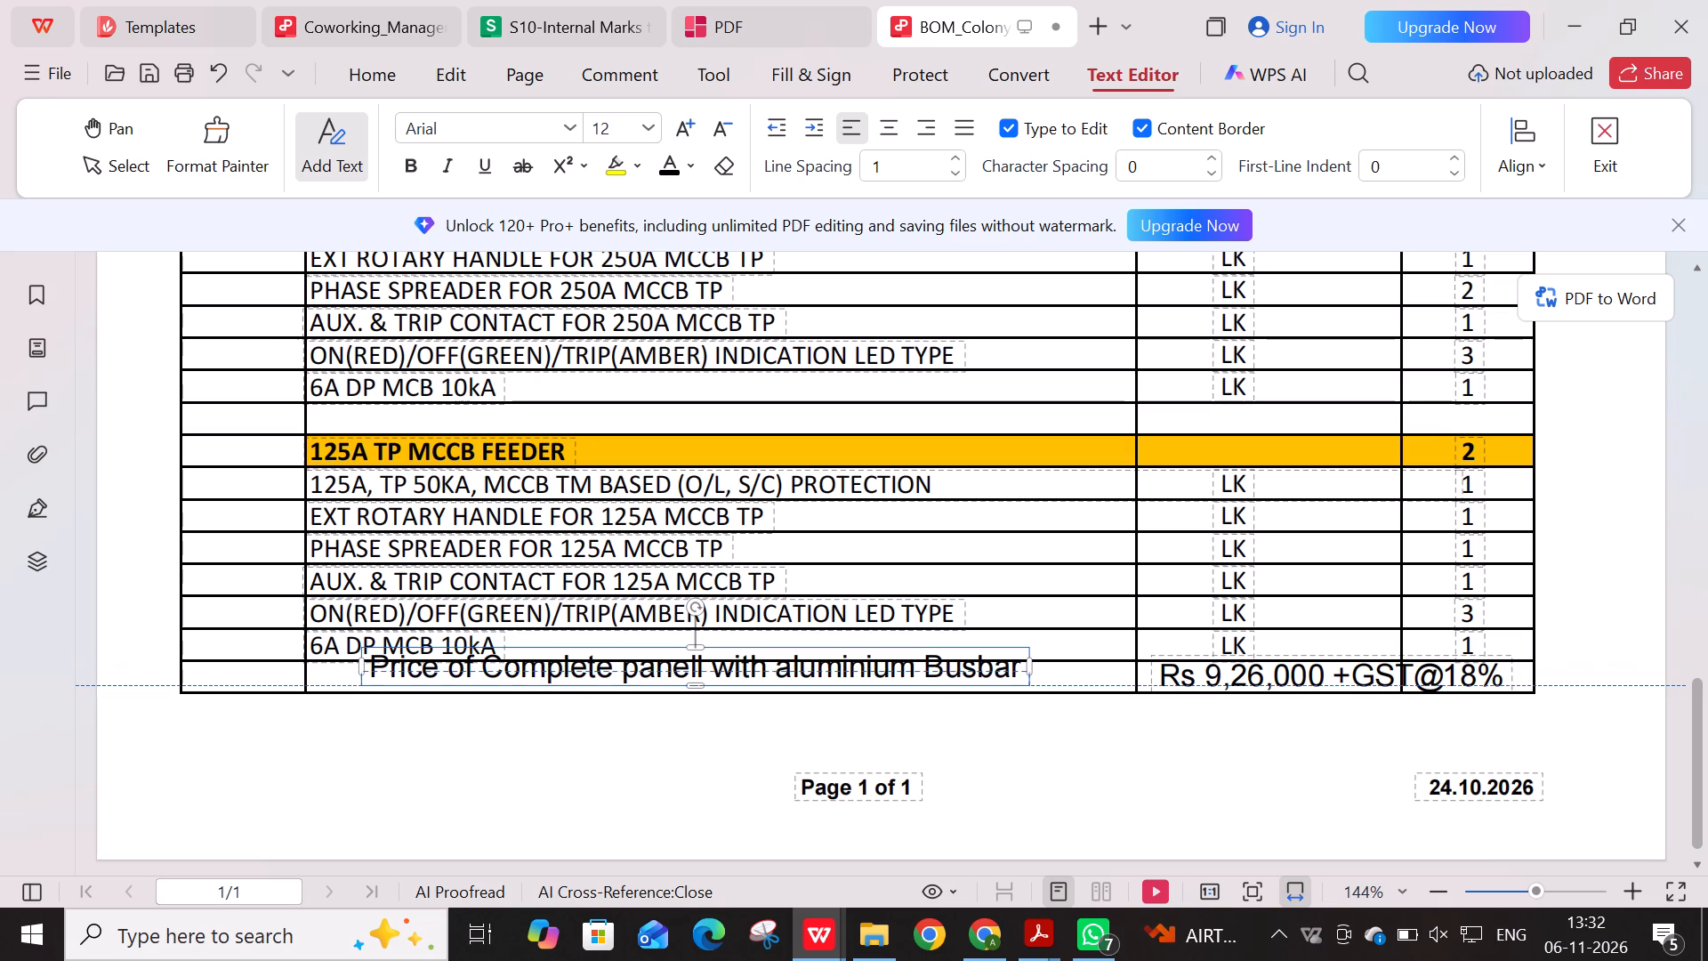
# Move the price description text down into the last table row, clear of the 6A DP MCB line, and deselect it.
pyautogui.moveTo(700, 674); pyautogui.dragTo(700, 667)
pyautogui.click(713, 734)
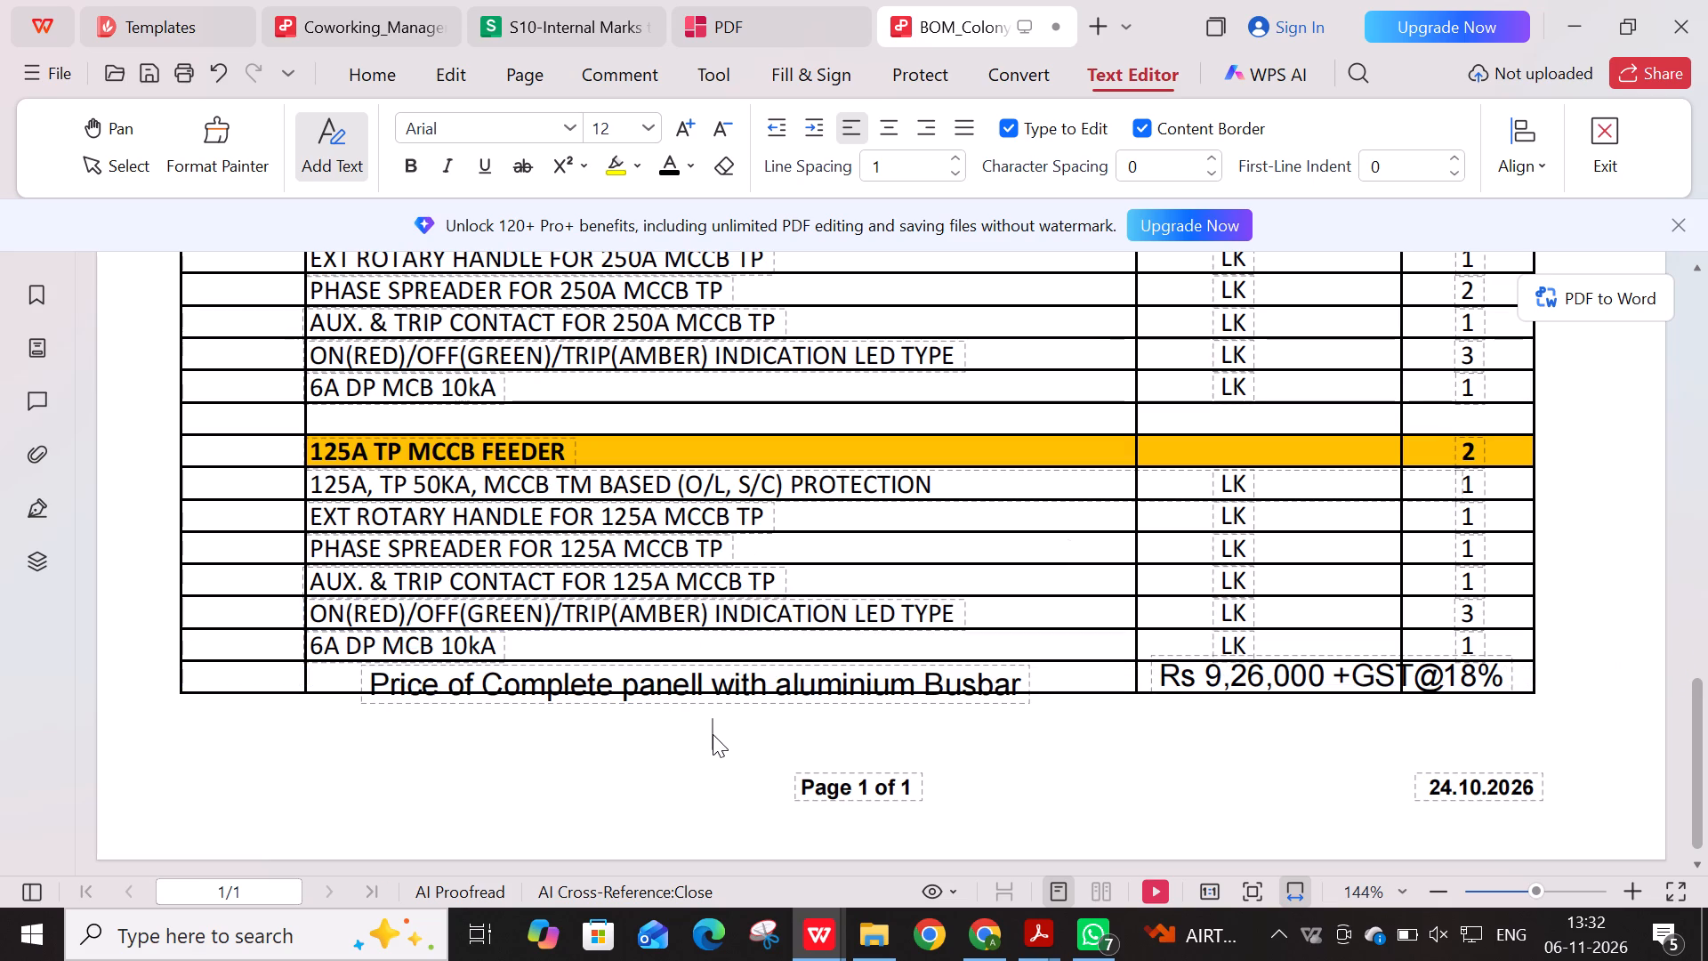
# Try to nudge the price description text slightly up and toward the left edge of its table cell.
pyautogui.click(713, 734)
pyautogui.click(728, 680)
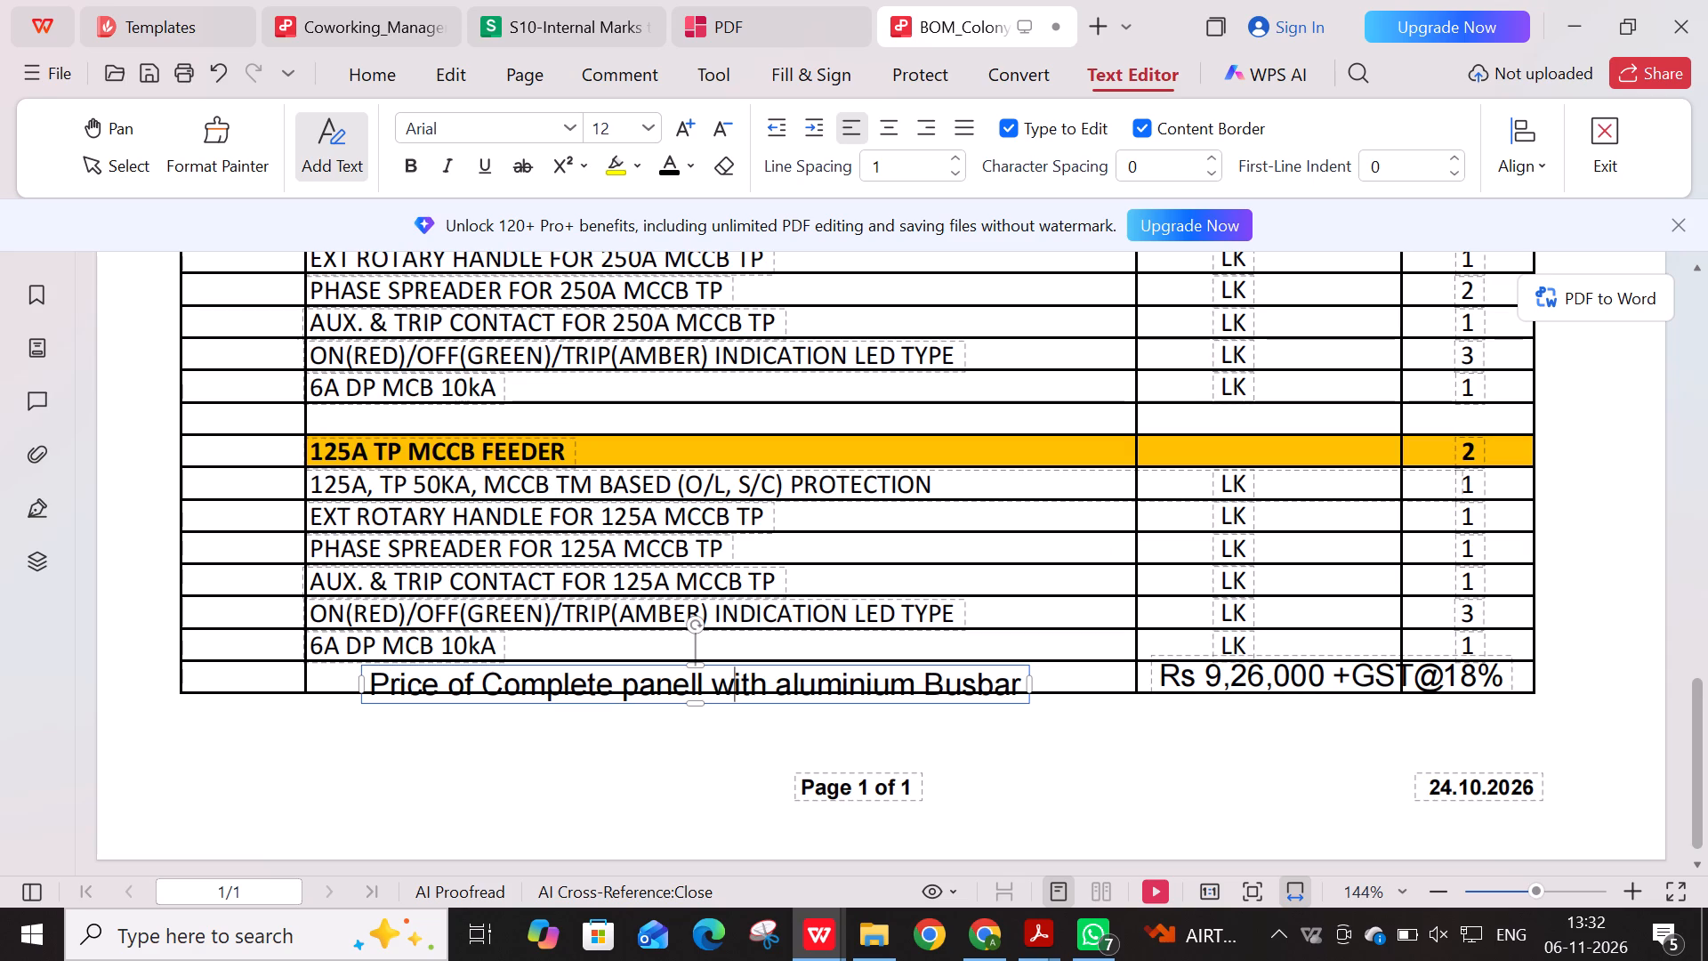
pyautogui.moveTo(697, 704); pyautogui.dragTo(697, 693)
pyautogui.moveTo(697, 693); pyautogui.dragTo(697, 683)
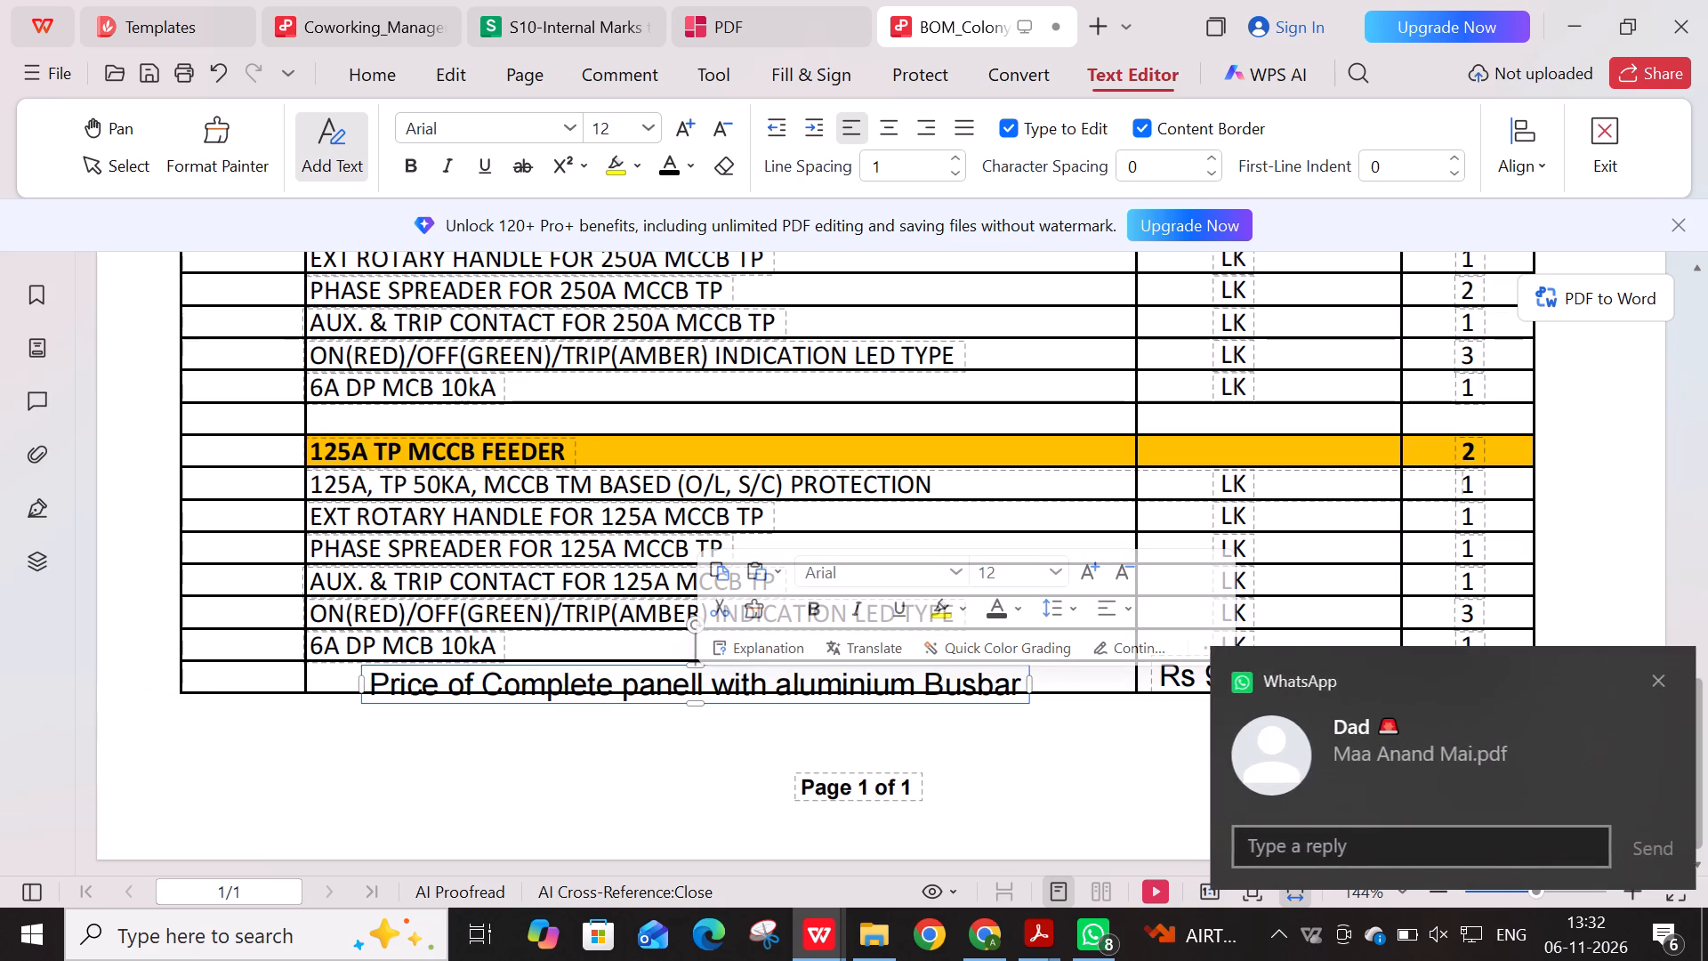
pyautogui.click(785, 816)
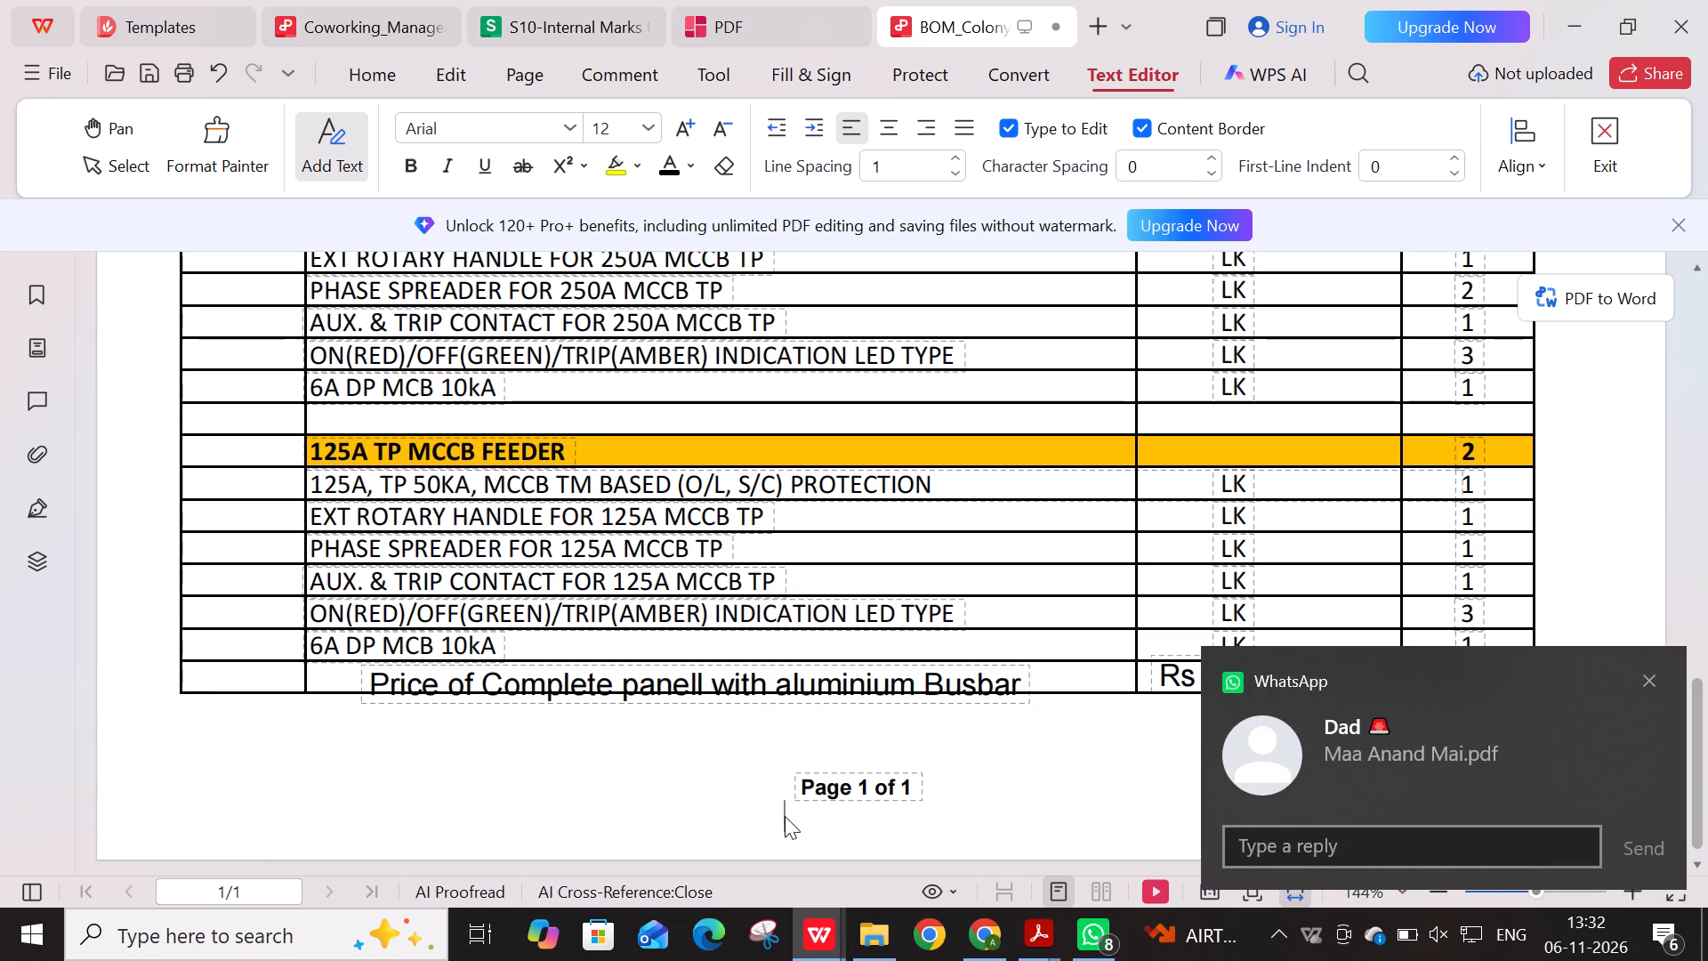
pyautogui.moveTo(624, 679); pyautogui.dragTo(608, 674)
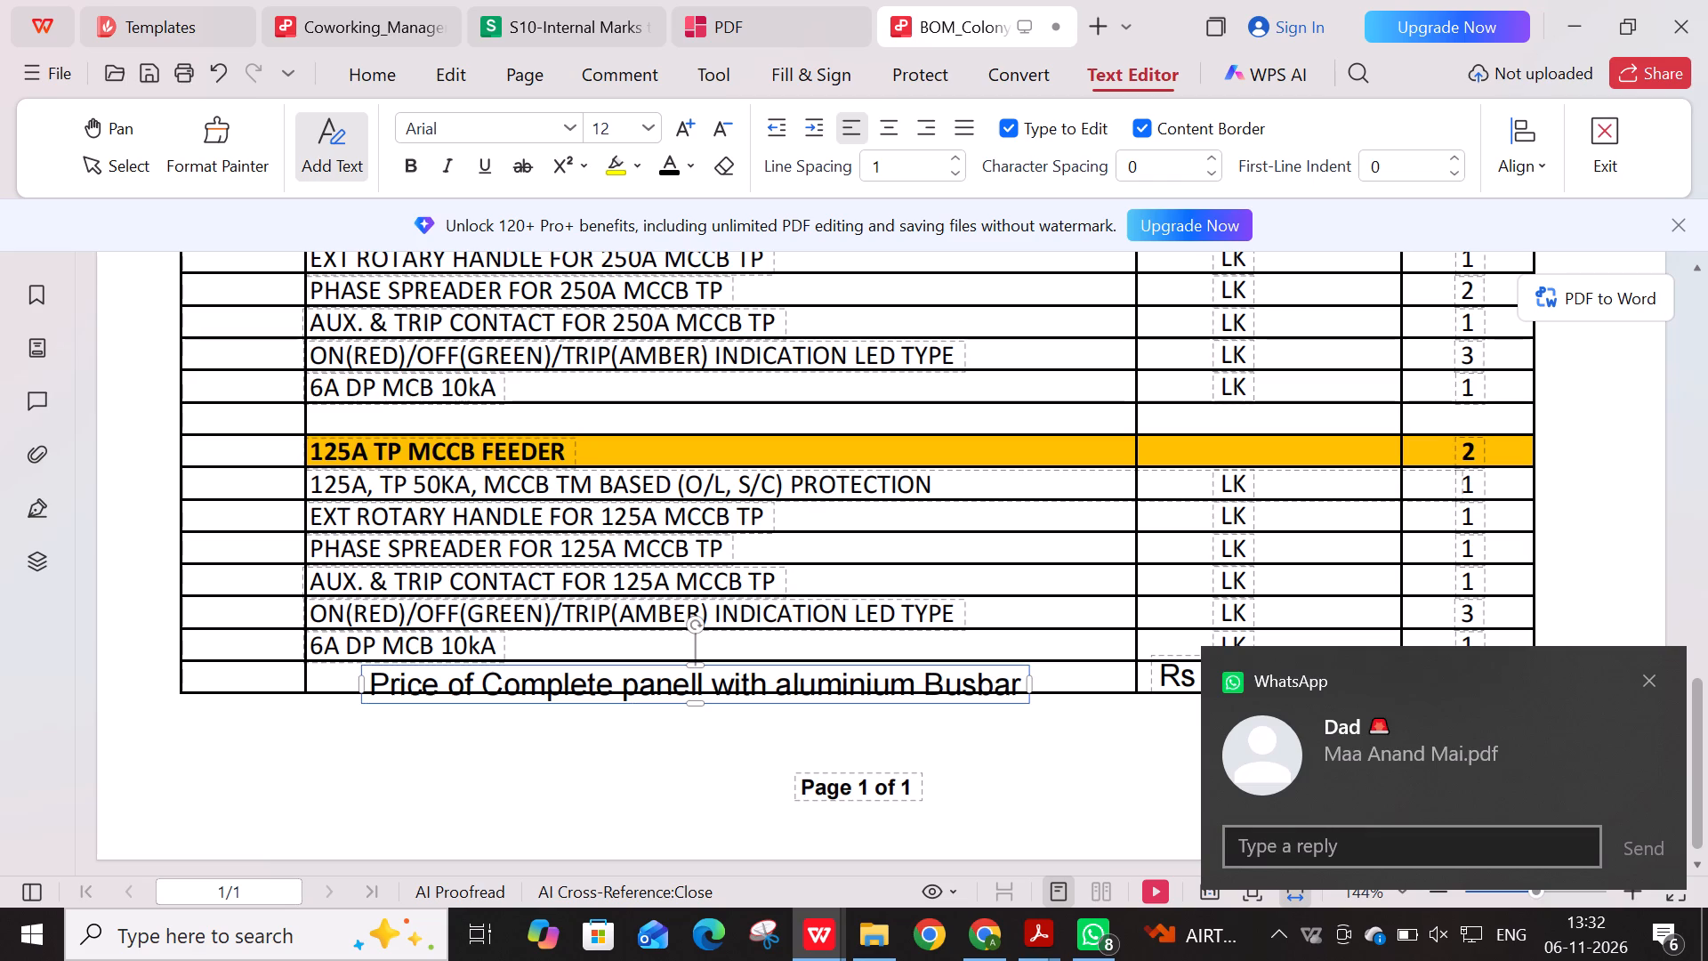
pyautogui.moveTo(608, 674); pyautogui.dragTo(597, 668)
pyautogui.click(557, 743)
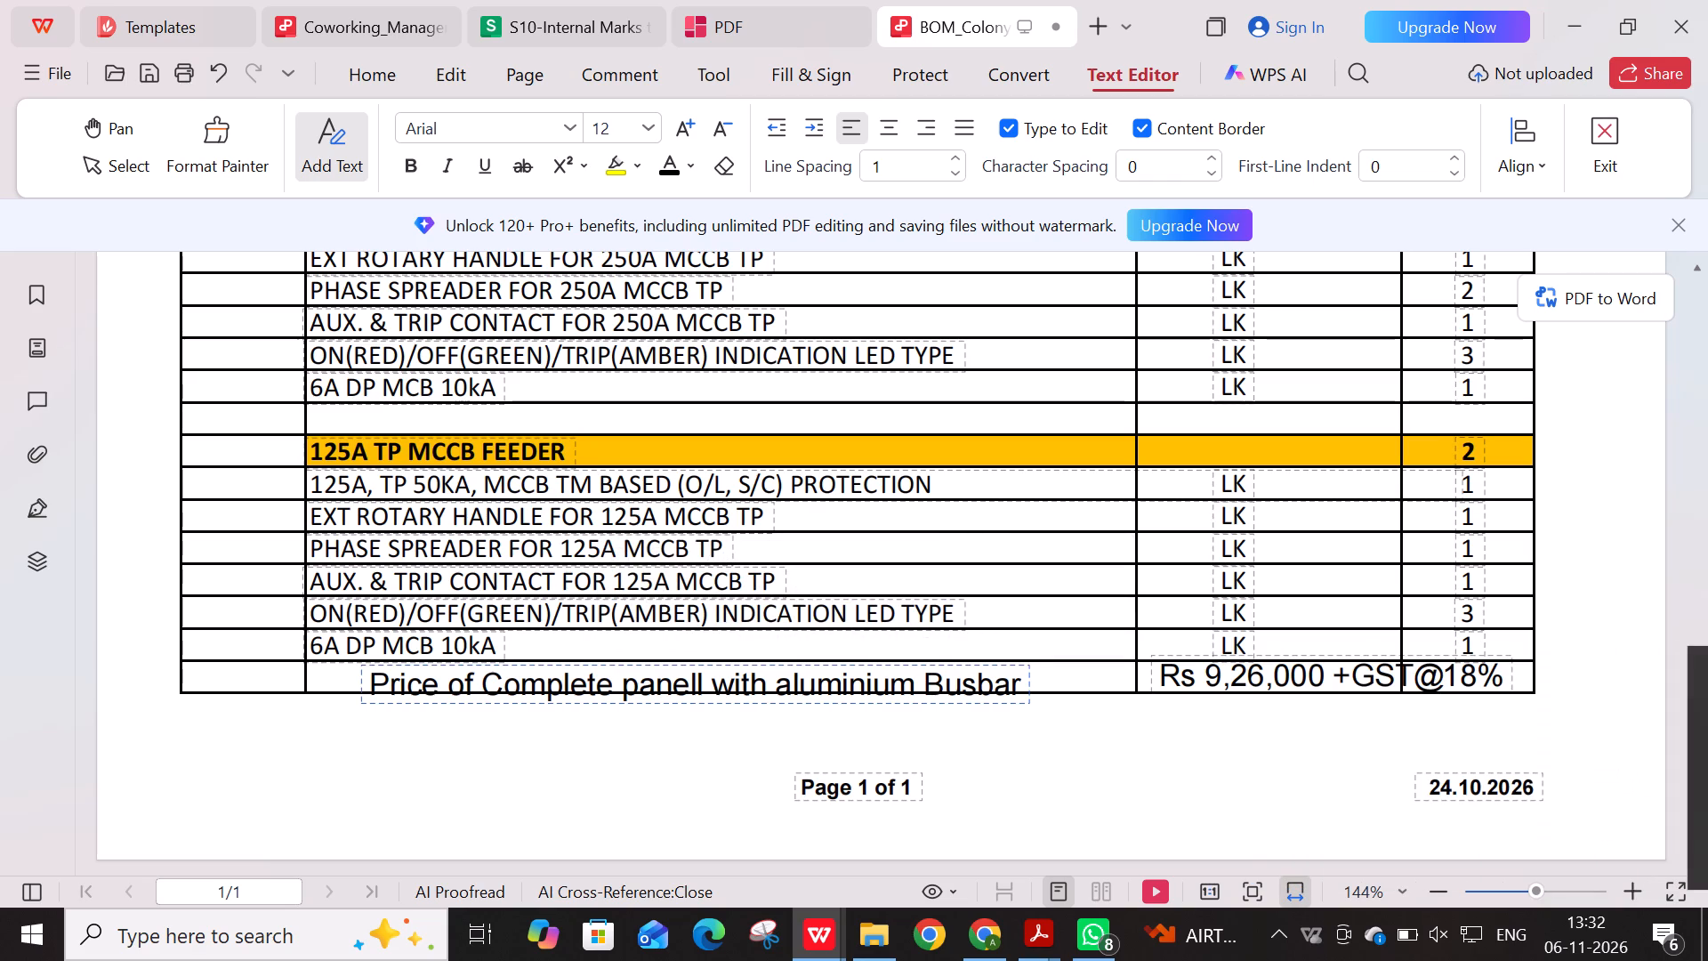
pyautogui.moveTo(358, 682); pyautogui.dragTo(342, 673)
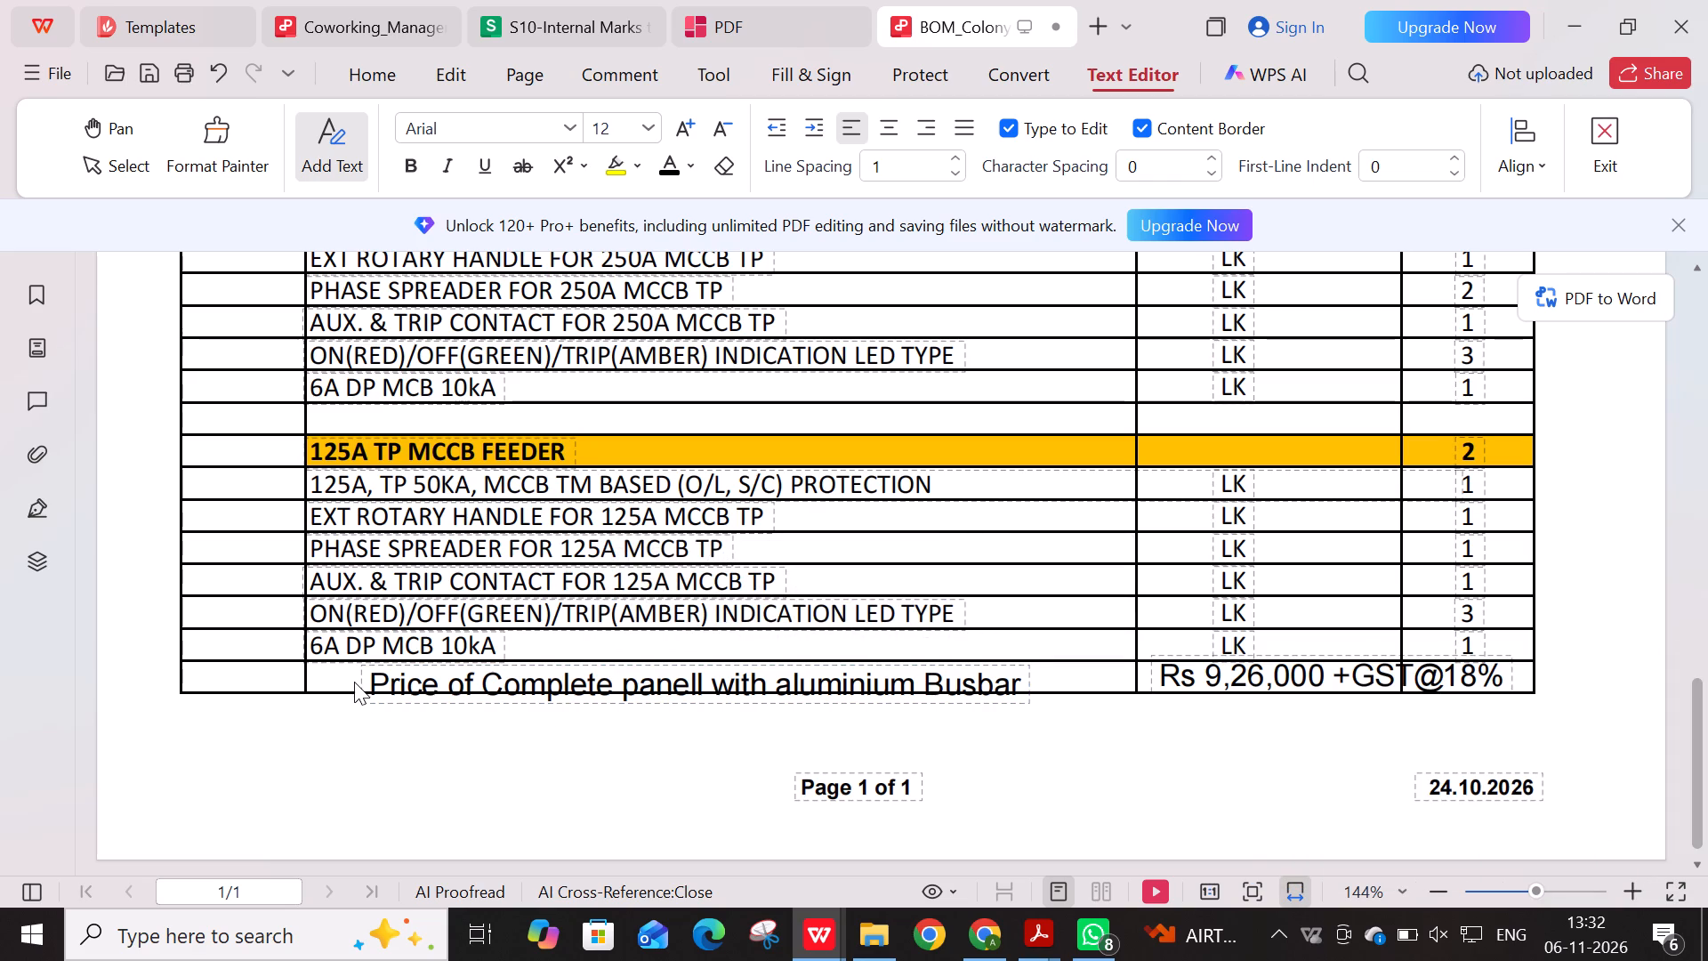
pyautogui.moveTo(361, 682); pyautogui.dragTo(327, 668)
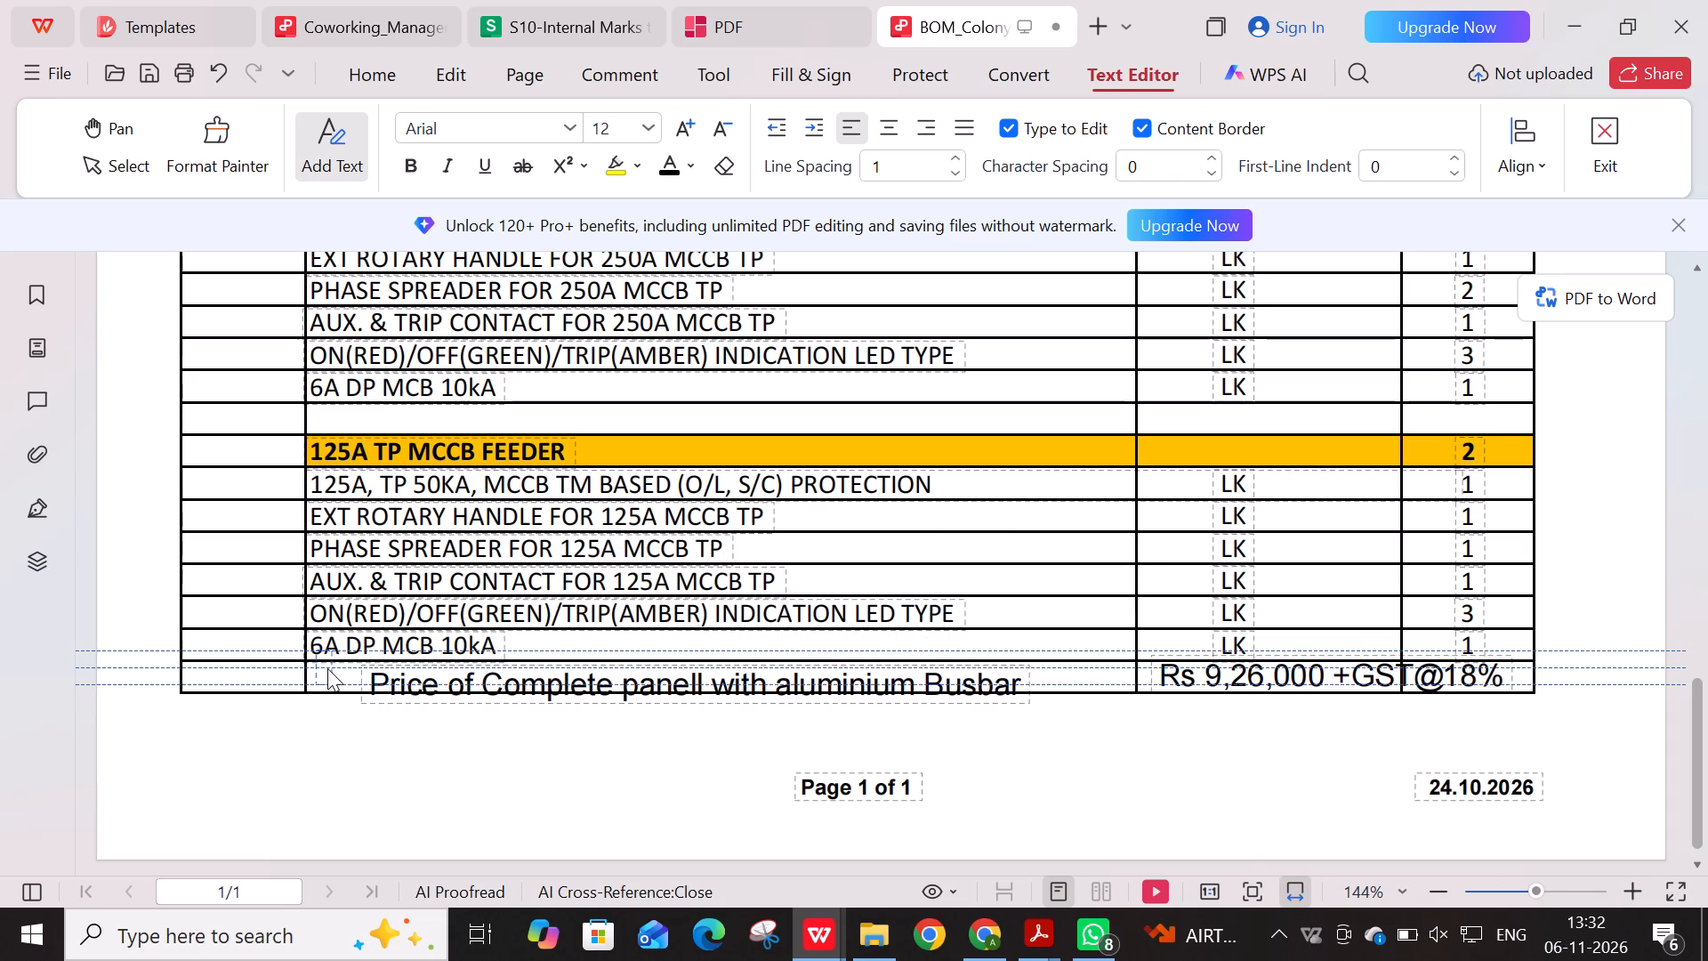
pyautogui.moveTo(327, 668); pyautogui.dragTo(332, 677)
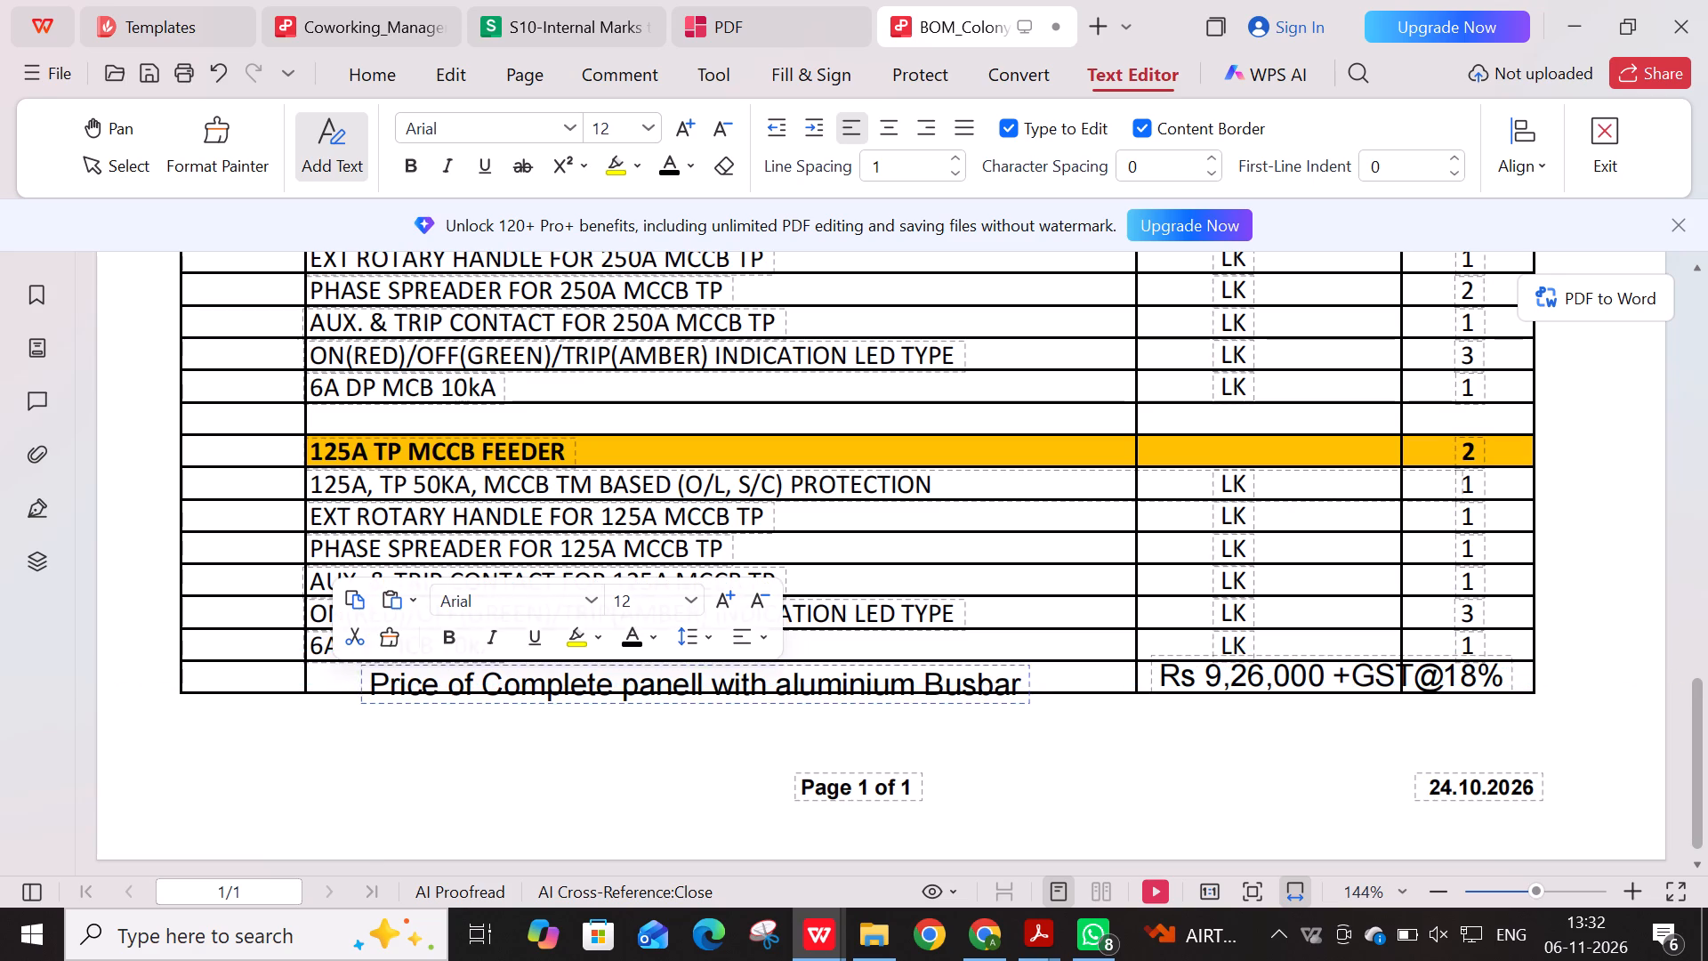
# Set the font size of the price description text to 10.5.
pyautogui.click(455, 690)
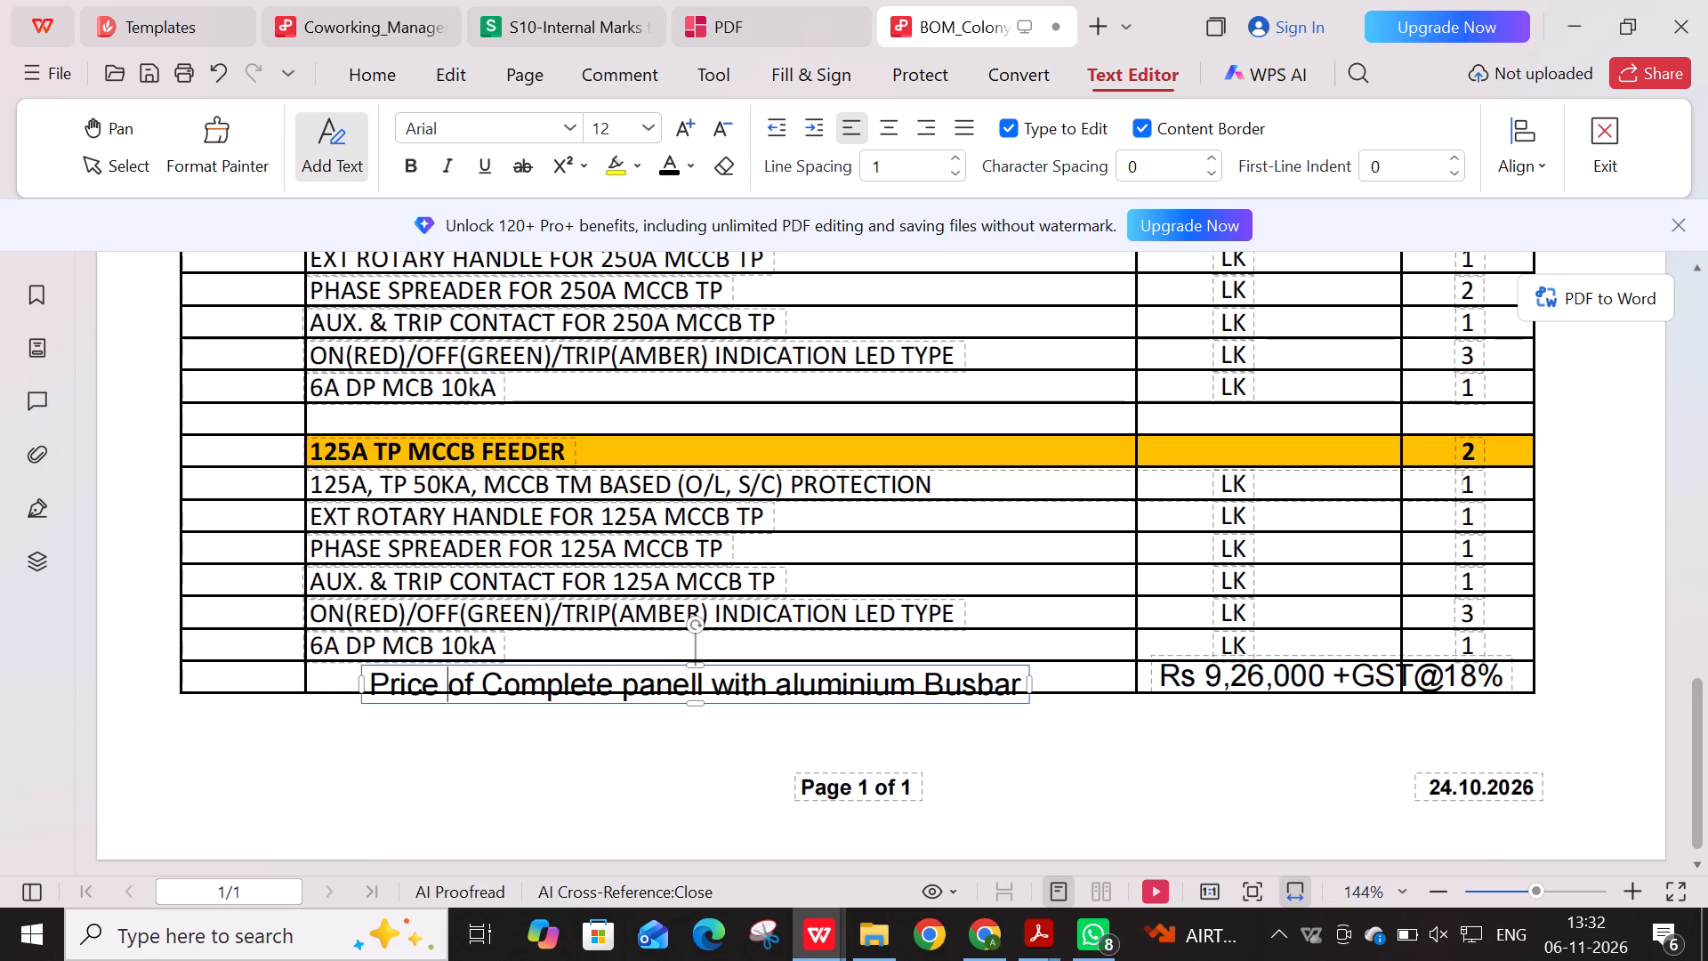
pyautogui.moveTo(1033, 692); pyautogui.dragTo(1116, 675)
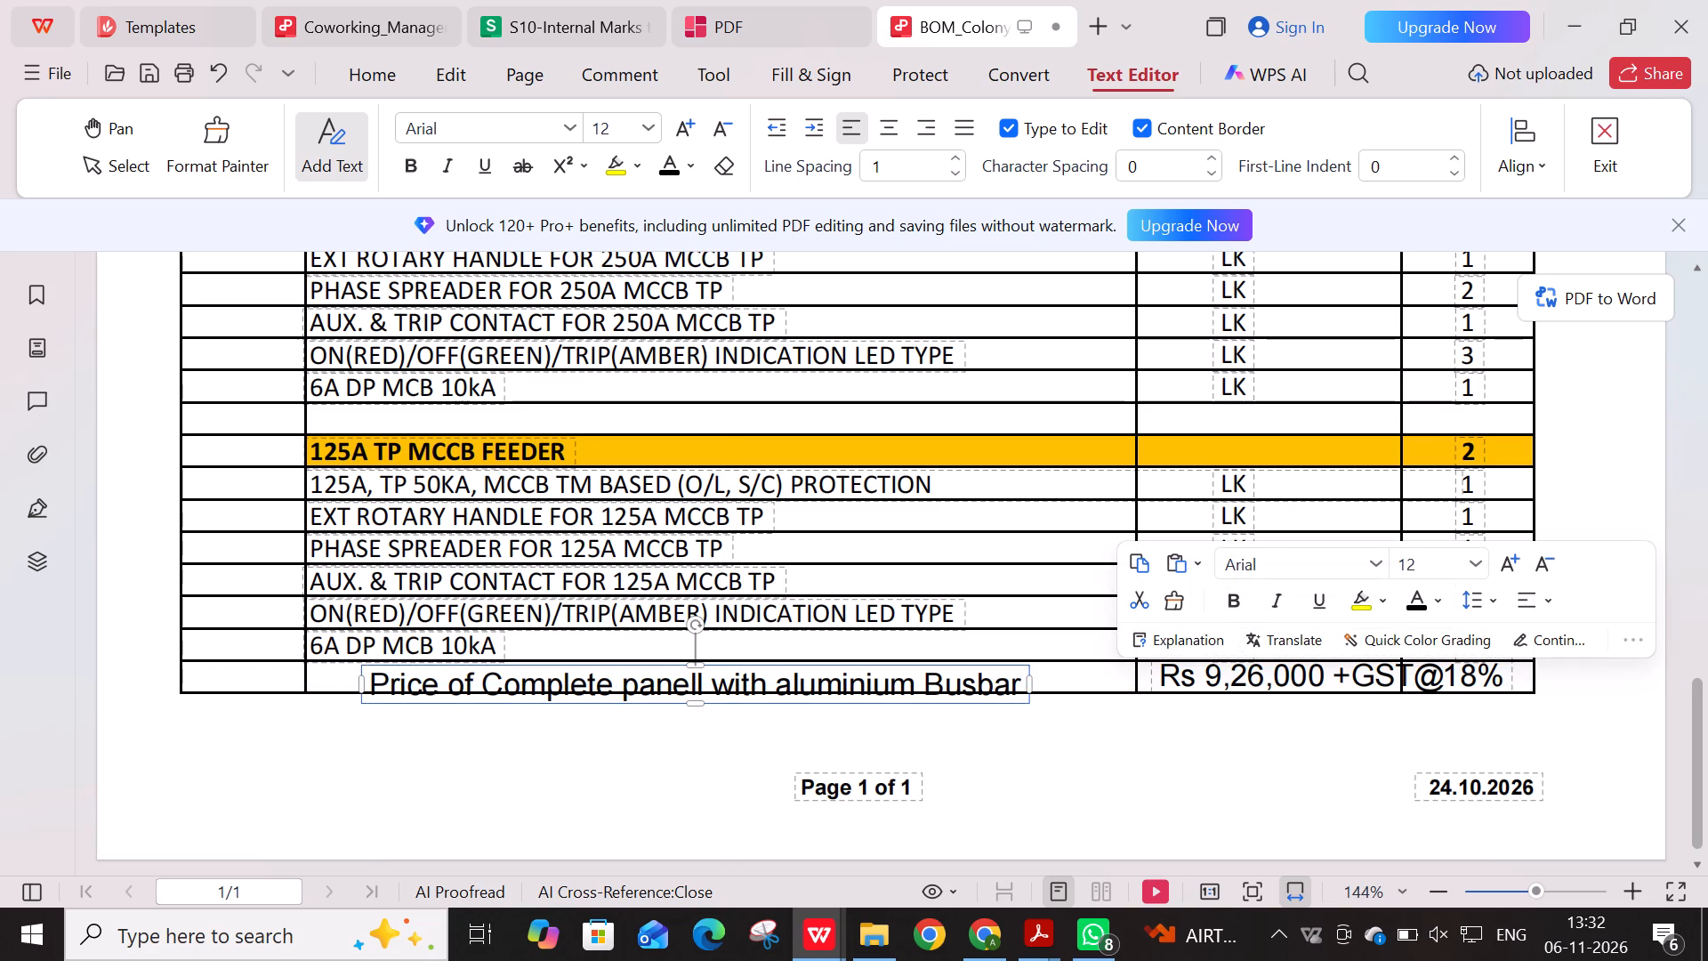
pyautogui.click(1429, 573)
pyautogui.click(1478, 571)
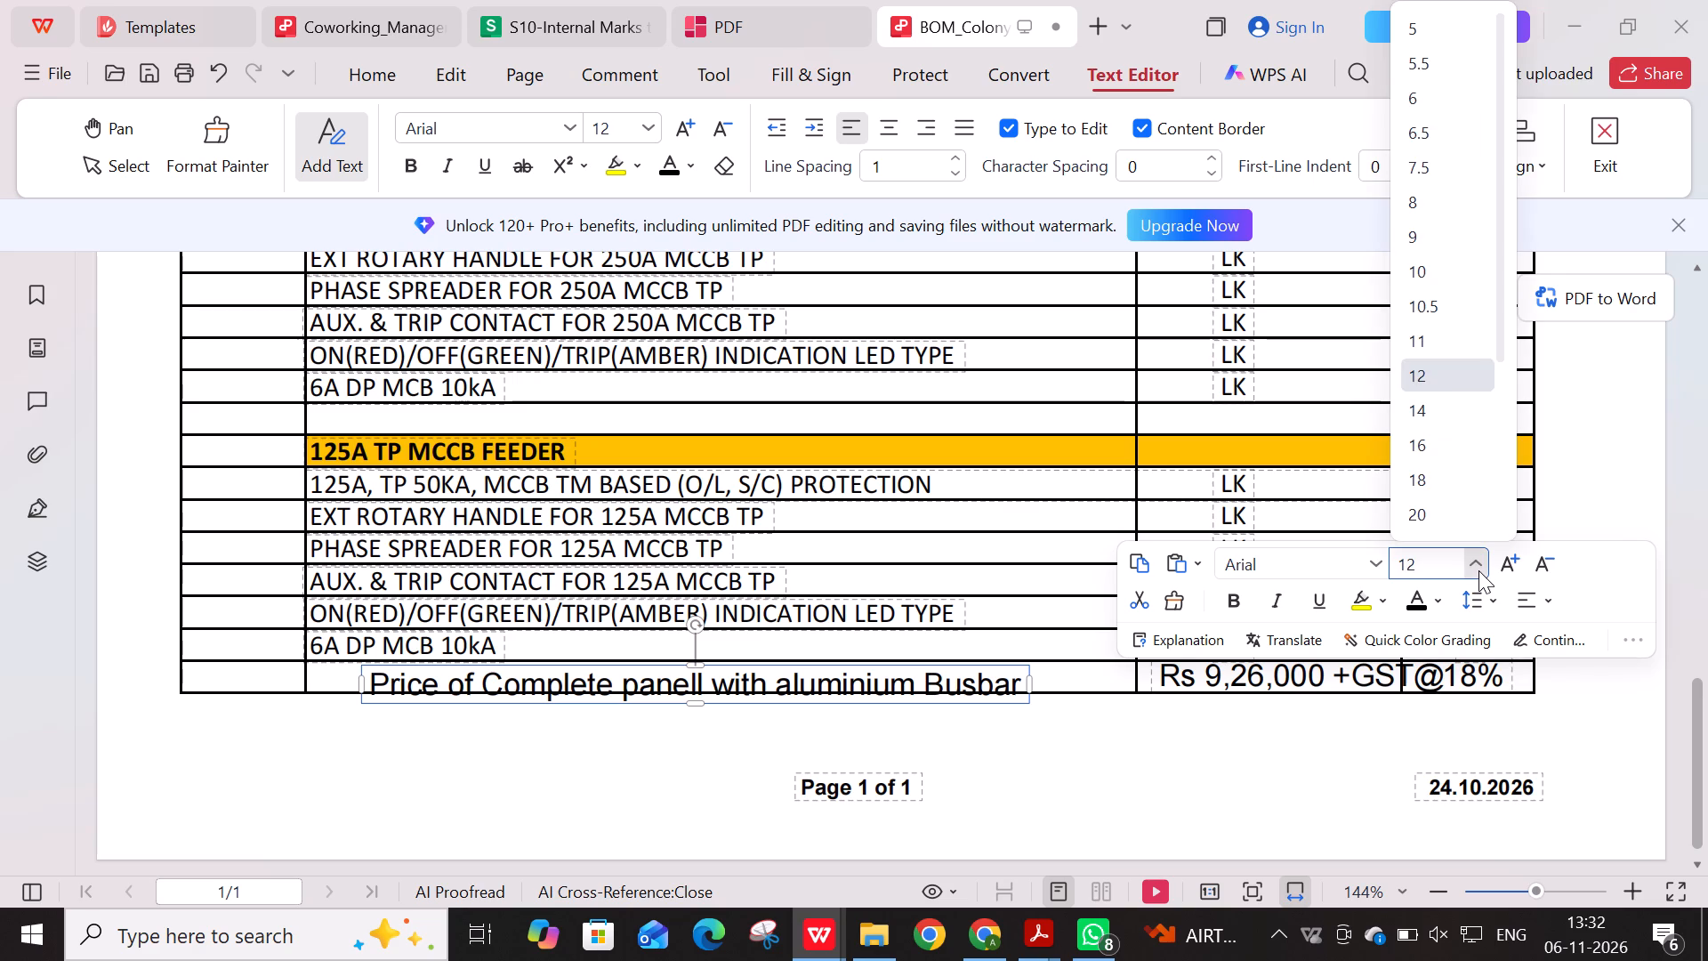
pyautogui.click(1462, 302)
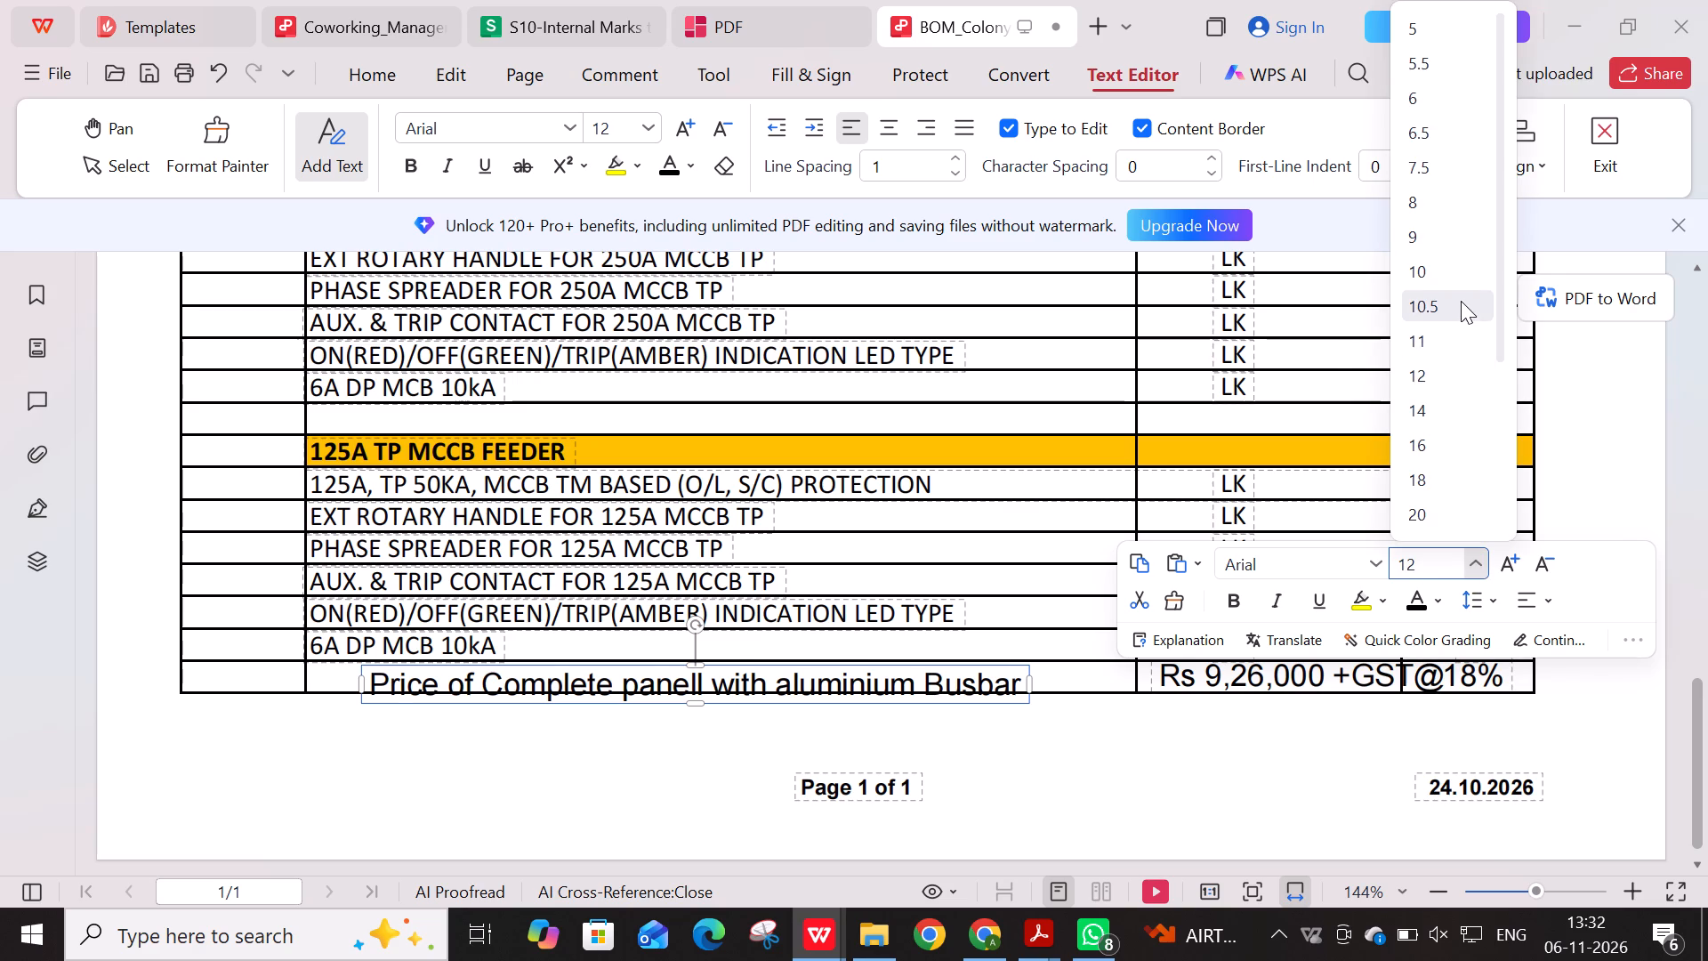
pyautogui.click(1144, 553)
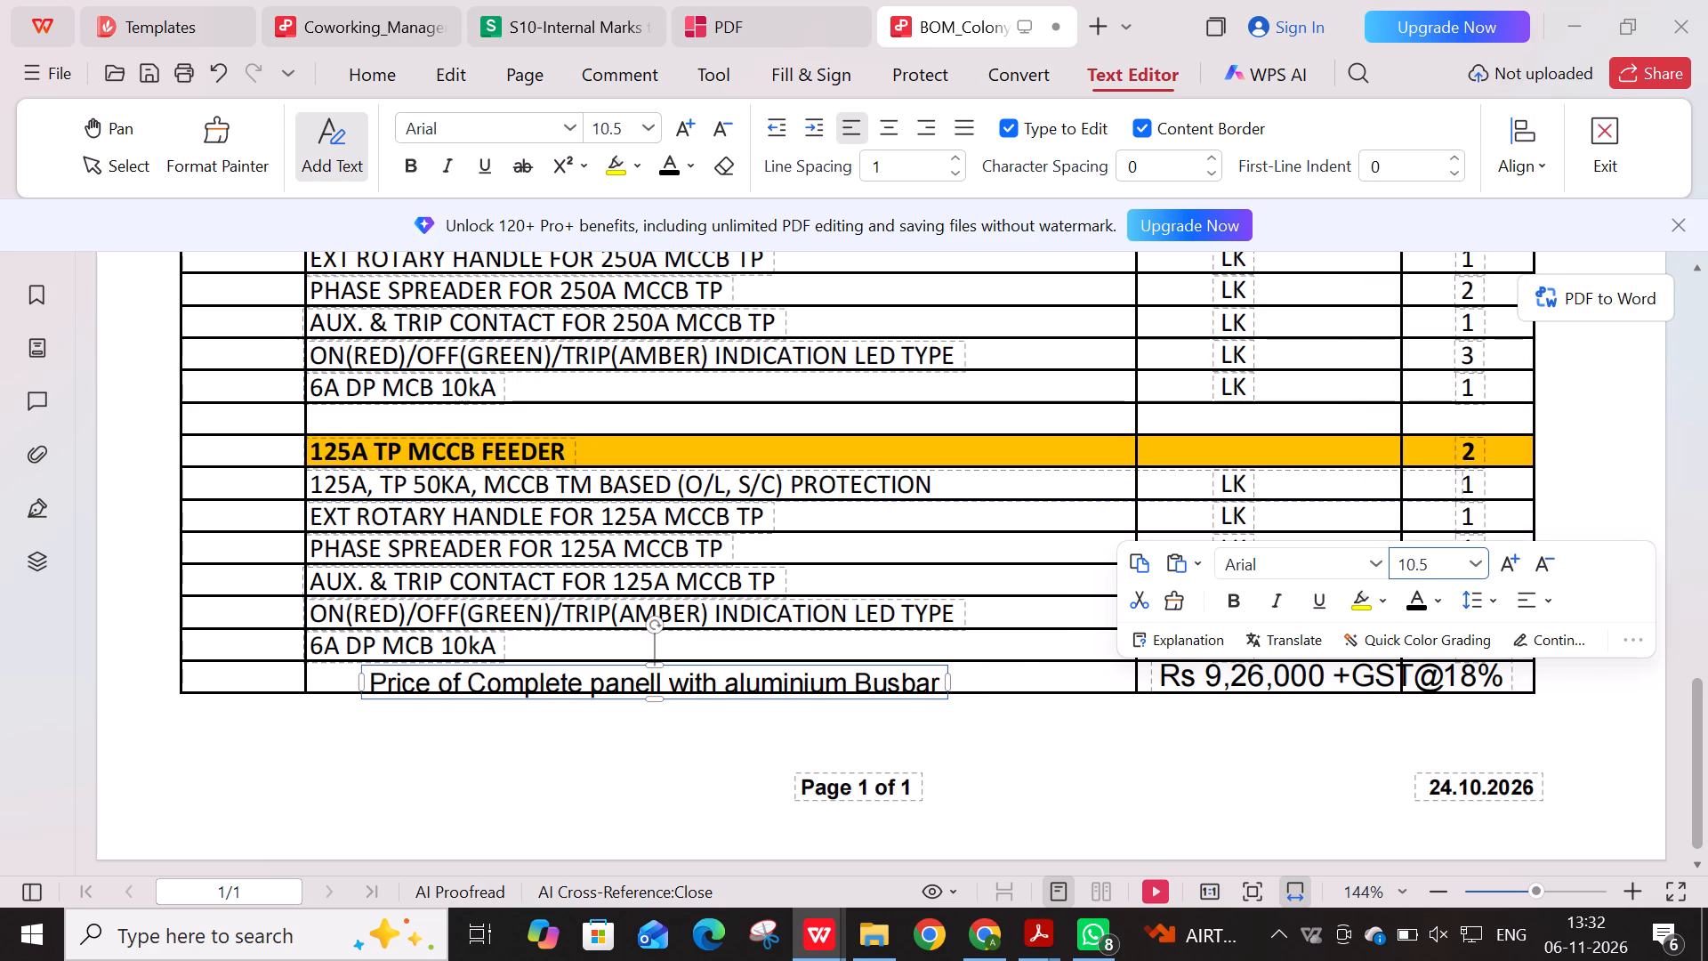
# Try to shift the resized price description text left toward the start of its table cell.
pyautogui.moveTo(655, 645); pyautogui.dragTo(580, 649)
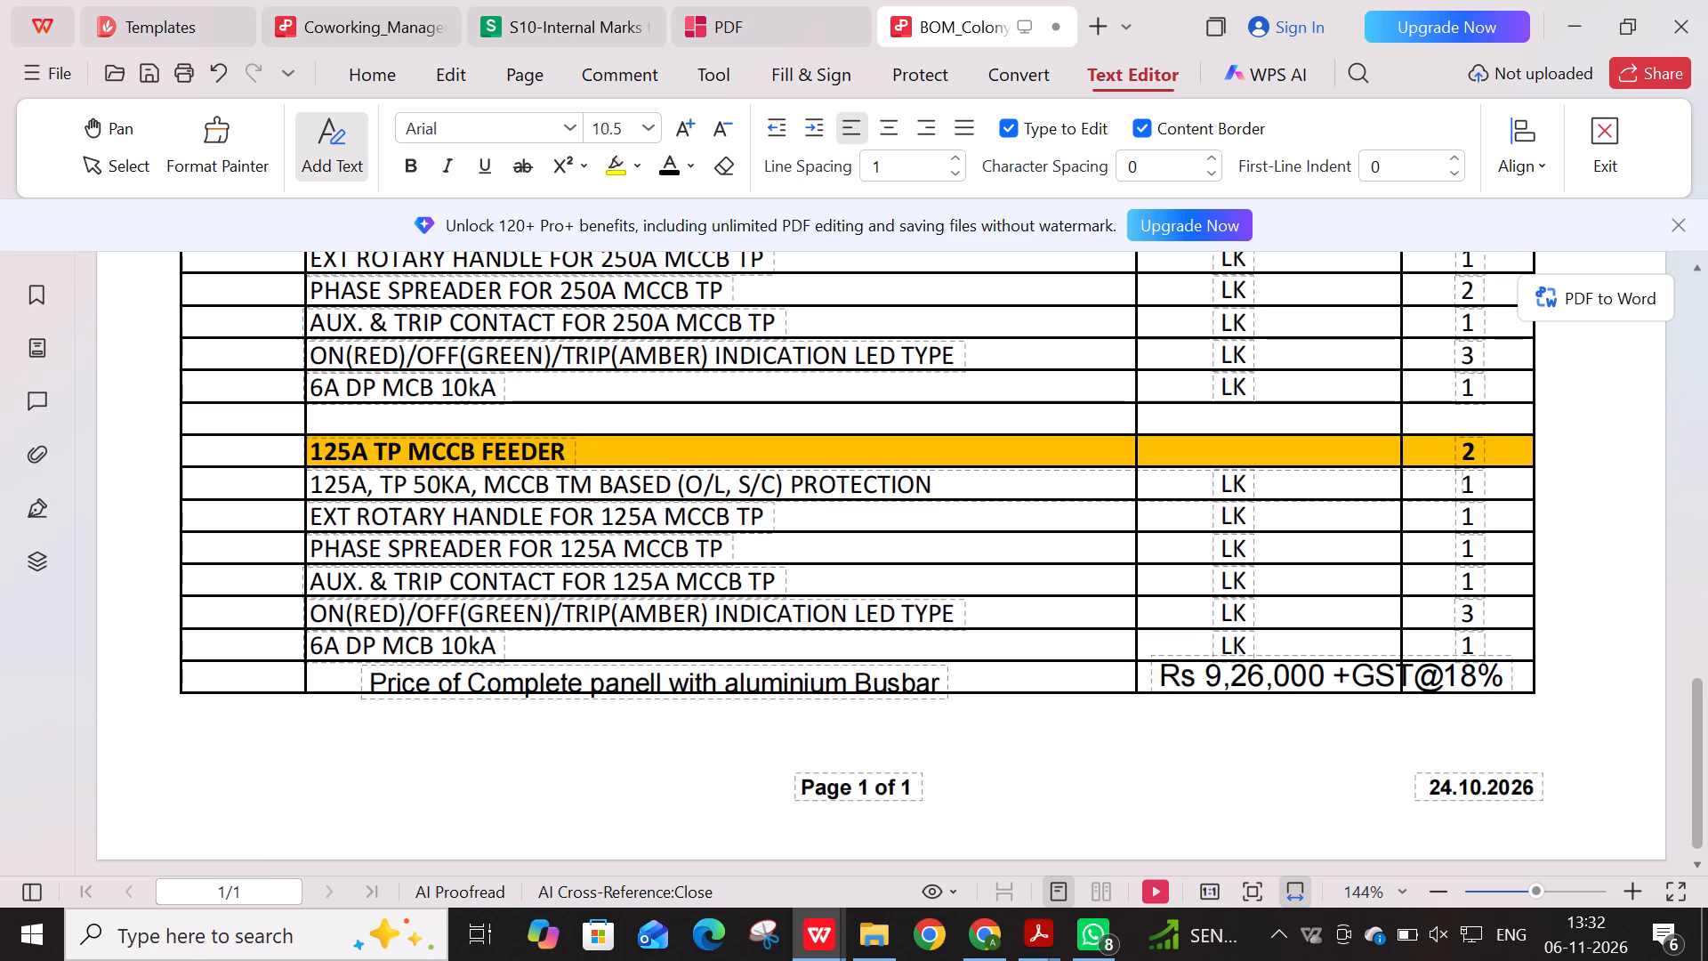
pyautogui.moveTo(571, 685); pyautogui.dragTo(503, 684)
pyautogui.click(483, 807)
# Move the price description text toward the start of its cell and up so it sits inside the last table row.
pyautogui.click(531, 679)
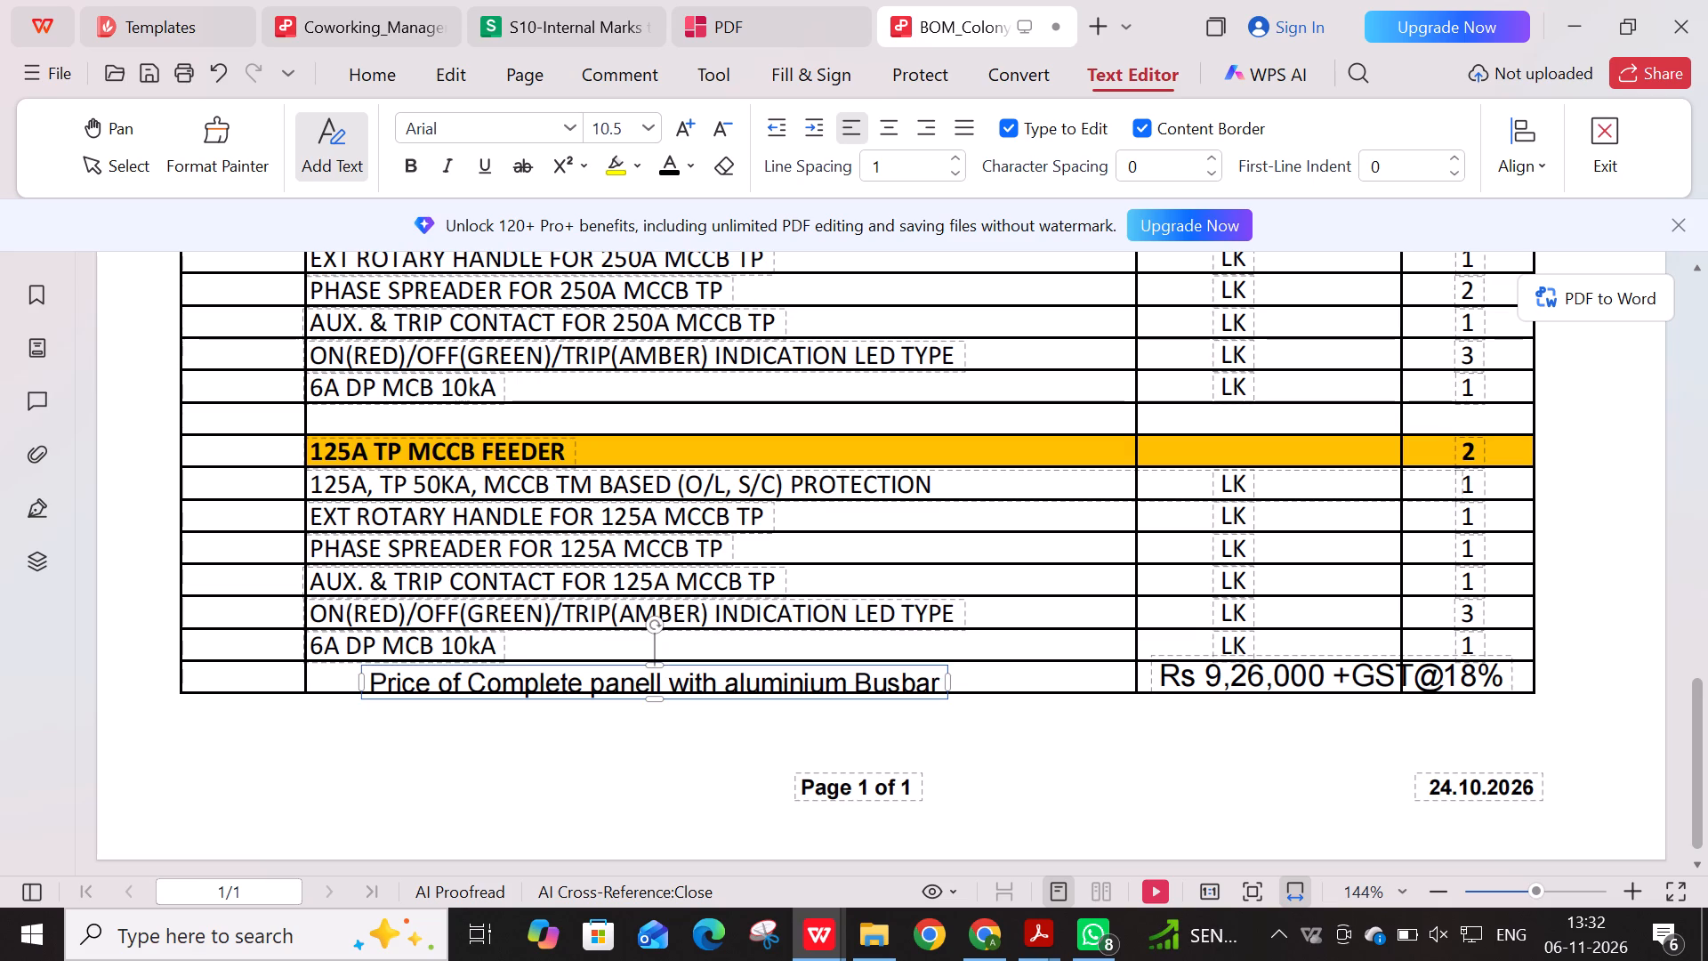
pyautogui.moveTo(374, 661); pyautogui.dragTo(335, 657)
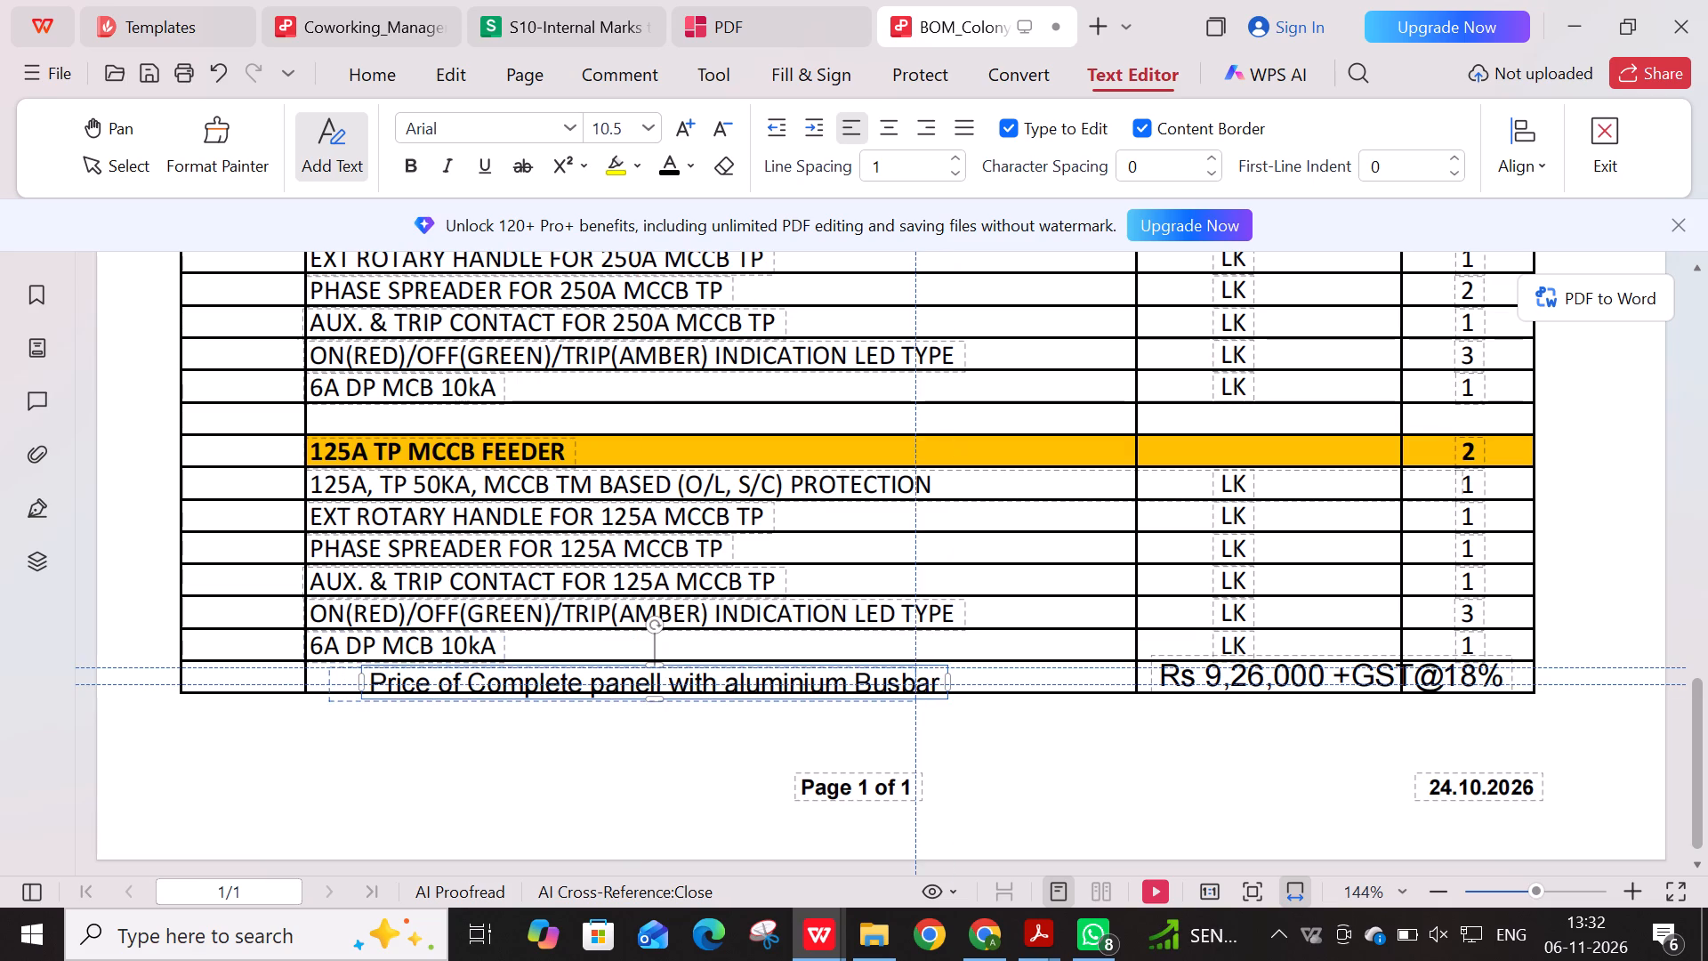
pyautogui.moveTo(335, 657); pyautogui.dragTo(329, 653)
pyautogui.click(360, 714)
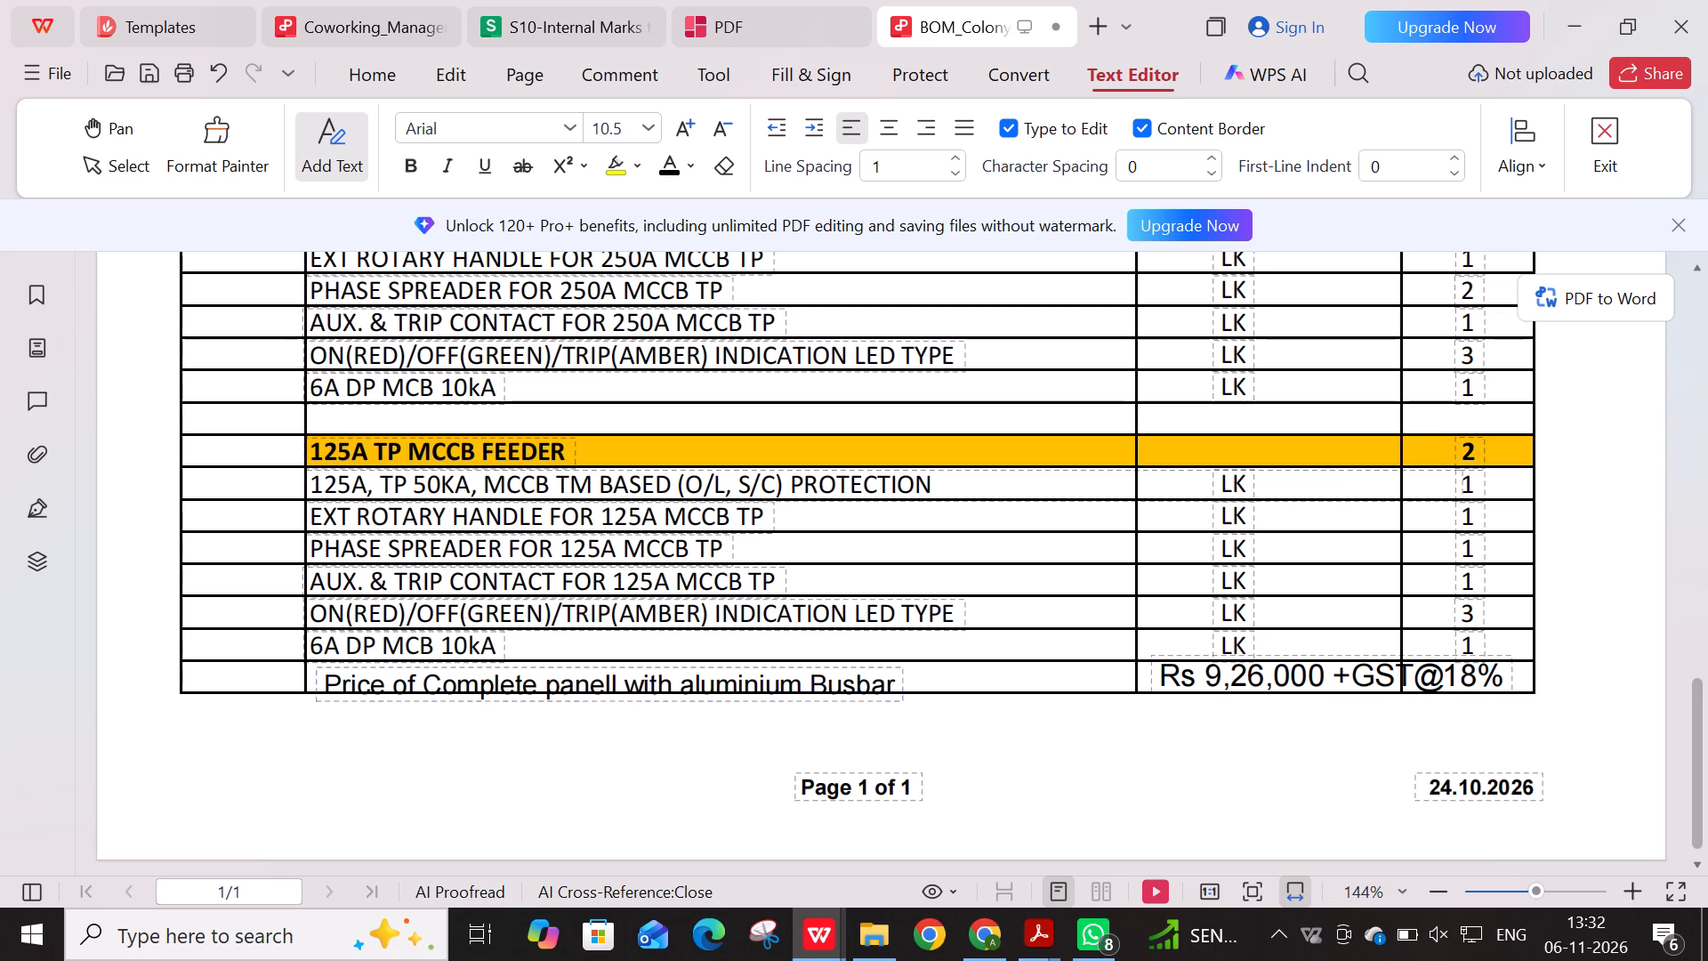
pyautogui.click(507, 672)
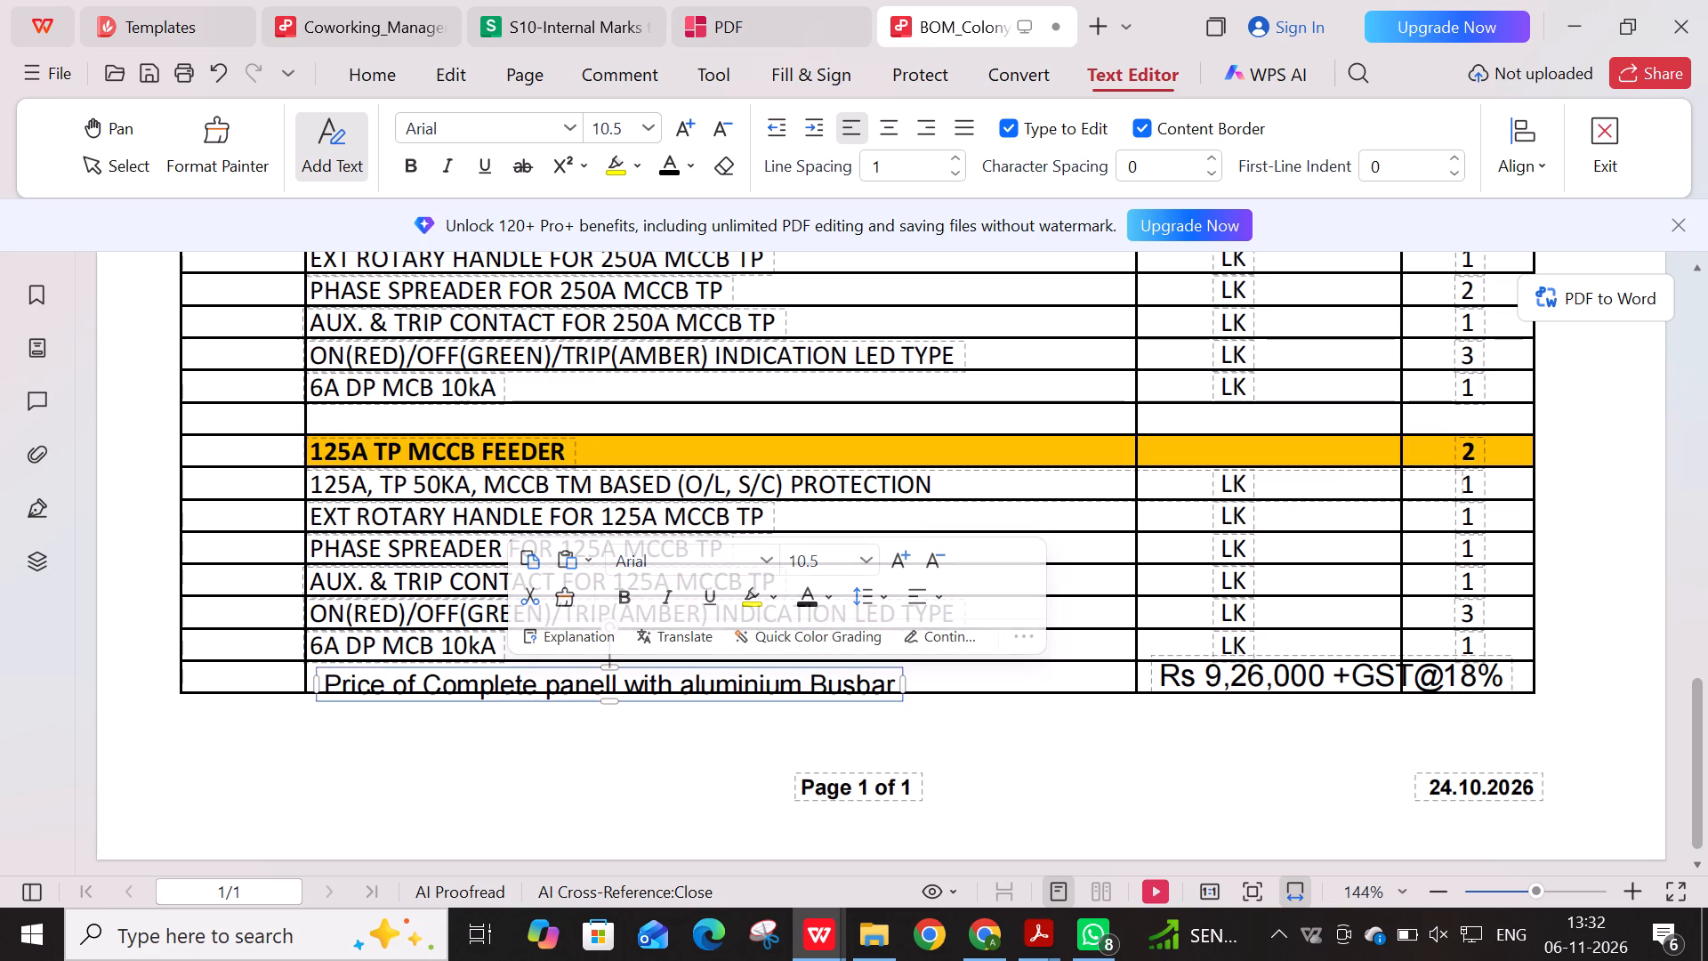
pyautogui.moveTo(613, 670); pyautogui.dragTo(614, 661)
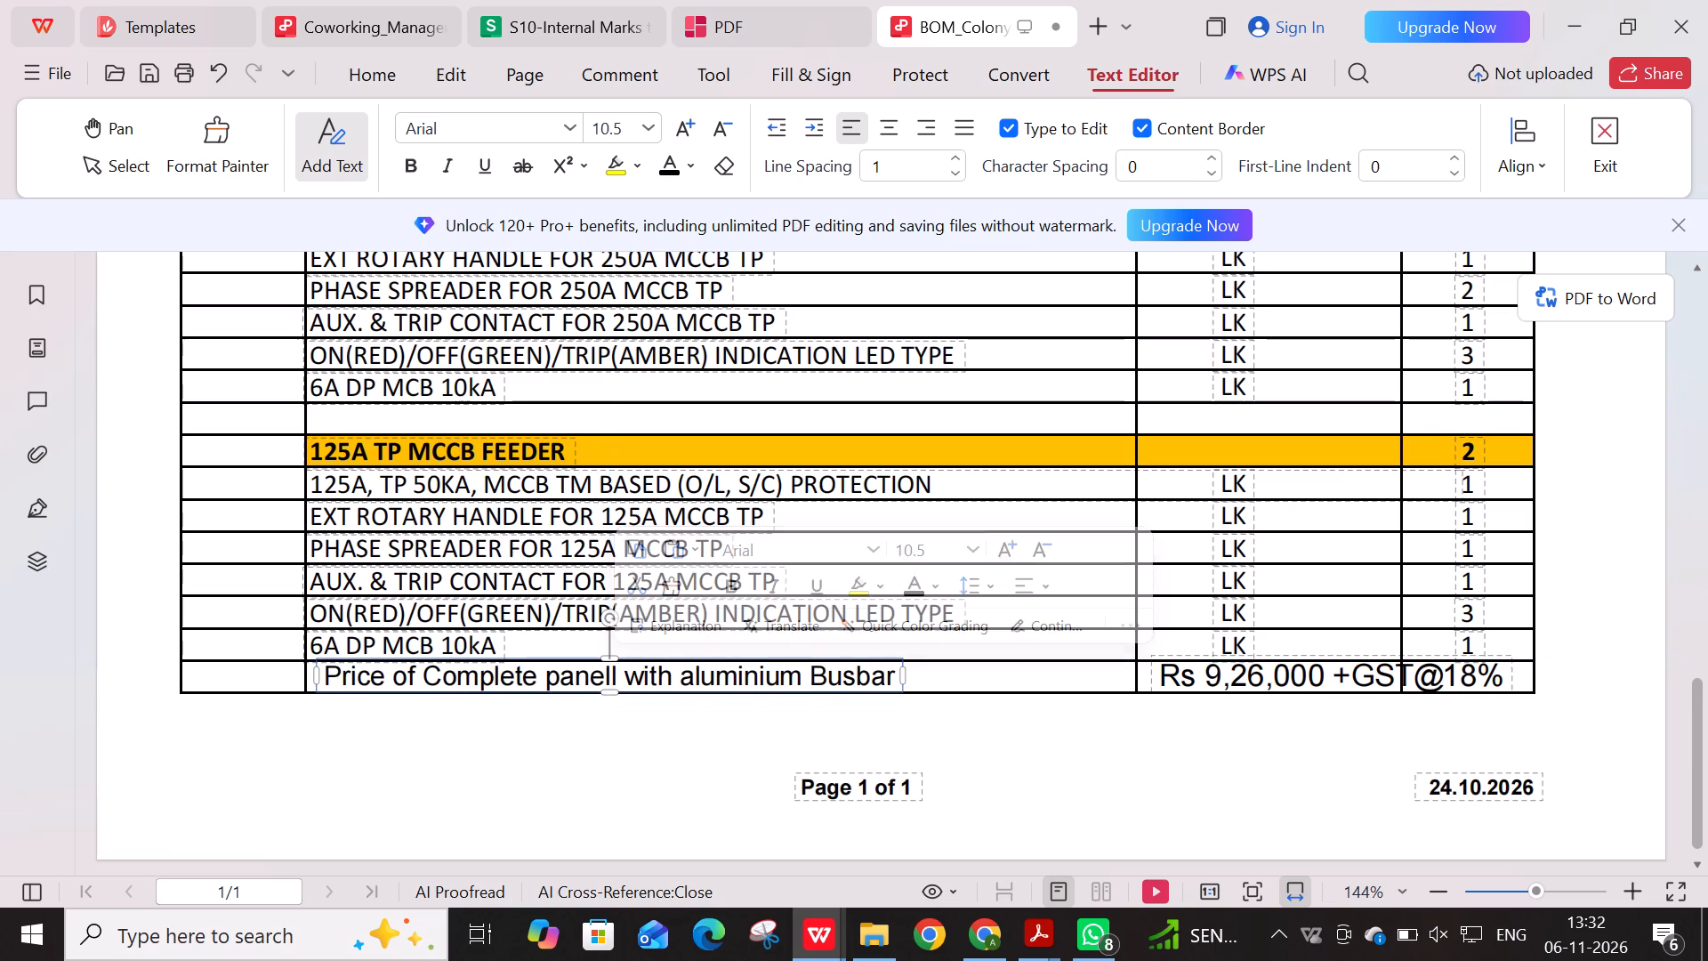
pyautogui.click(617, 732)
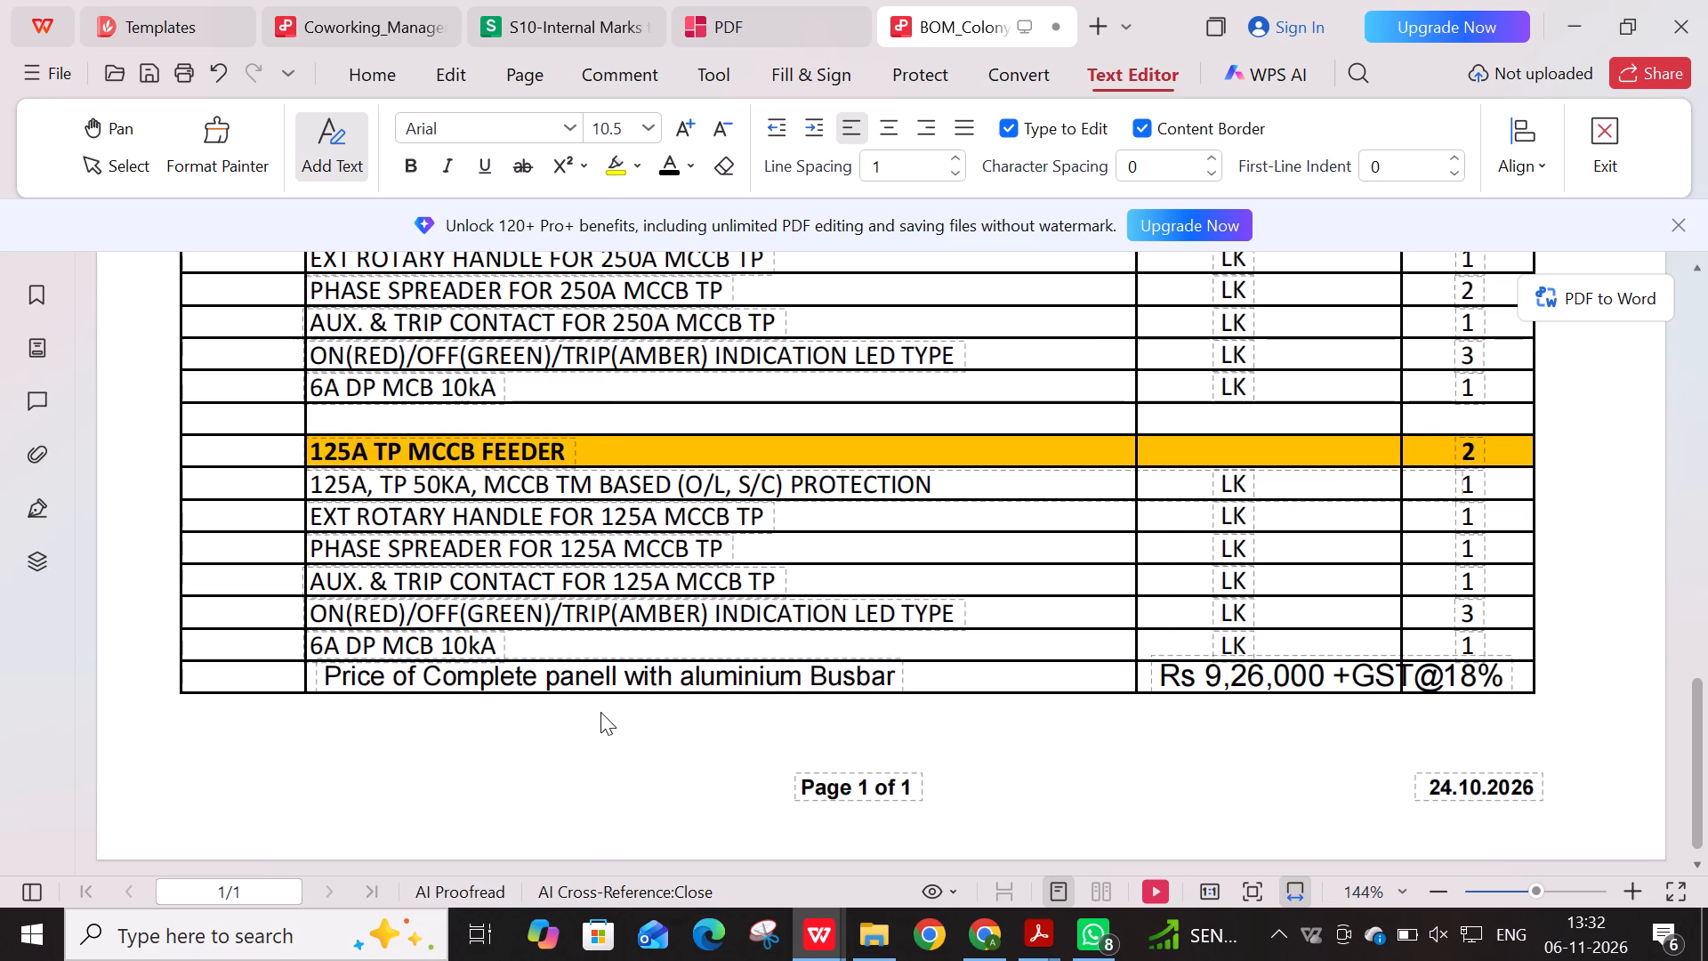
# Change "panell" to "Panell" in the price description and widen its text box so the text fits on one line.
pyautogui.click(558, 674)
pyautogui.click(557, 674)
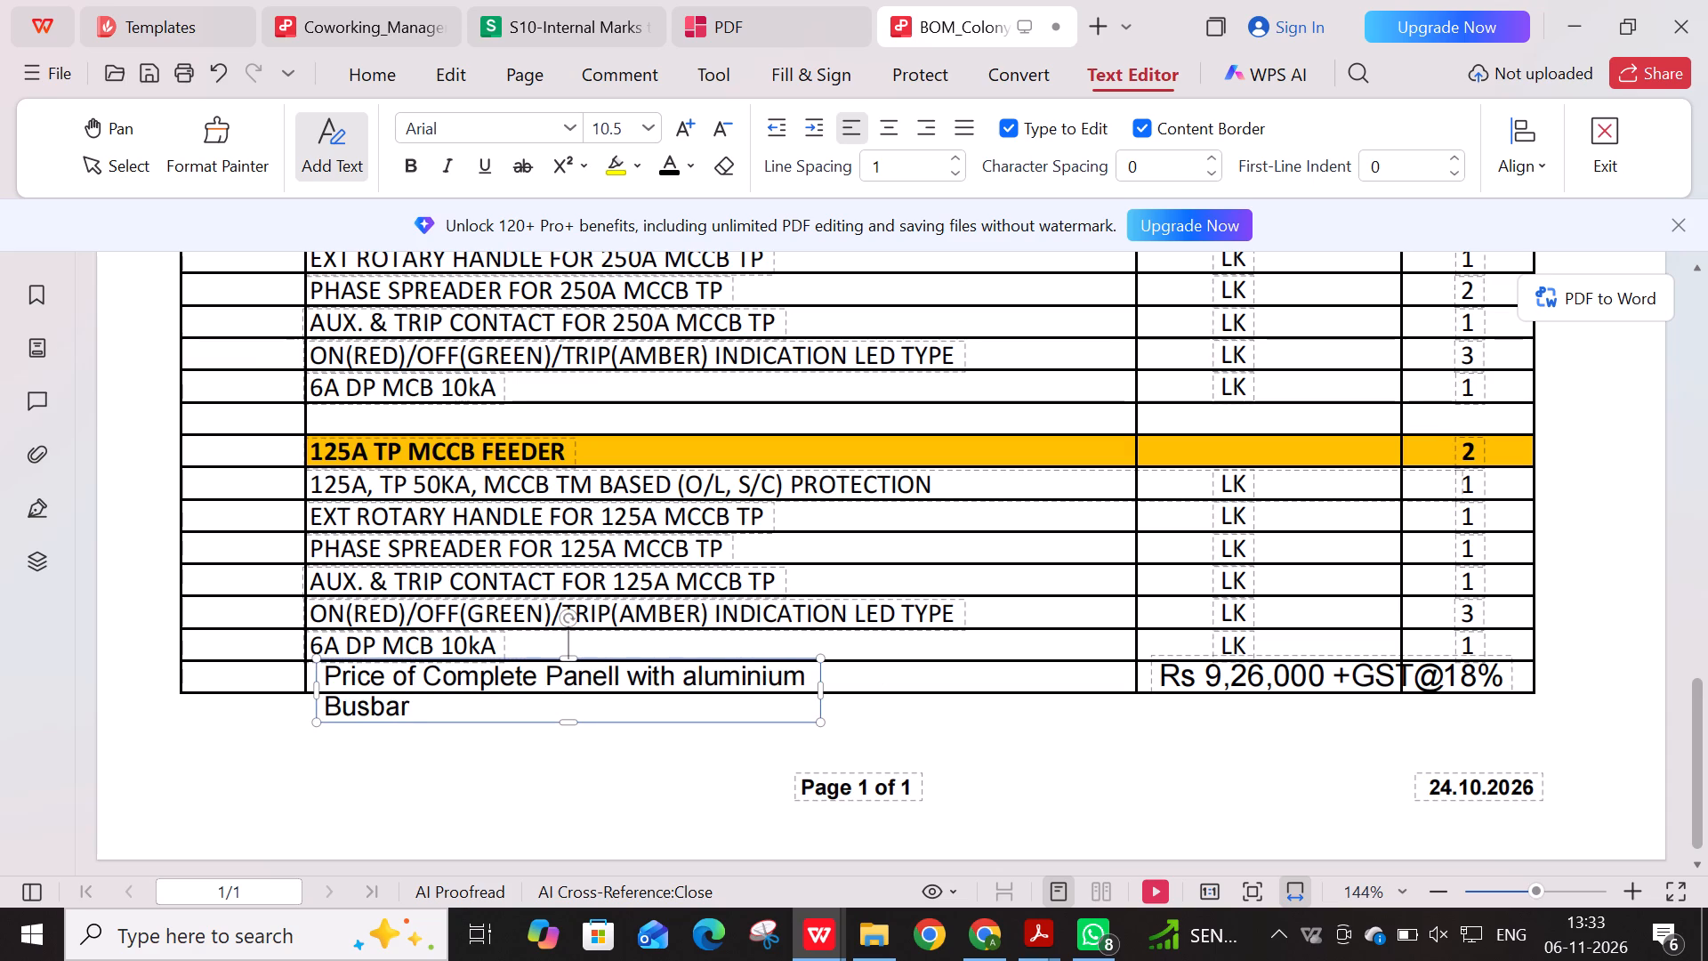
pyautogui.moveTo(822, 693); pyautogui.dragTo(948, 640)
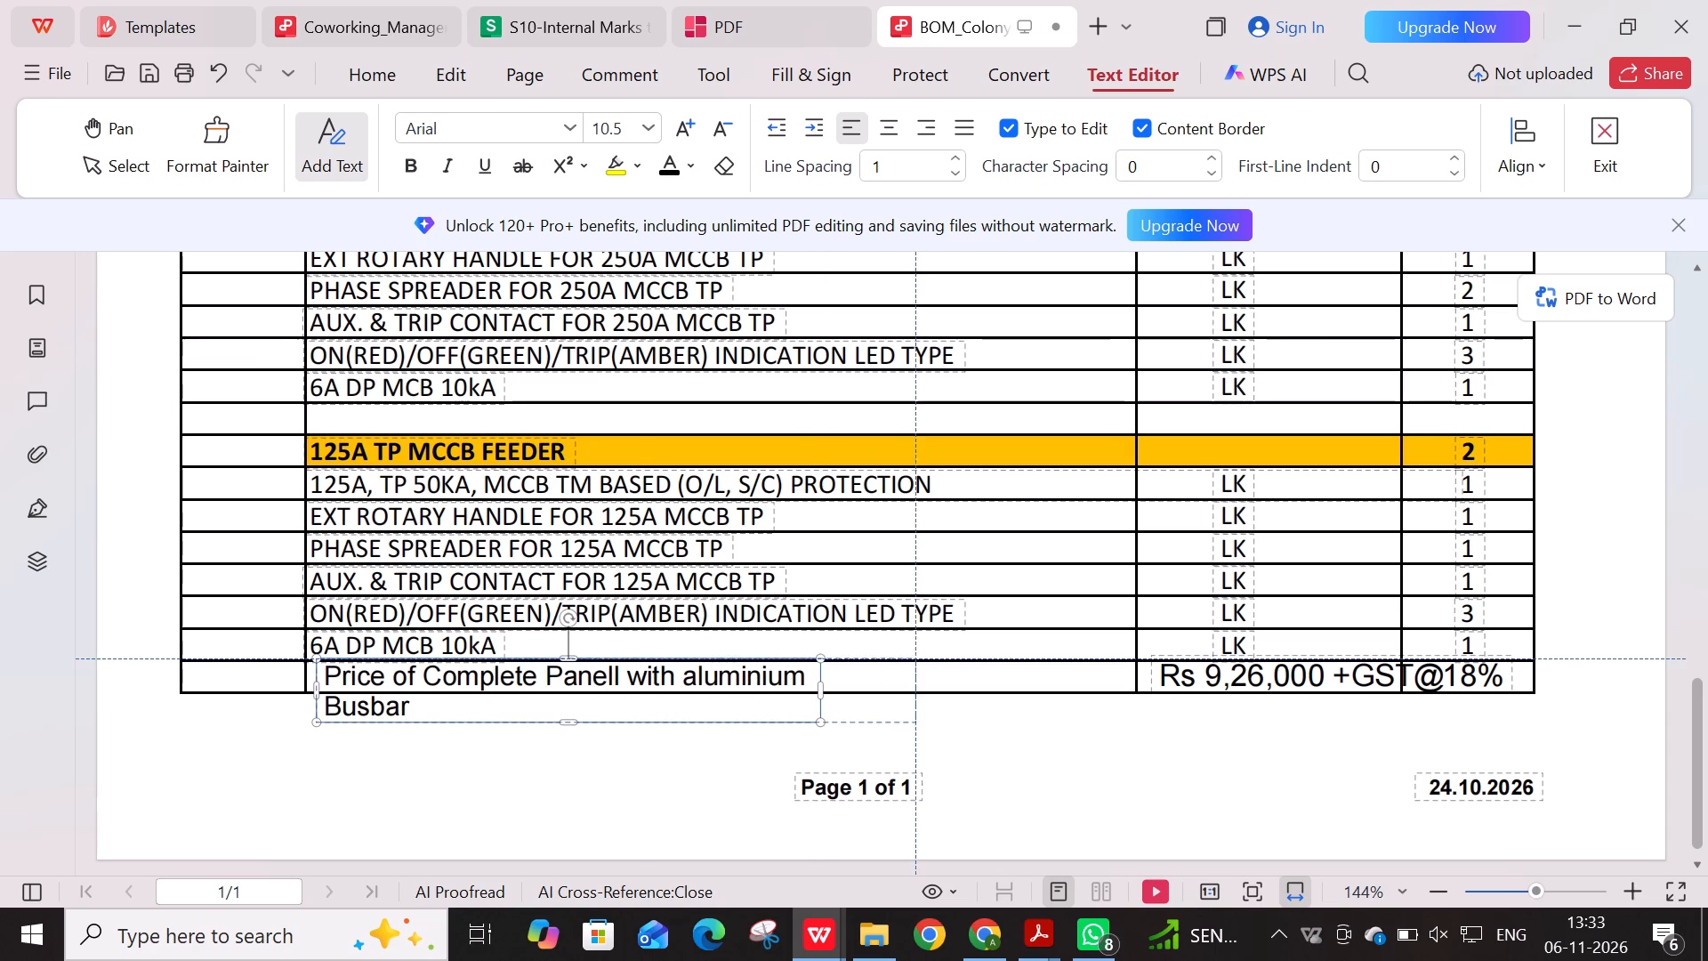
pyautogui.moveTo(948, 640); pyautogui.dragTo(1015, 659)
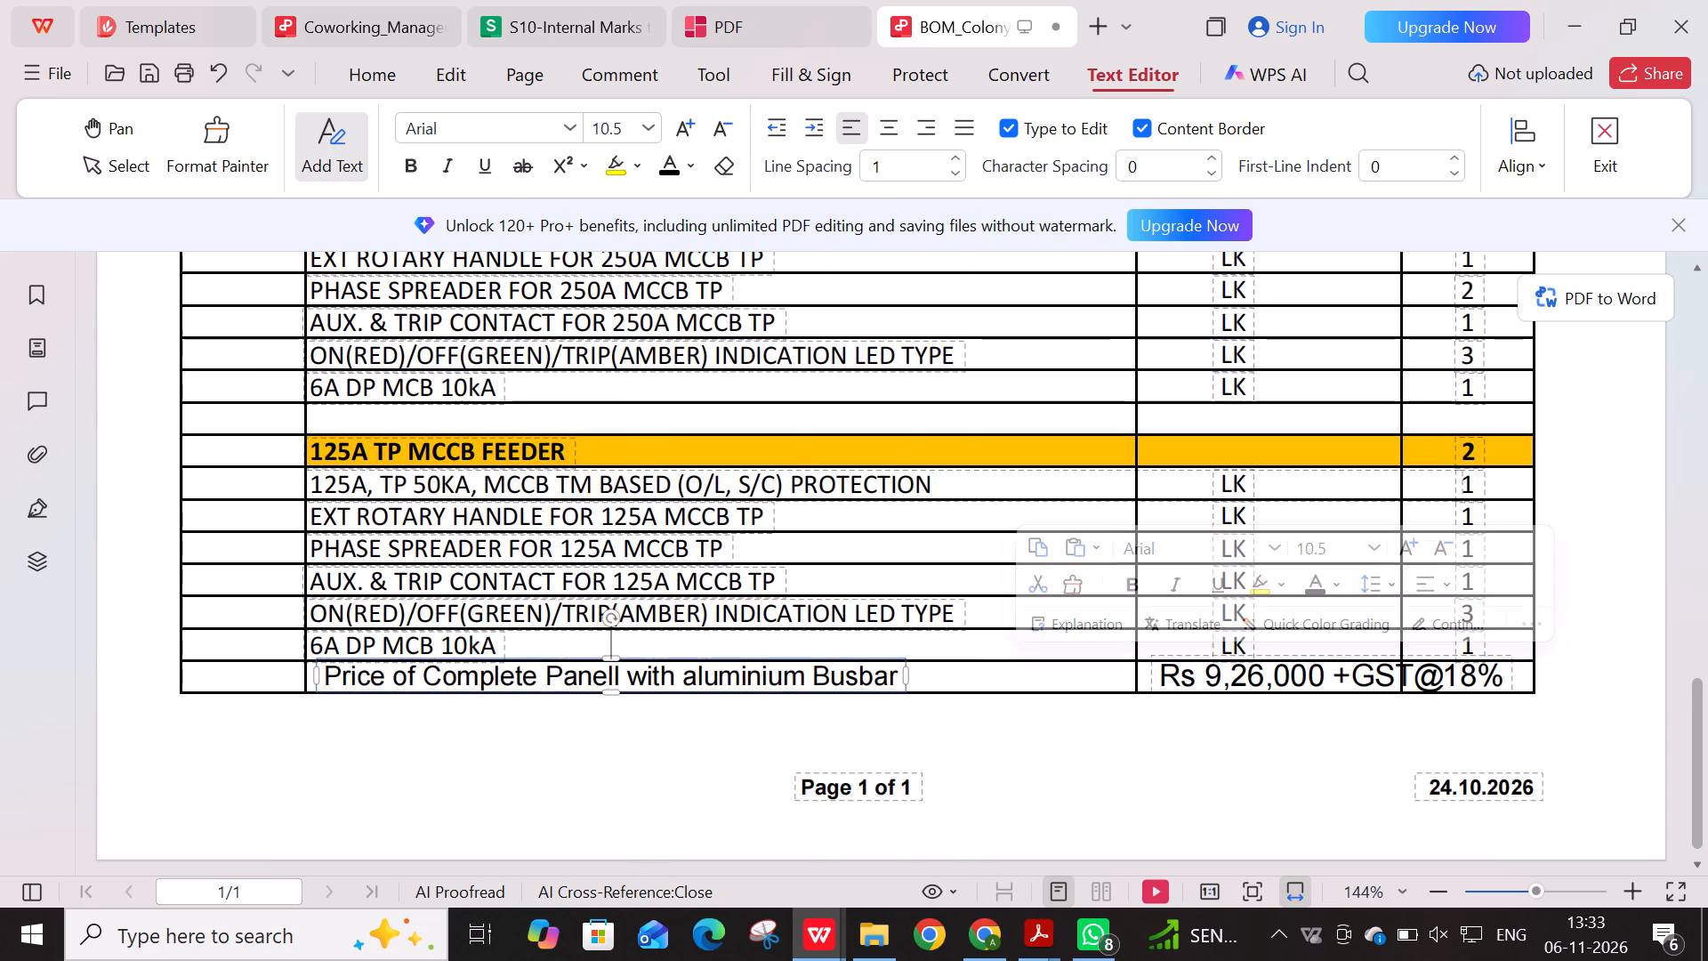
pyautogui.click(1014, 734)
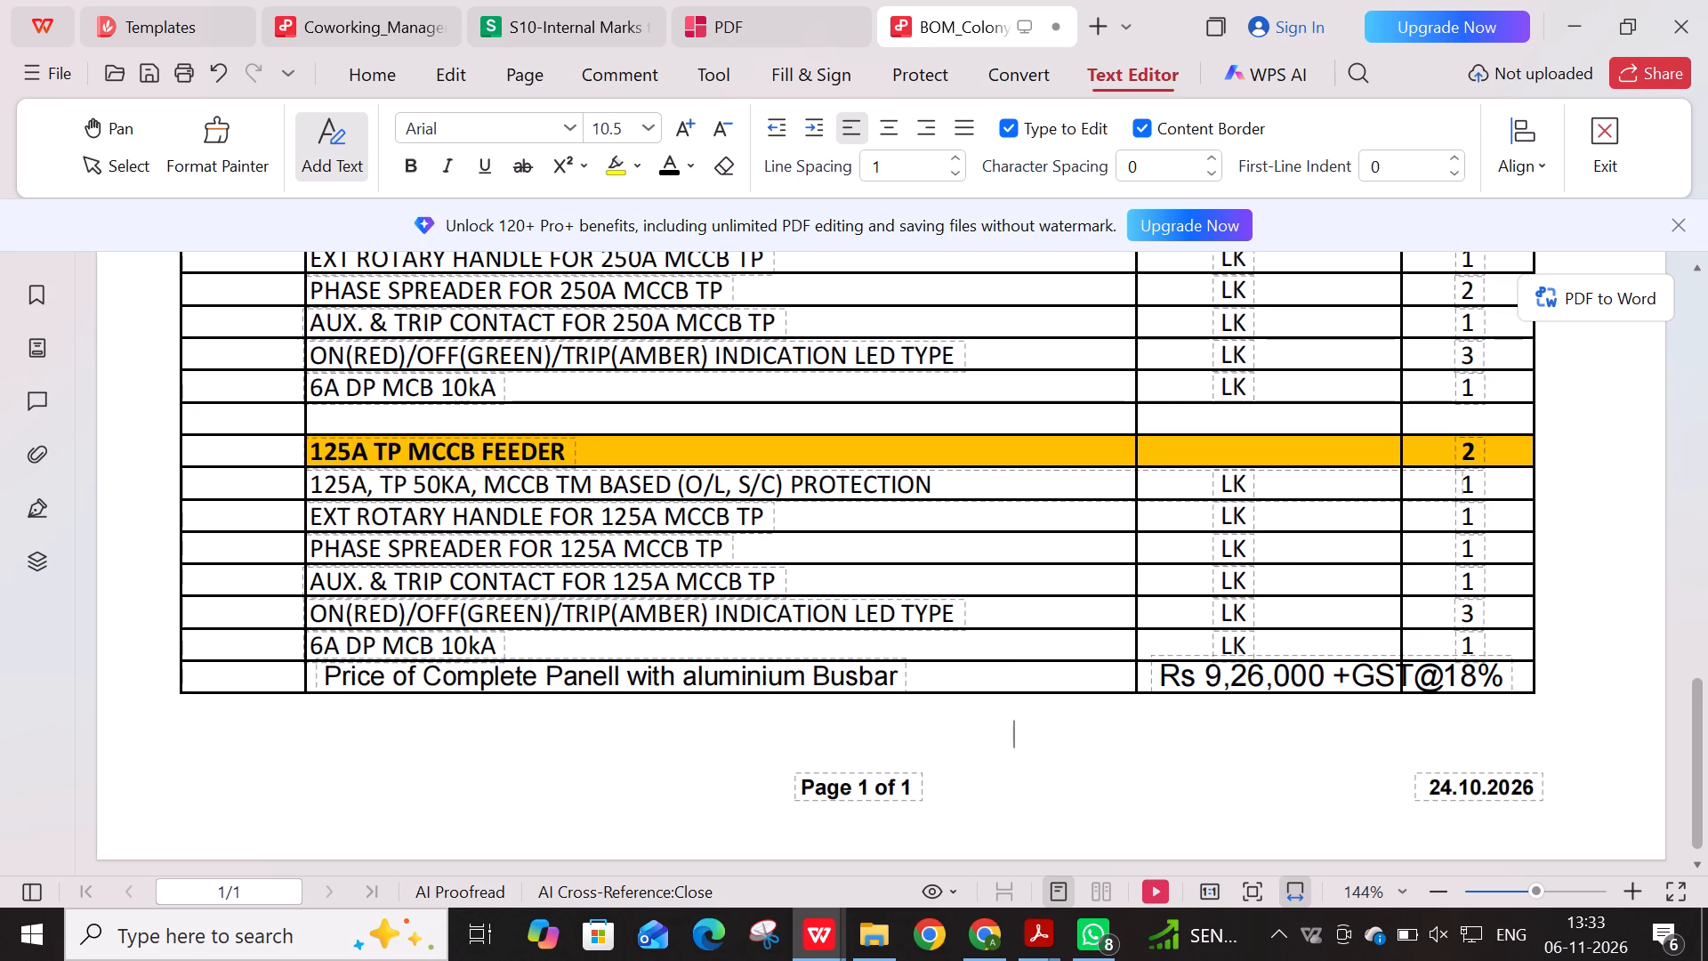
# Switch to Chrome, open the Person 1 profile, look up the word "complete" in the address bar, and return to the PDF.
pyautogui.click(989, 921)
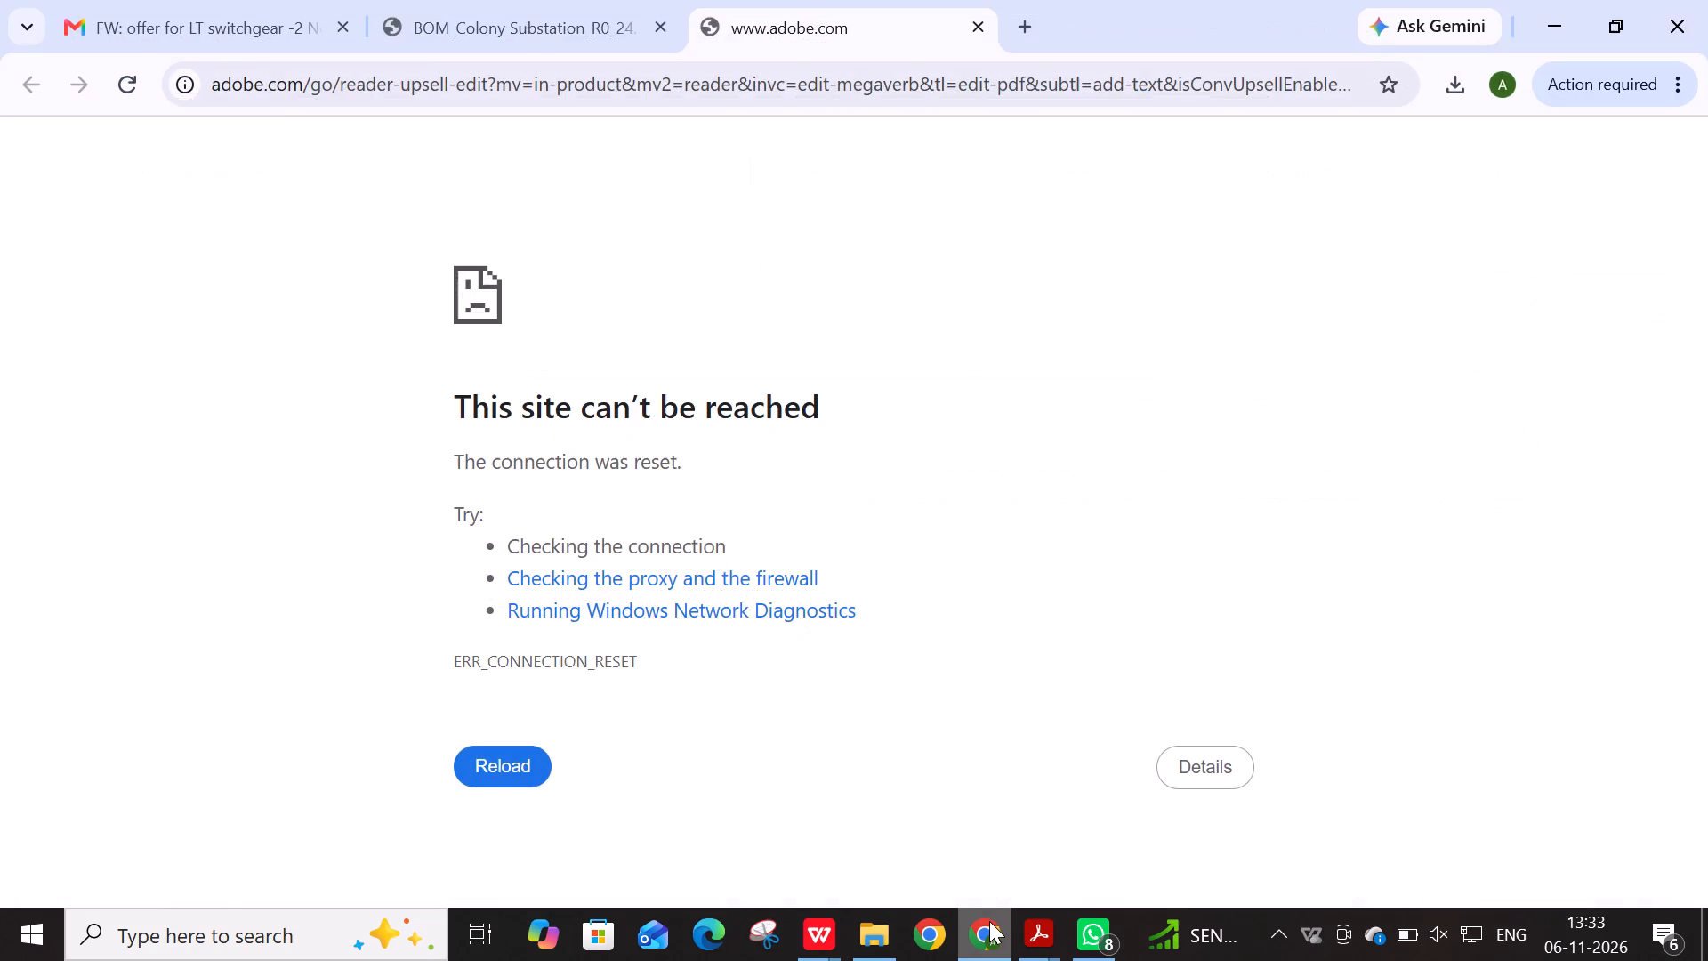
pyautogui.click(989, 921)
pyautogui.click(989, 921)
pyautogui.click(950, 936)
pyautogui.click(950, 937)
pyautogui.click(974, 940)
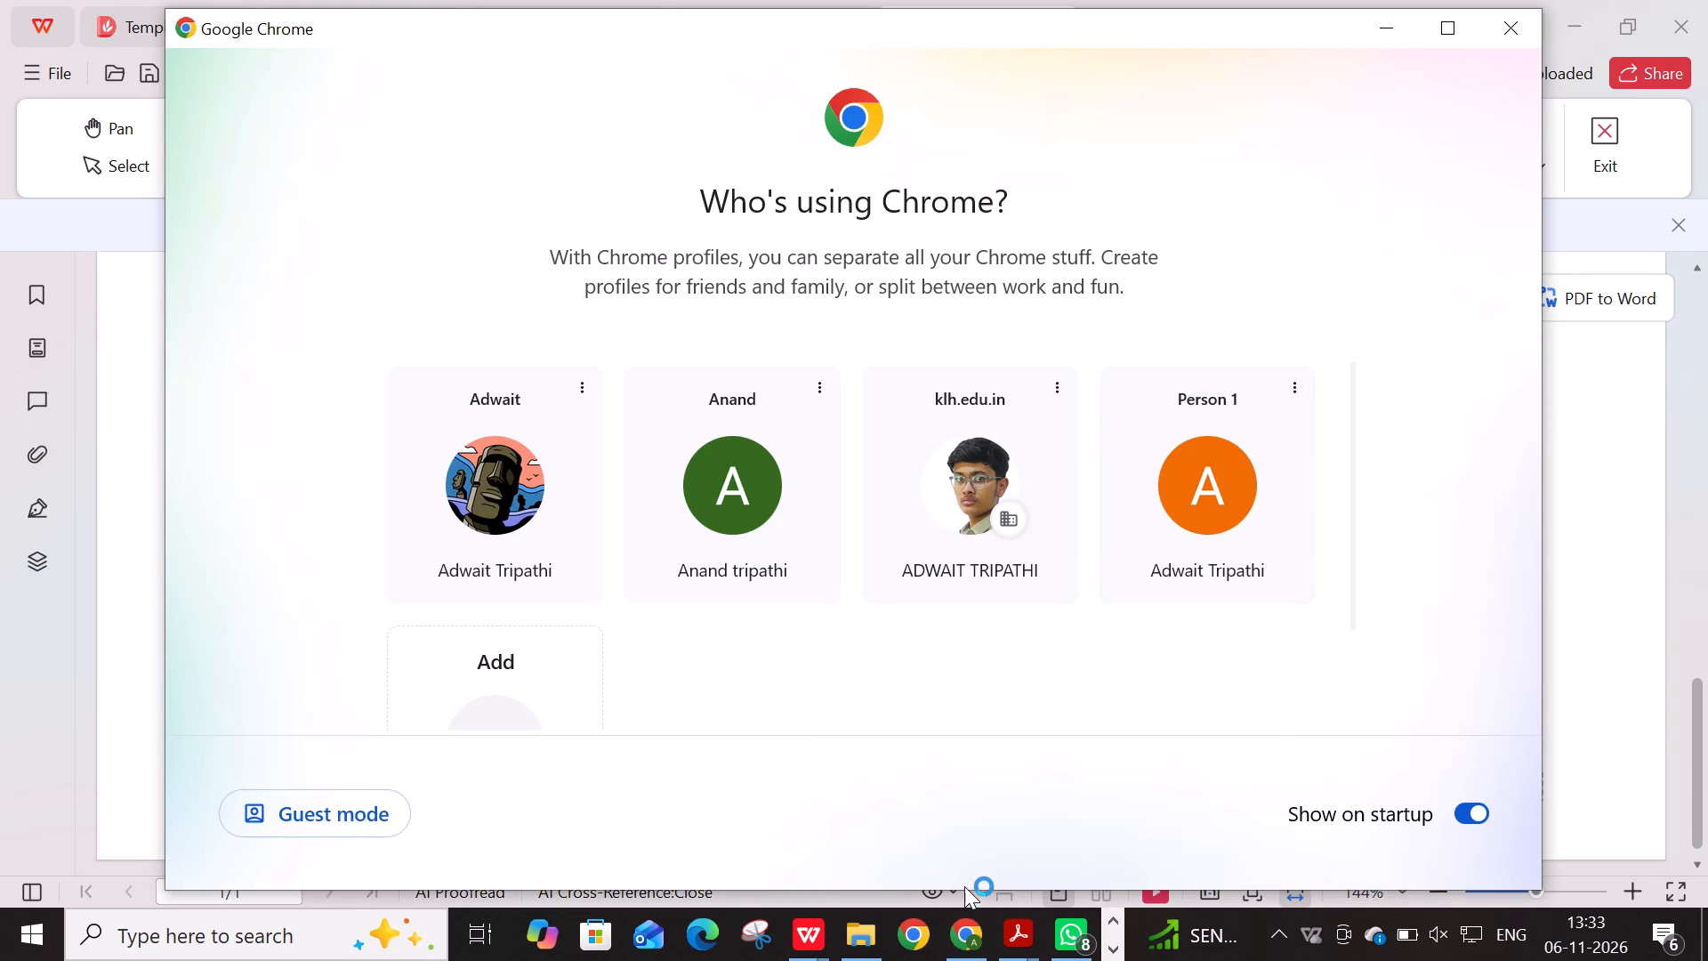
pyautogui.scroll(-2, 931, 510)
pyautogui.scroll(4, 931, 510)
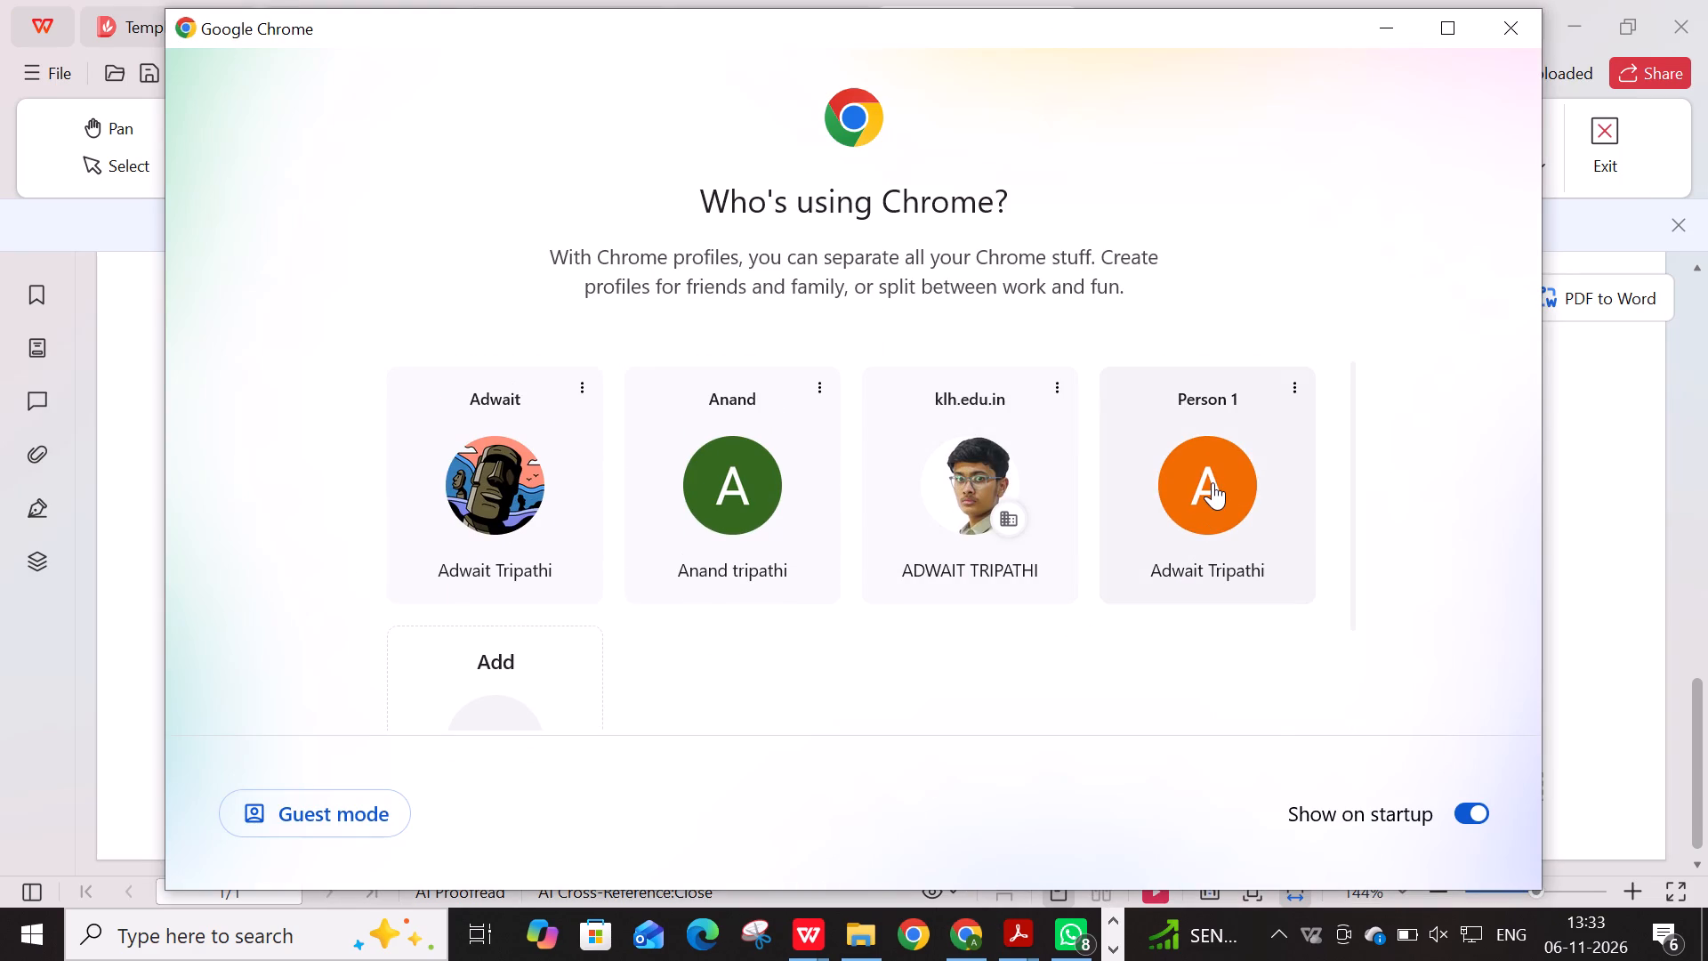
pyautogui.doubleClick(1213, 482)
pyautogui.scroll(-1, 1213, 482)
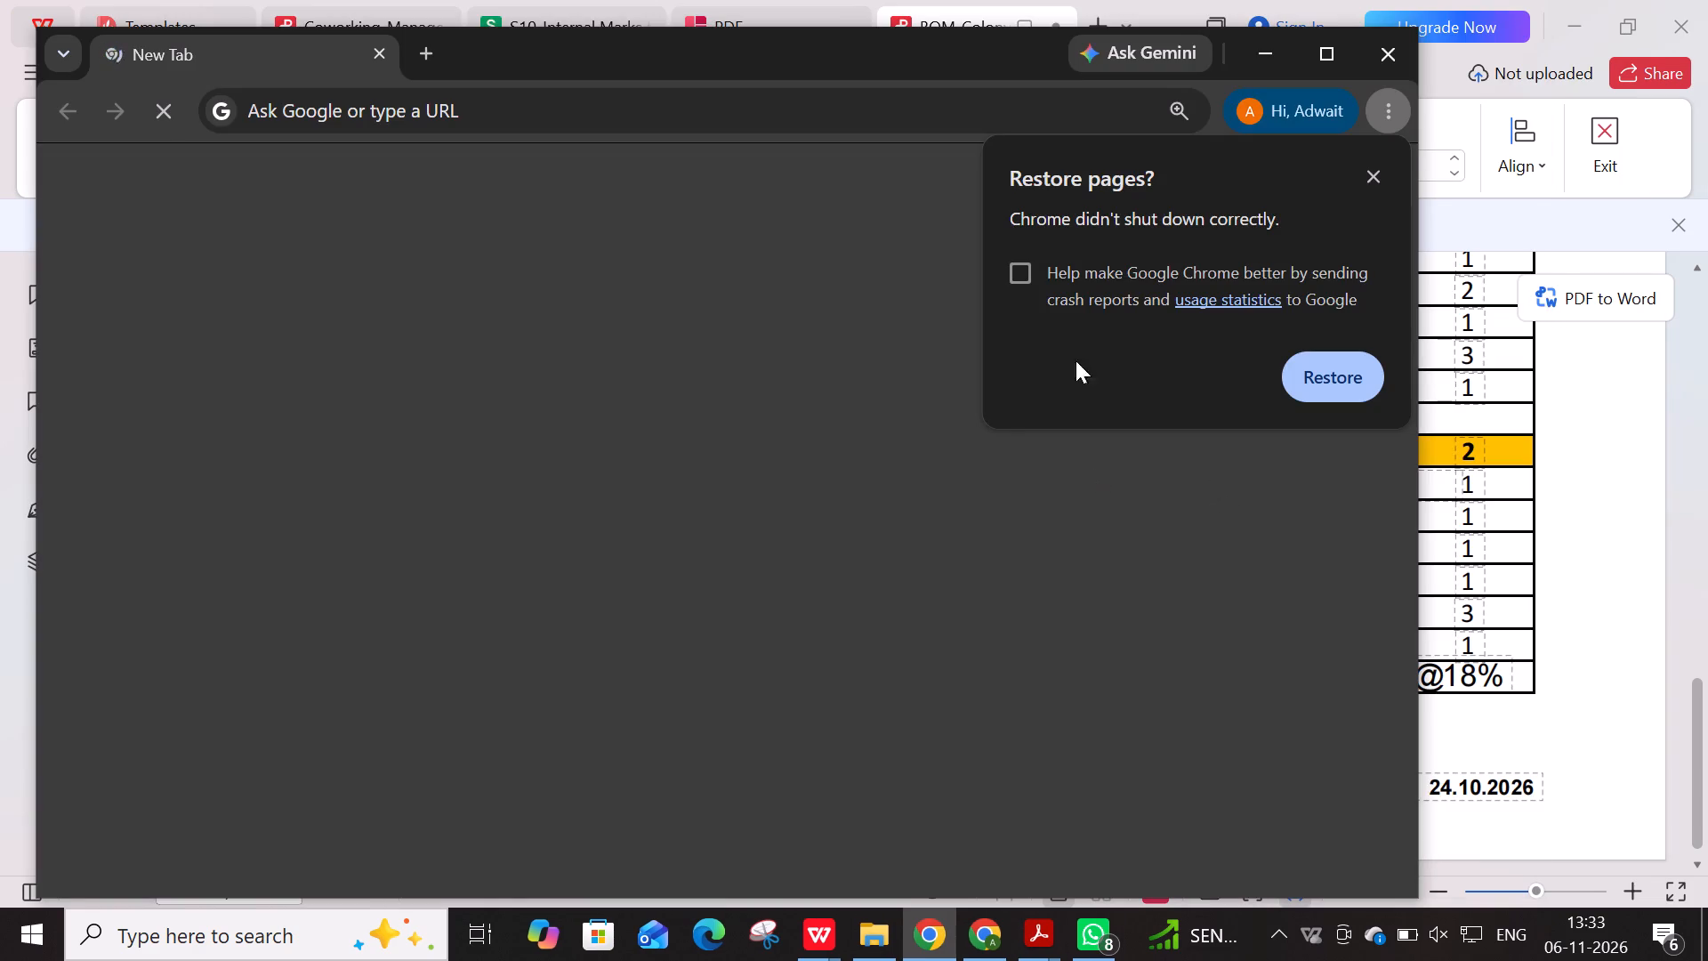
pyautogui.write('comp')
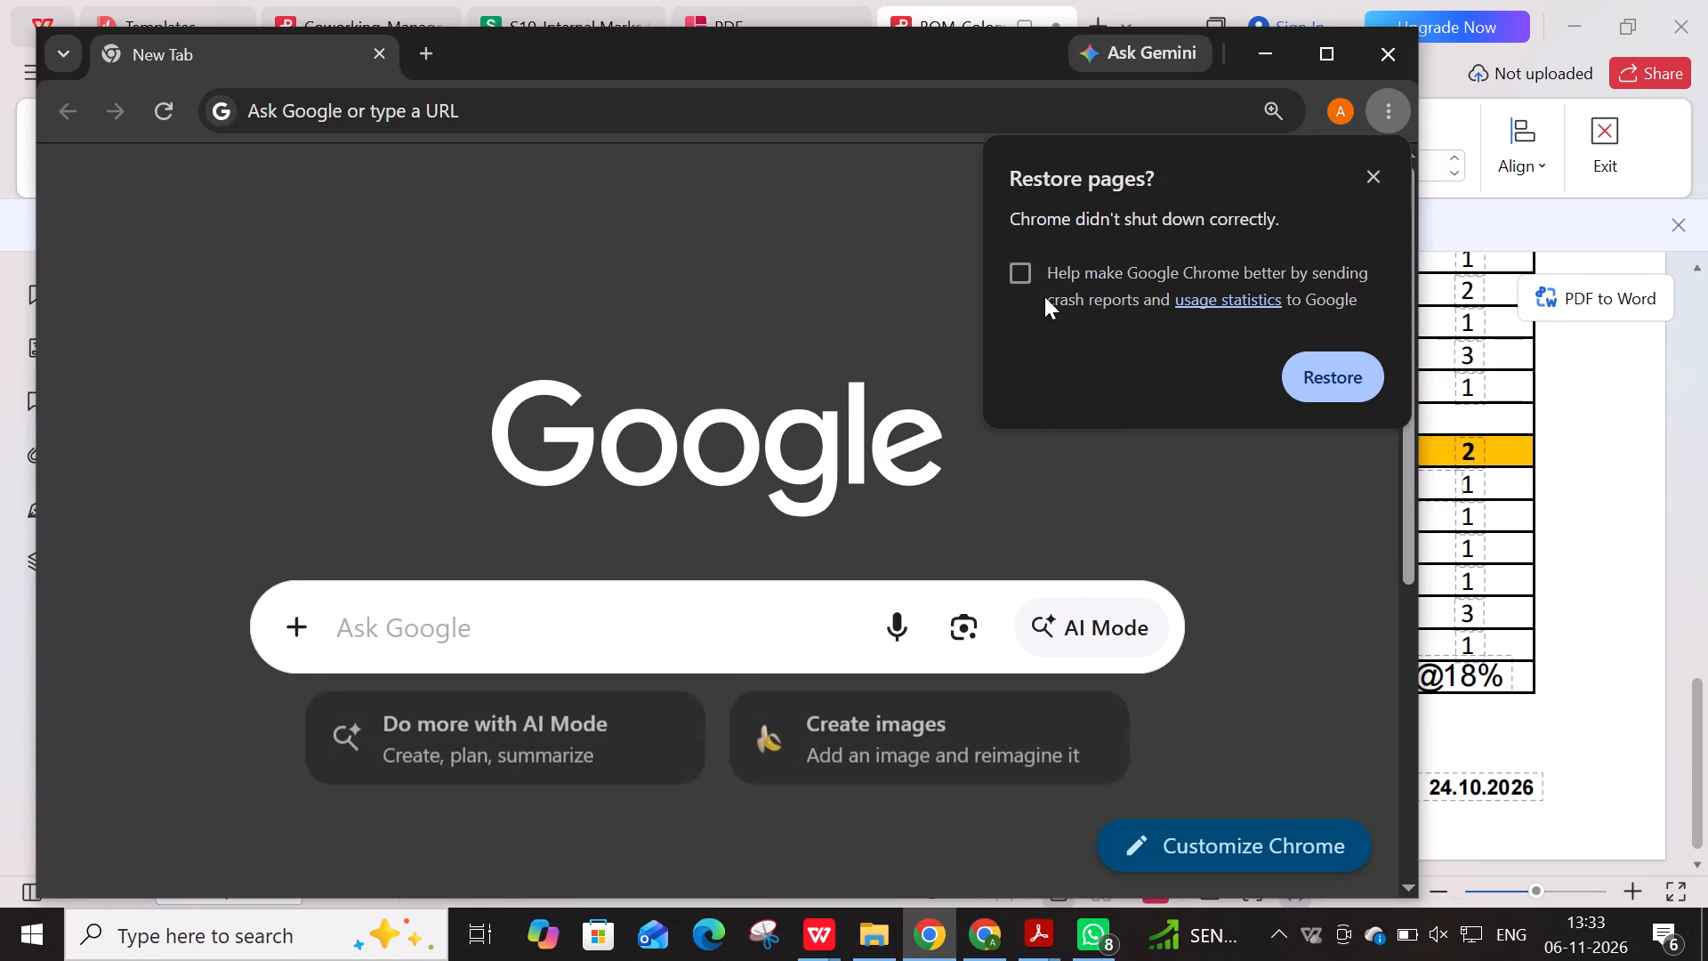
pyautogui.click(1368, 171)
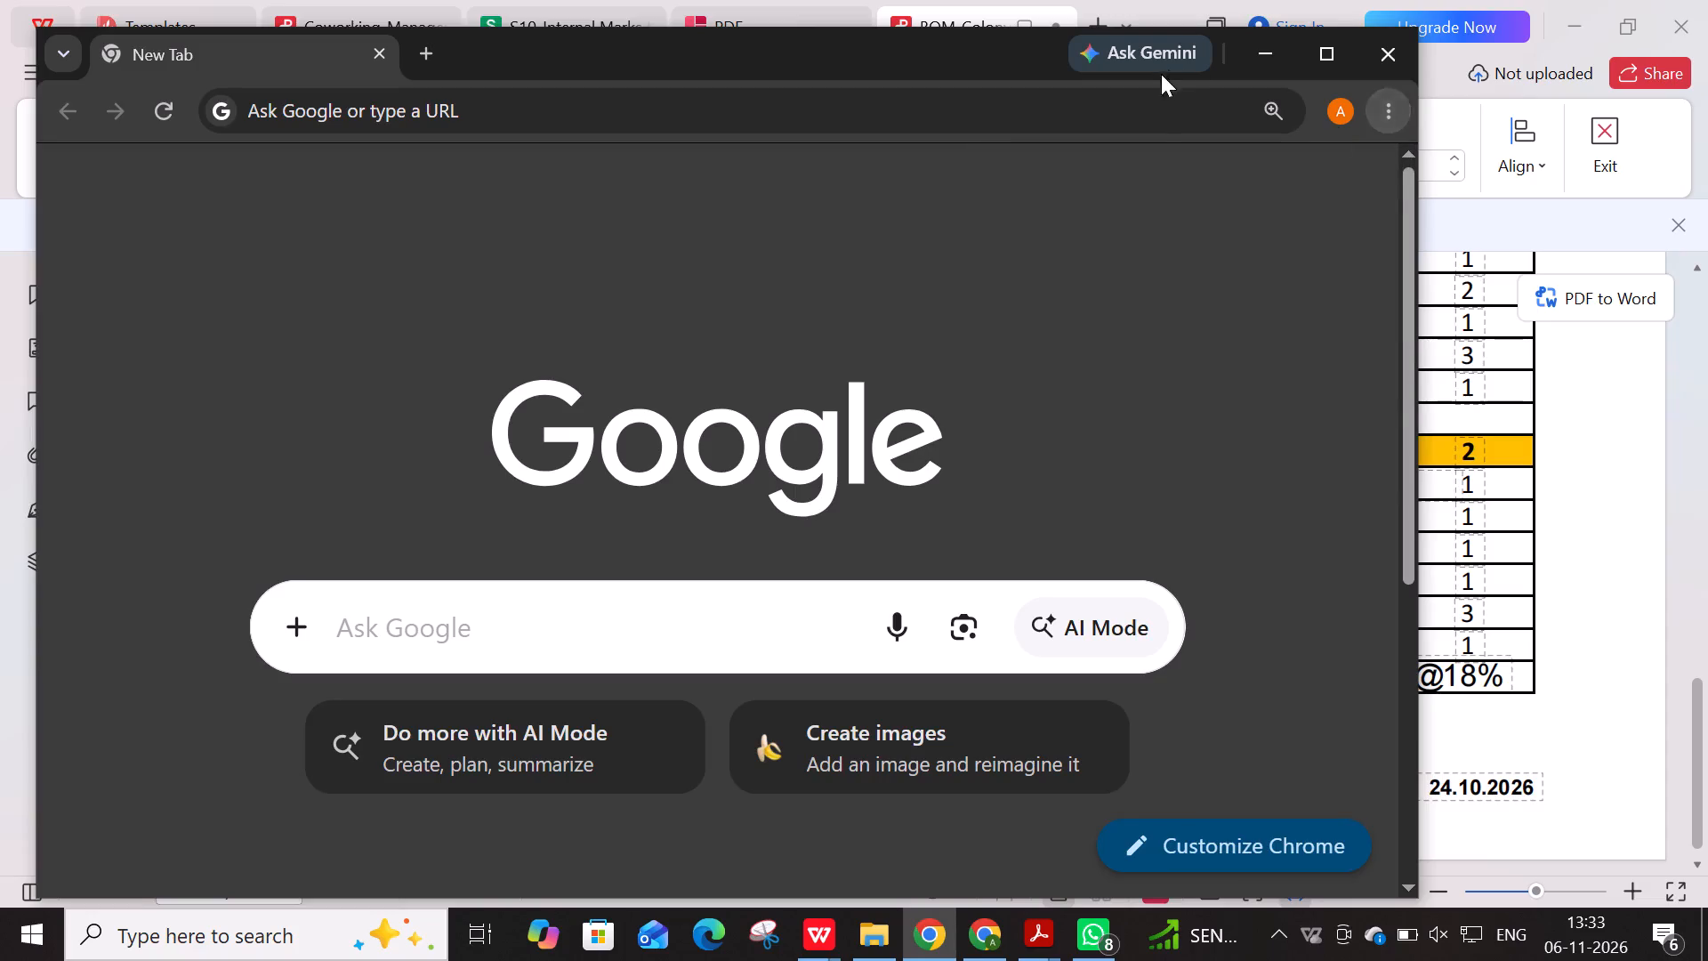
pyautogui.click(1152, 114)
pyautogui.press('c')
pyautogui.write('omplete')
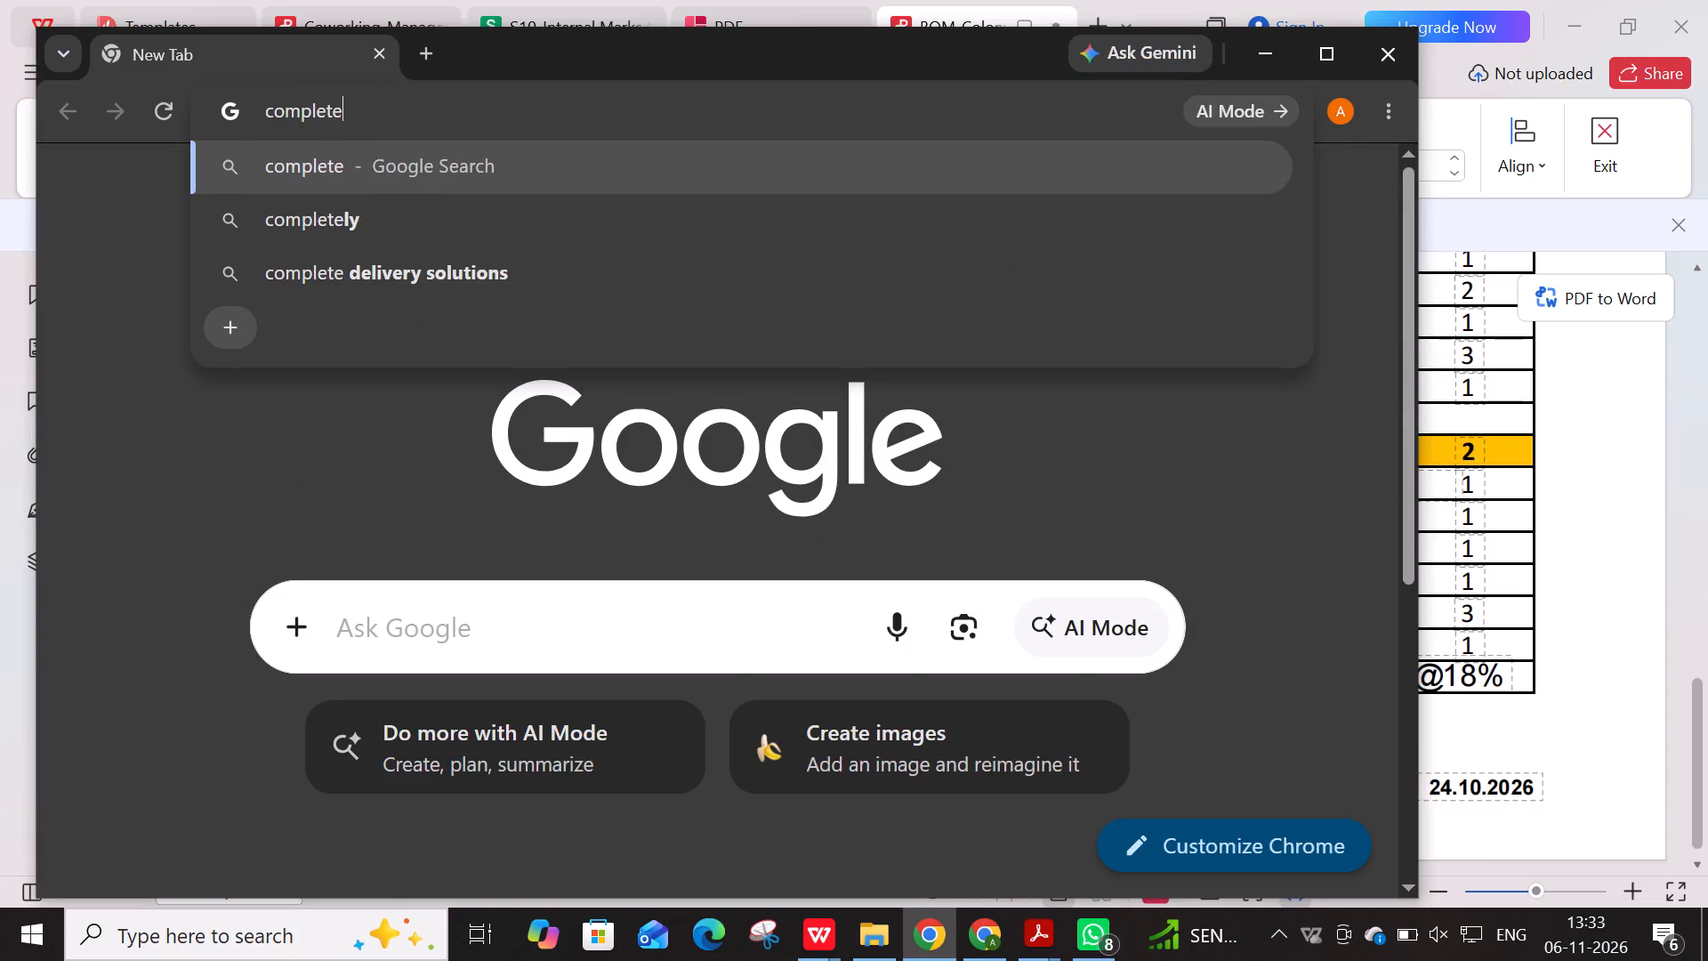
pyautogui.click(1644, 398)
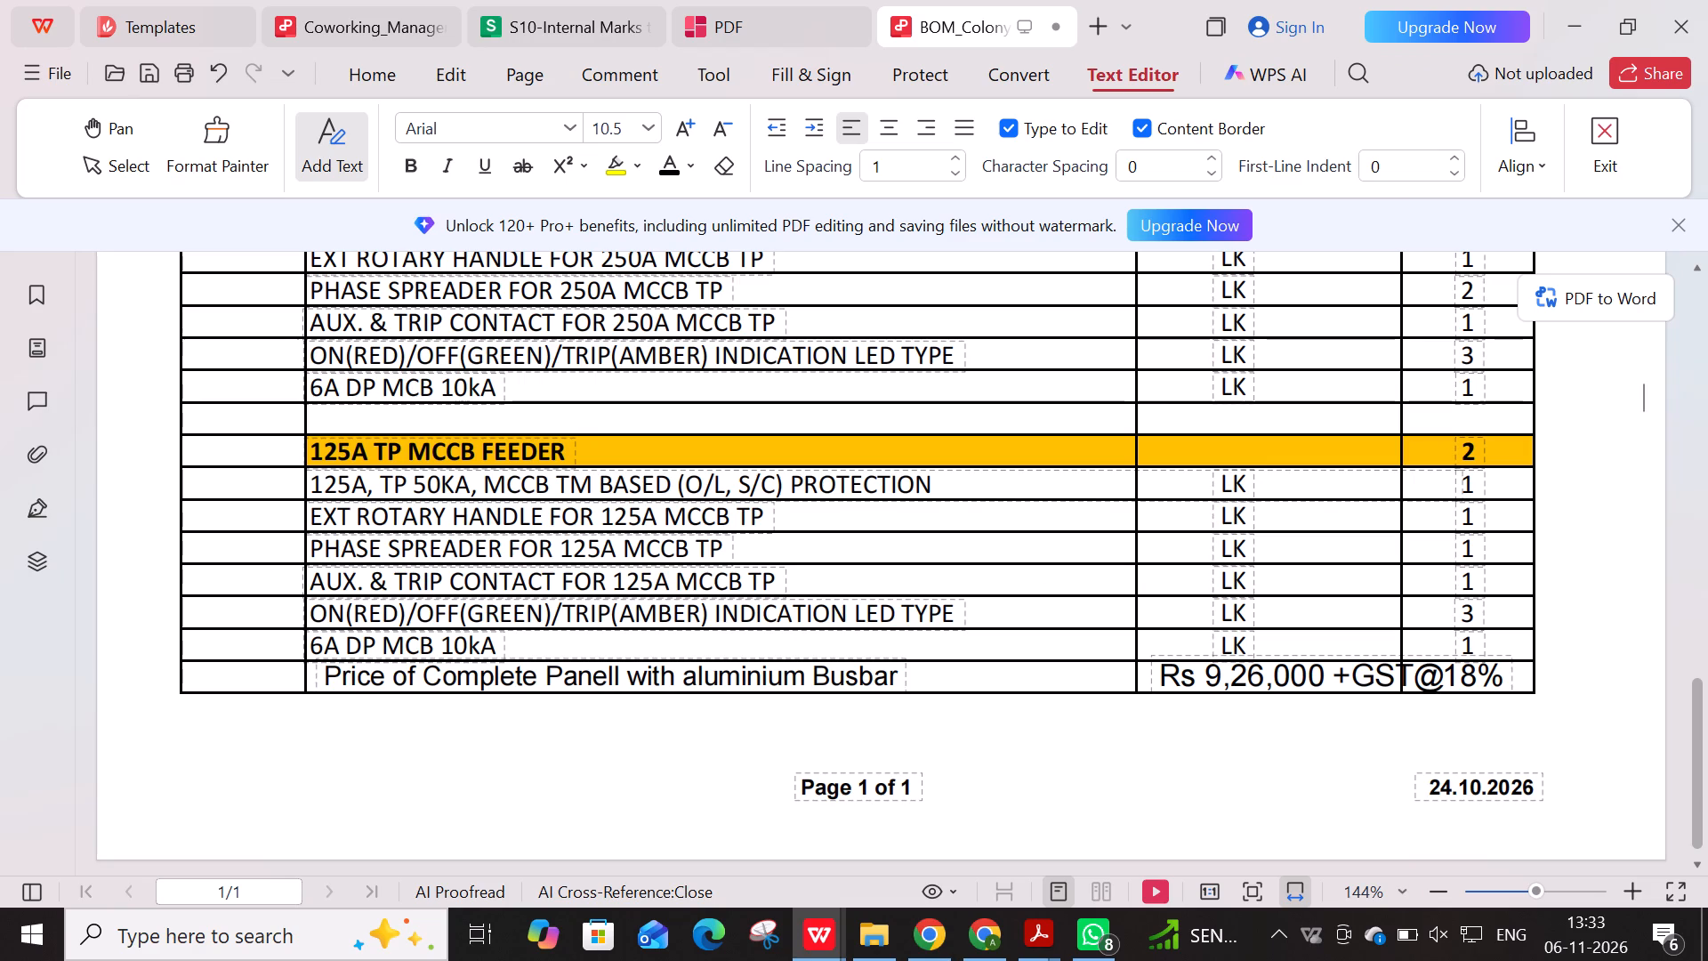
pyautogui.click(1400, 674)
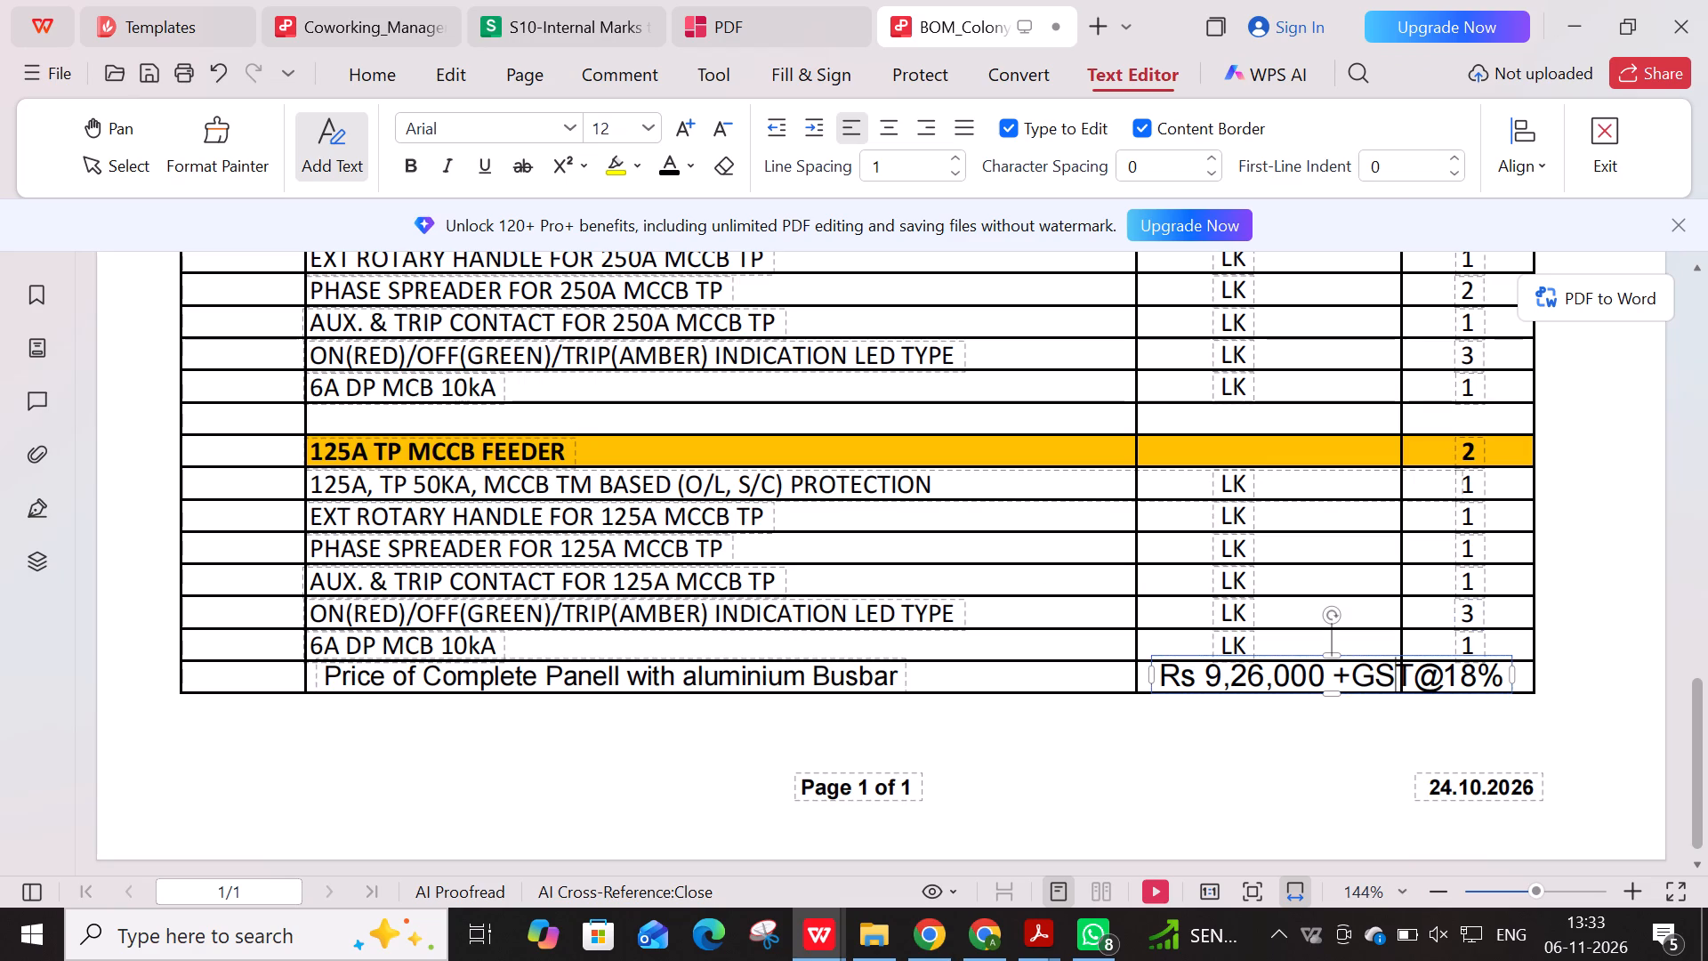
pyautogui.click(1413, 679)
pyautogui.press('space')
pyautogui.press('space')
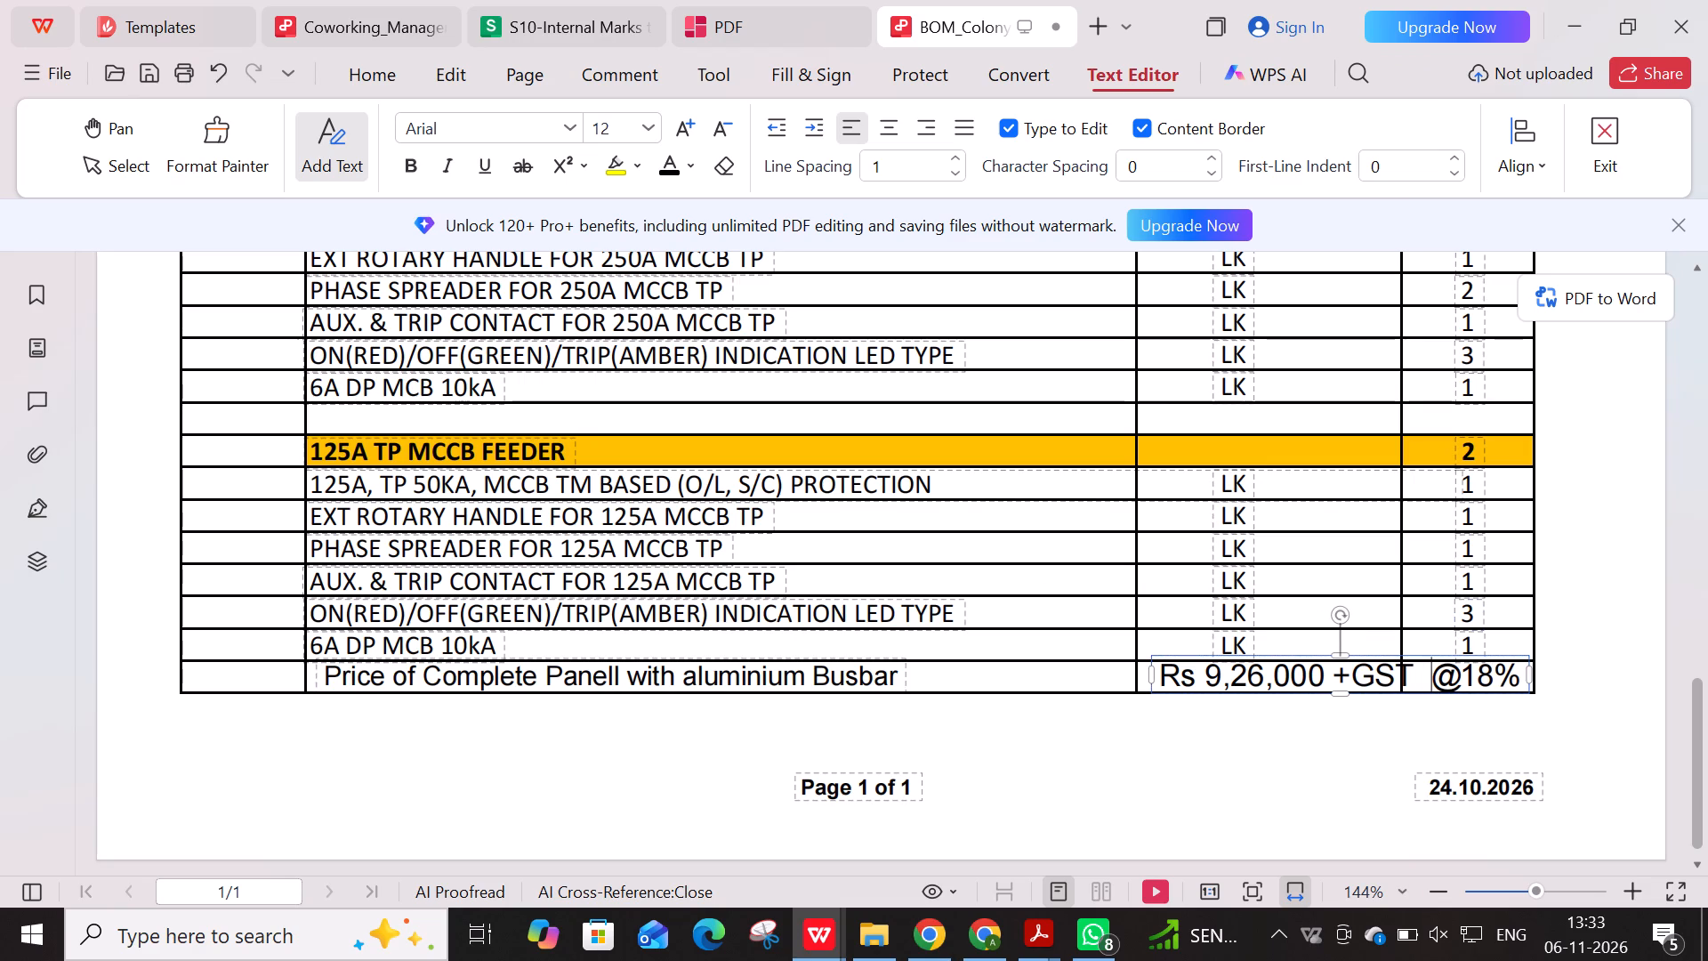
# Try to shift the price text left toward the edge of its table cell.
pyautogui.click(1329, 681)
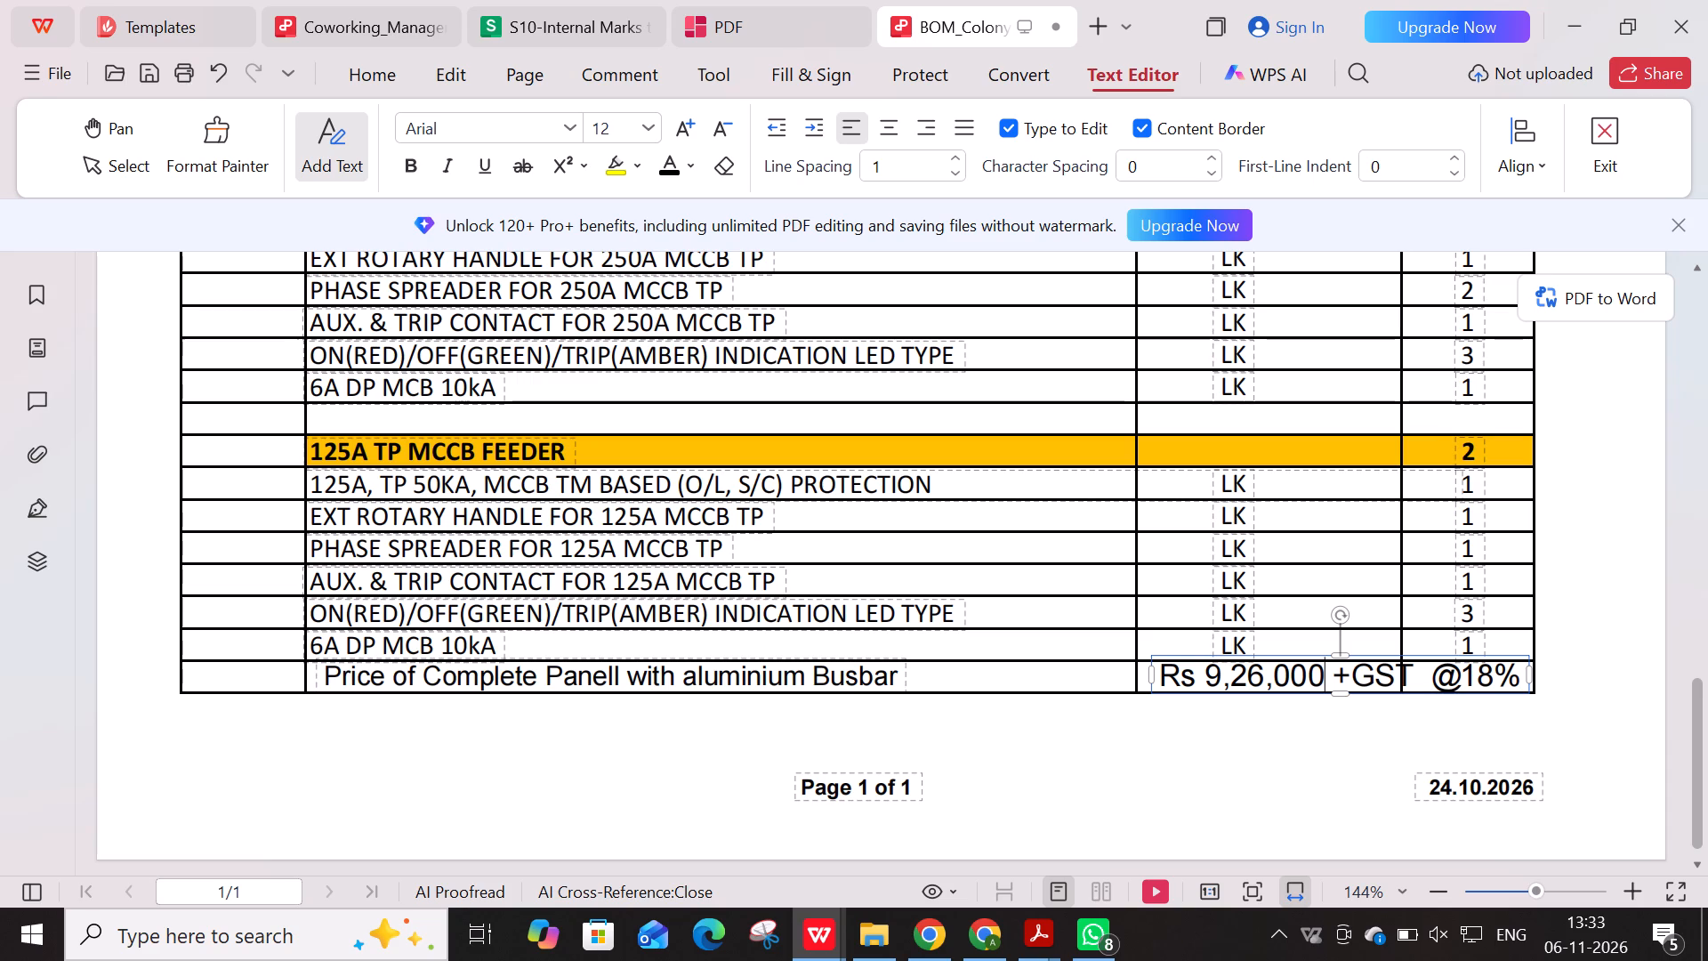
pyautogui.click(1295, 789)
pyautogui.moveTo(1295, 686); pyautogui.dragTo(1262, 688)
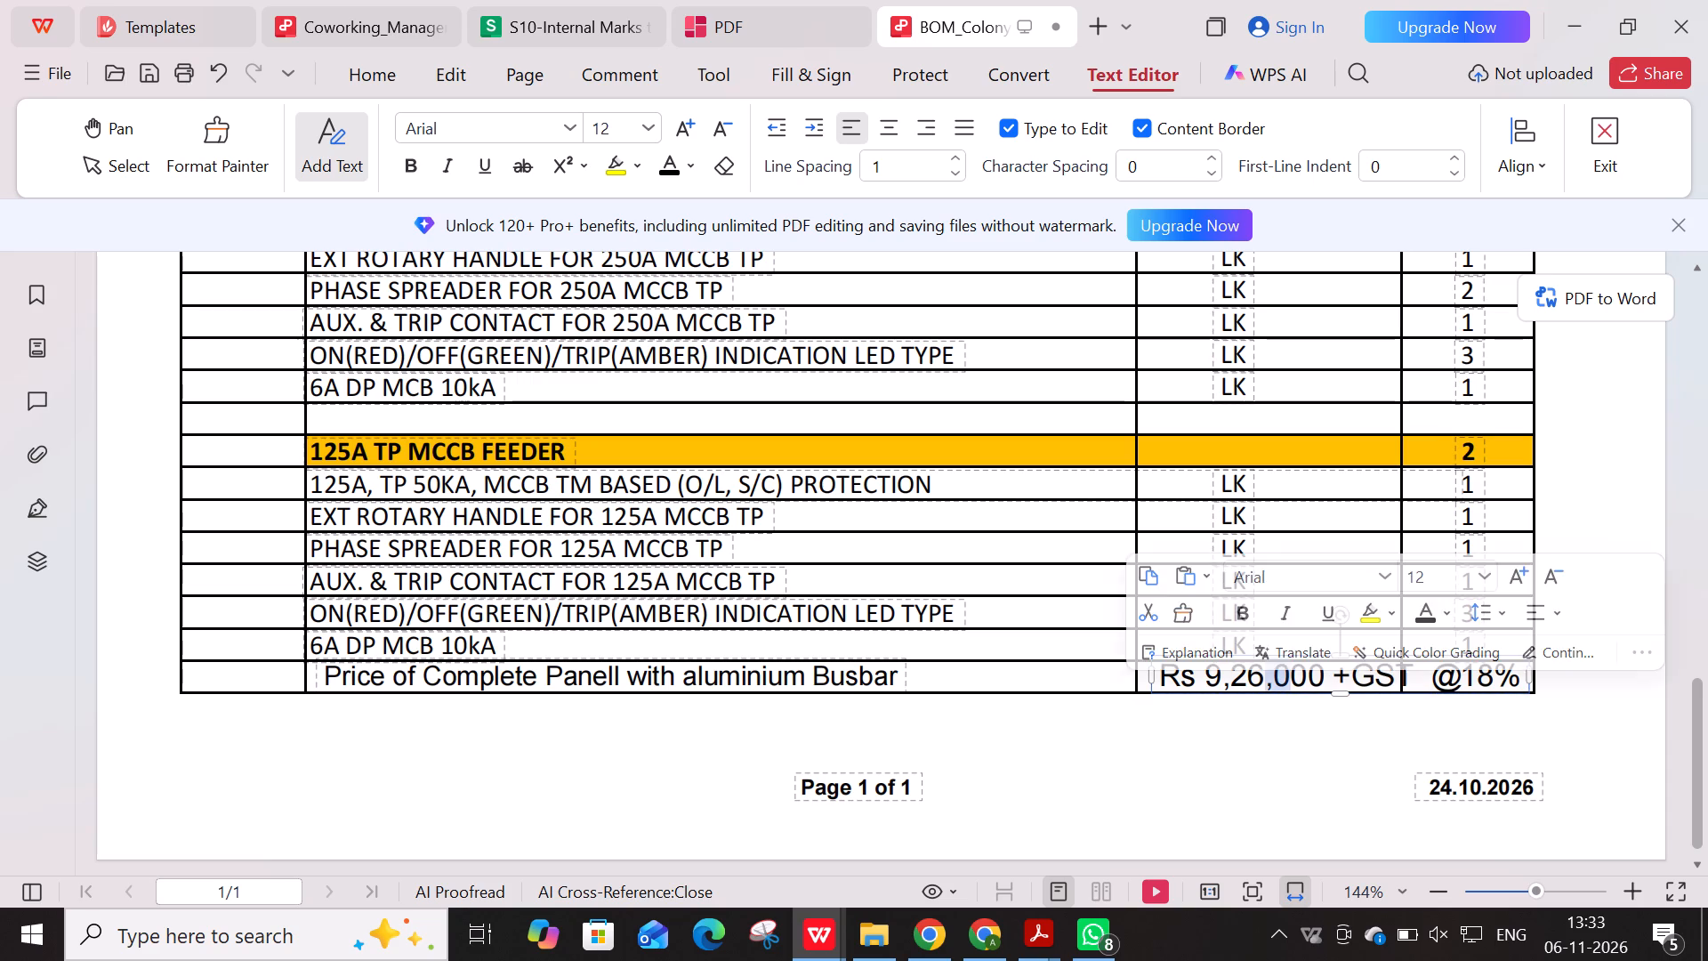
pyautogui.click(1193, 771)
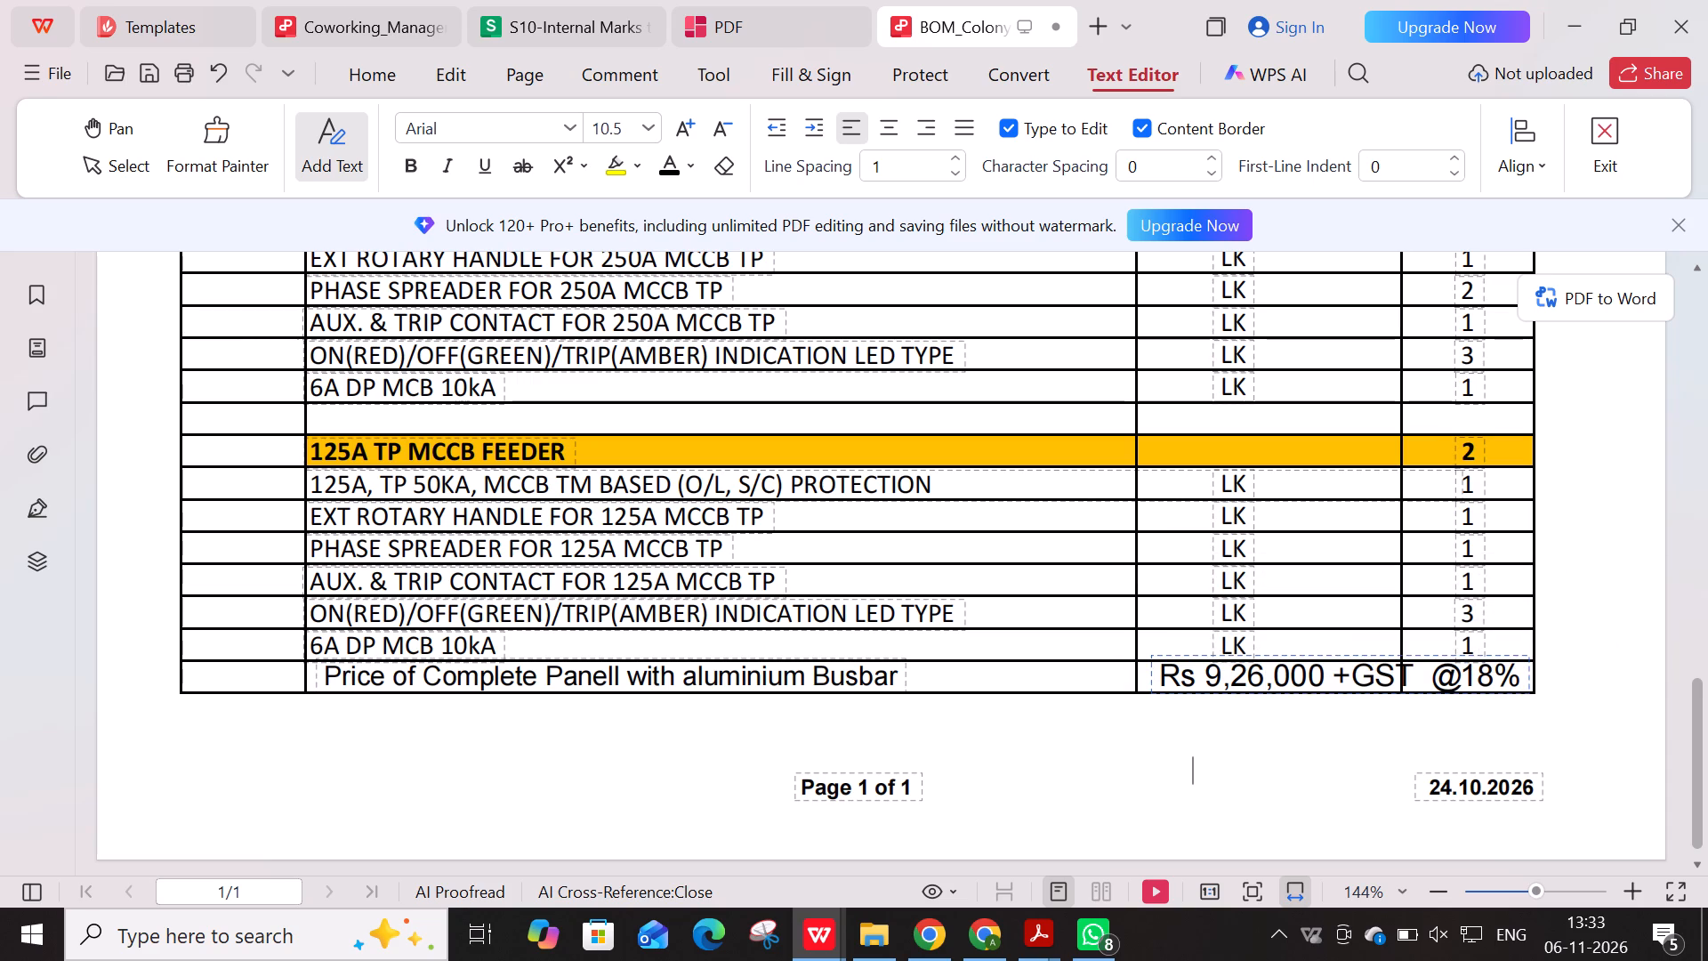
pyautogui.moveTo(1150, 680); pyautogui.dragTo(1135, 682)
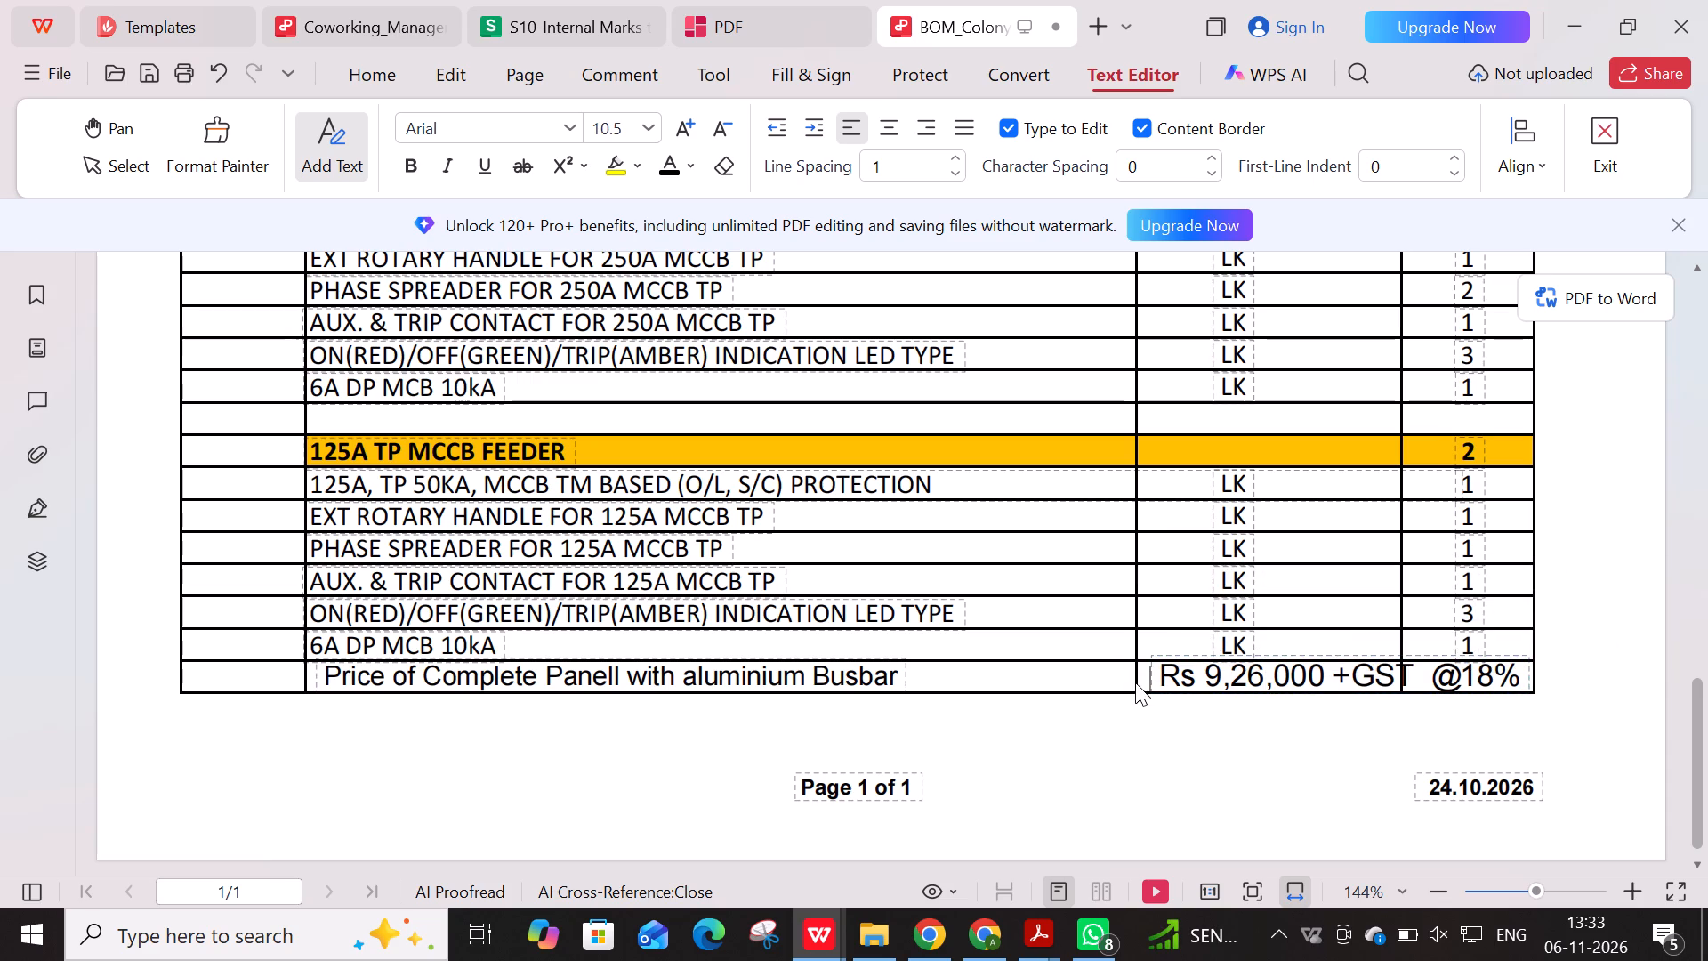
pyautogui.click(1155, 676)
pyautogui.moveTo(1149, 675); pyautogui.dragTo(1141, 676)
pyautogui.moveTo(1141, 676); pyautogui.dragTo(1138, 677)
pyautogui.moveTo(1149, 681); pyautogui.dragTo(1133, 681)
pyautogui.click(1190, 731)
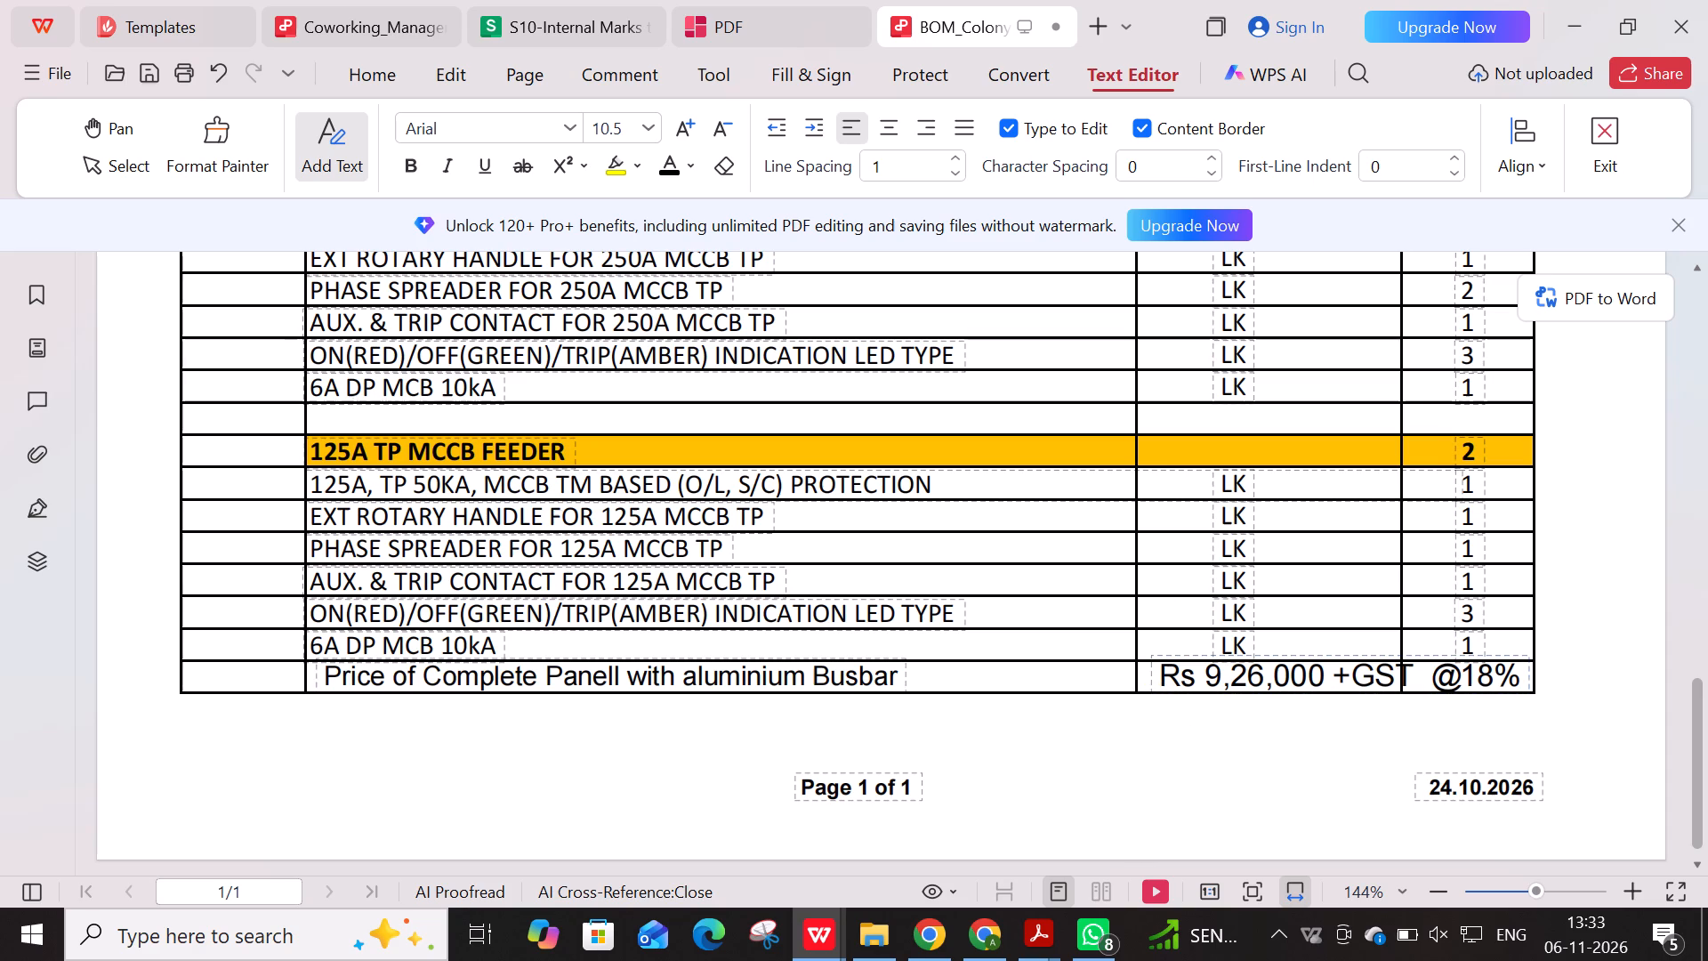
# Delete the "T" of "GST" in the price text so that part reads "+GS".
pyautogui.click(1413, 671)
pyautogui.press('BackSpace')
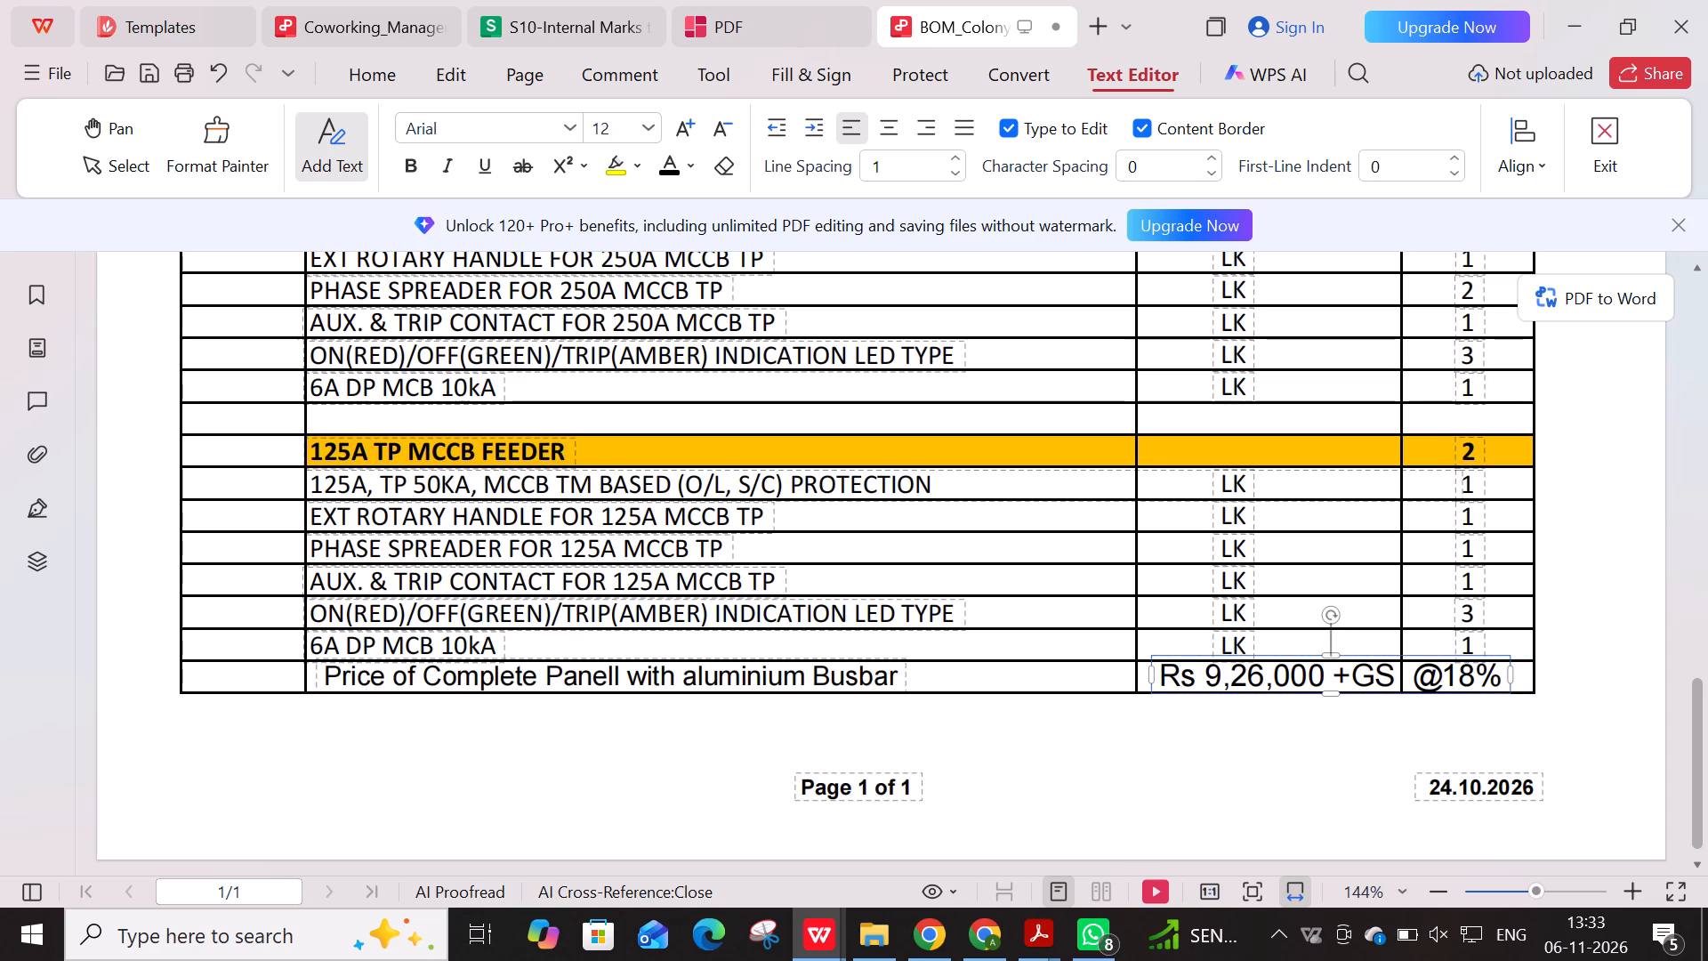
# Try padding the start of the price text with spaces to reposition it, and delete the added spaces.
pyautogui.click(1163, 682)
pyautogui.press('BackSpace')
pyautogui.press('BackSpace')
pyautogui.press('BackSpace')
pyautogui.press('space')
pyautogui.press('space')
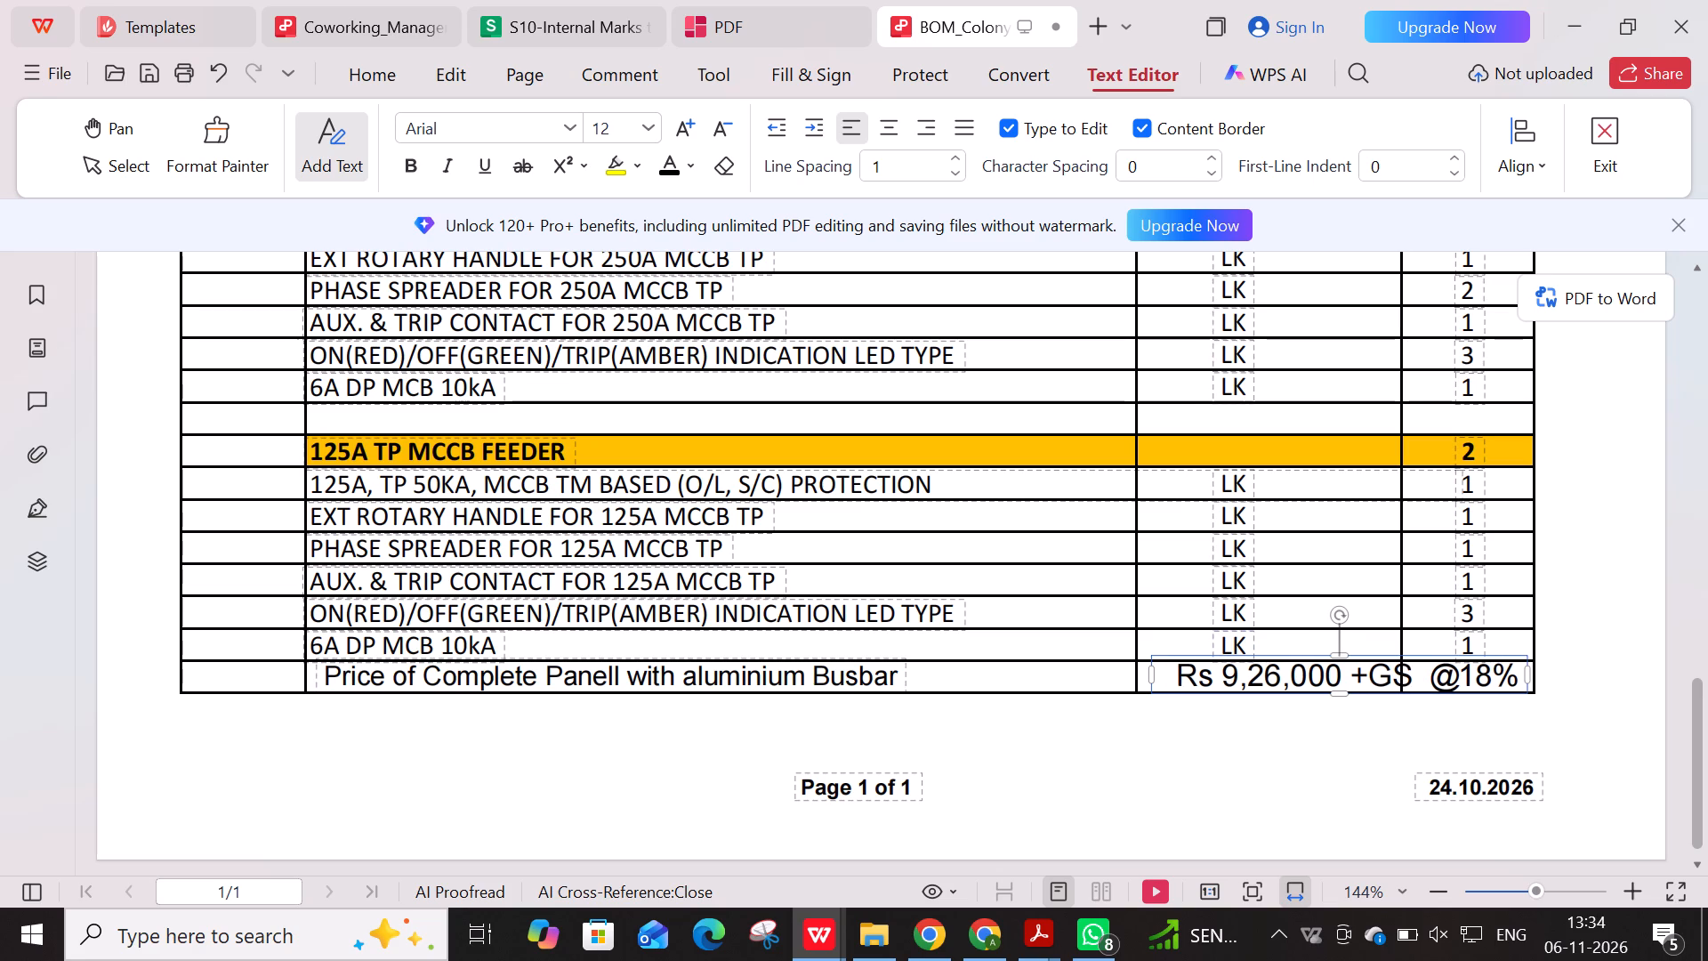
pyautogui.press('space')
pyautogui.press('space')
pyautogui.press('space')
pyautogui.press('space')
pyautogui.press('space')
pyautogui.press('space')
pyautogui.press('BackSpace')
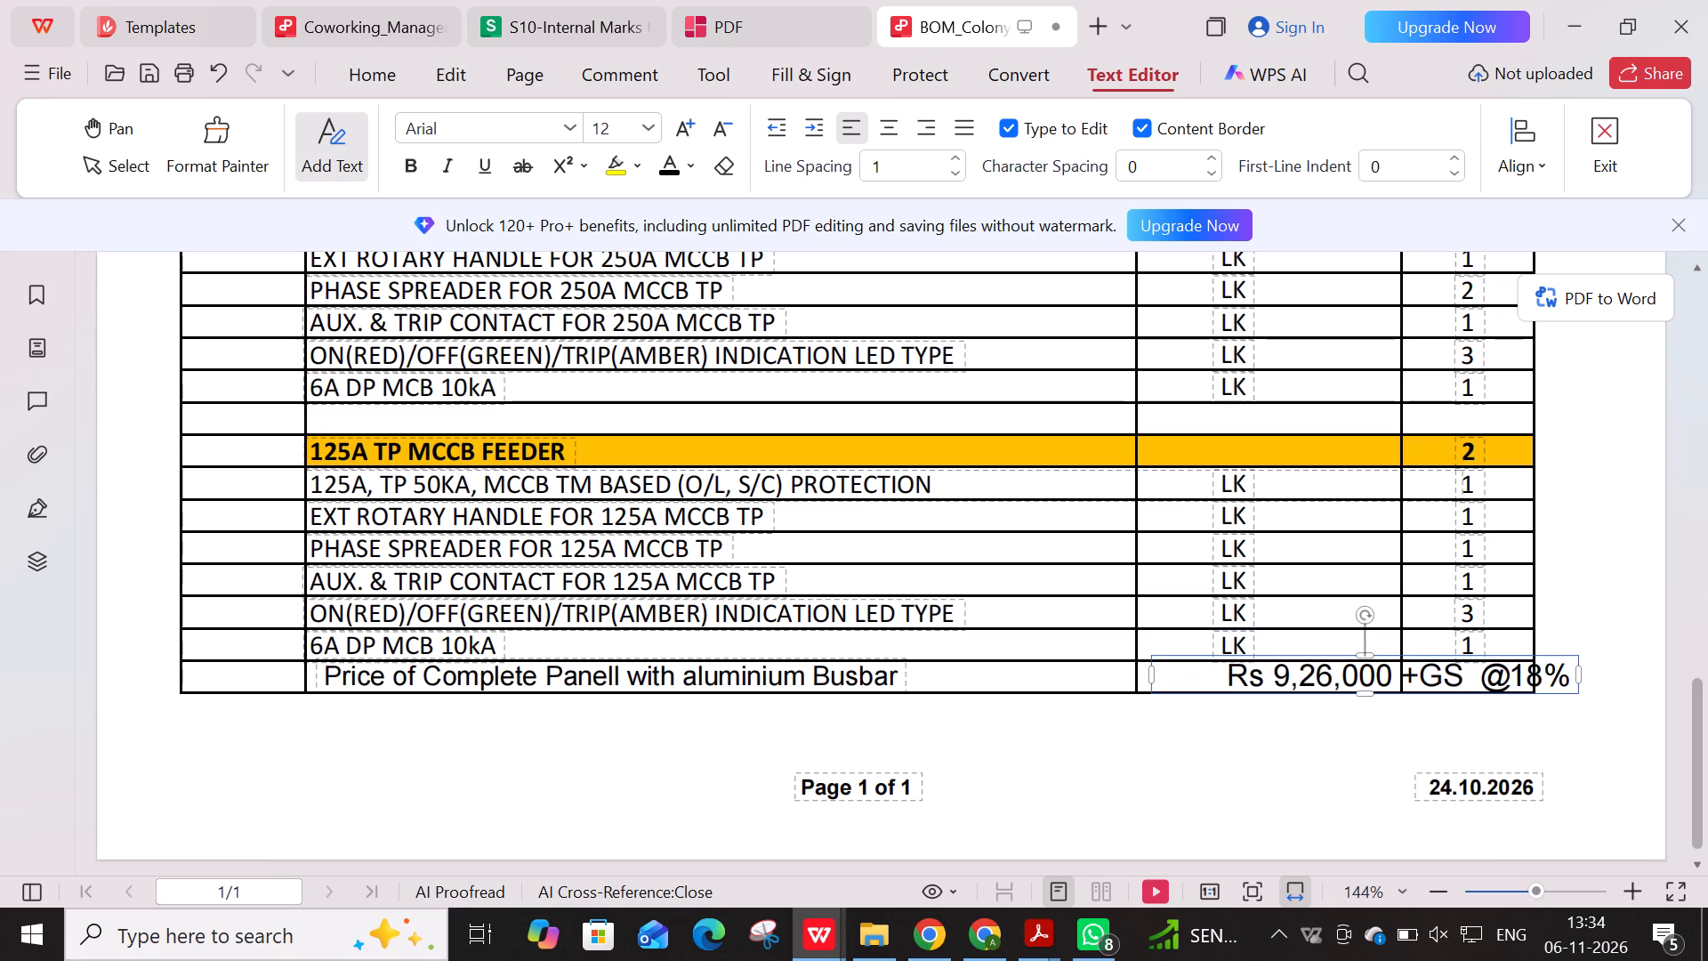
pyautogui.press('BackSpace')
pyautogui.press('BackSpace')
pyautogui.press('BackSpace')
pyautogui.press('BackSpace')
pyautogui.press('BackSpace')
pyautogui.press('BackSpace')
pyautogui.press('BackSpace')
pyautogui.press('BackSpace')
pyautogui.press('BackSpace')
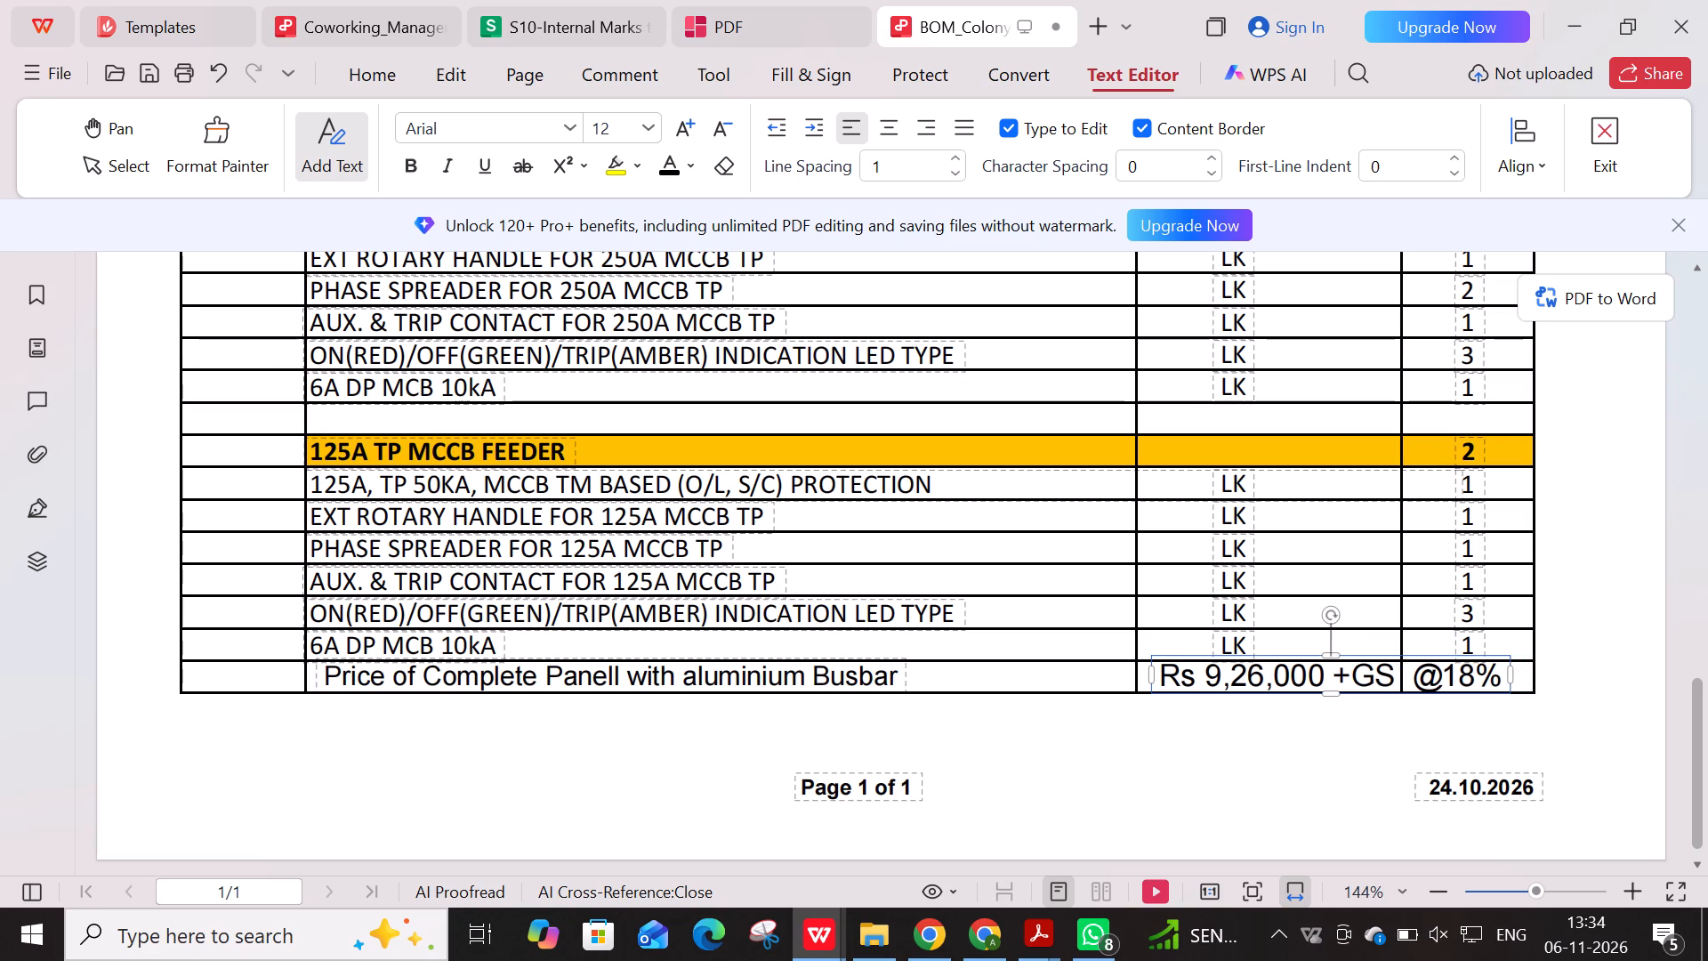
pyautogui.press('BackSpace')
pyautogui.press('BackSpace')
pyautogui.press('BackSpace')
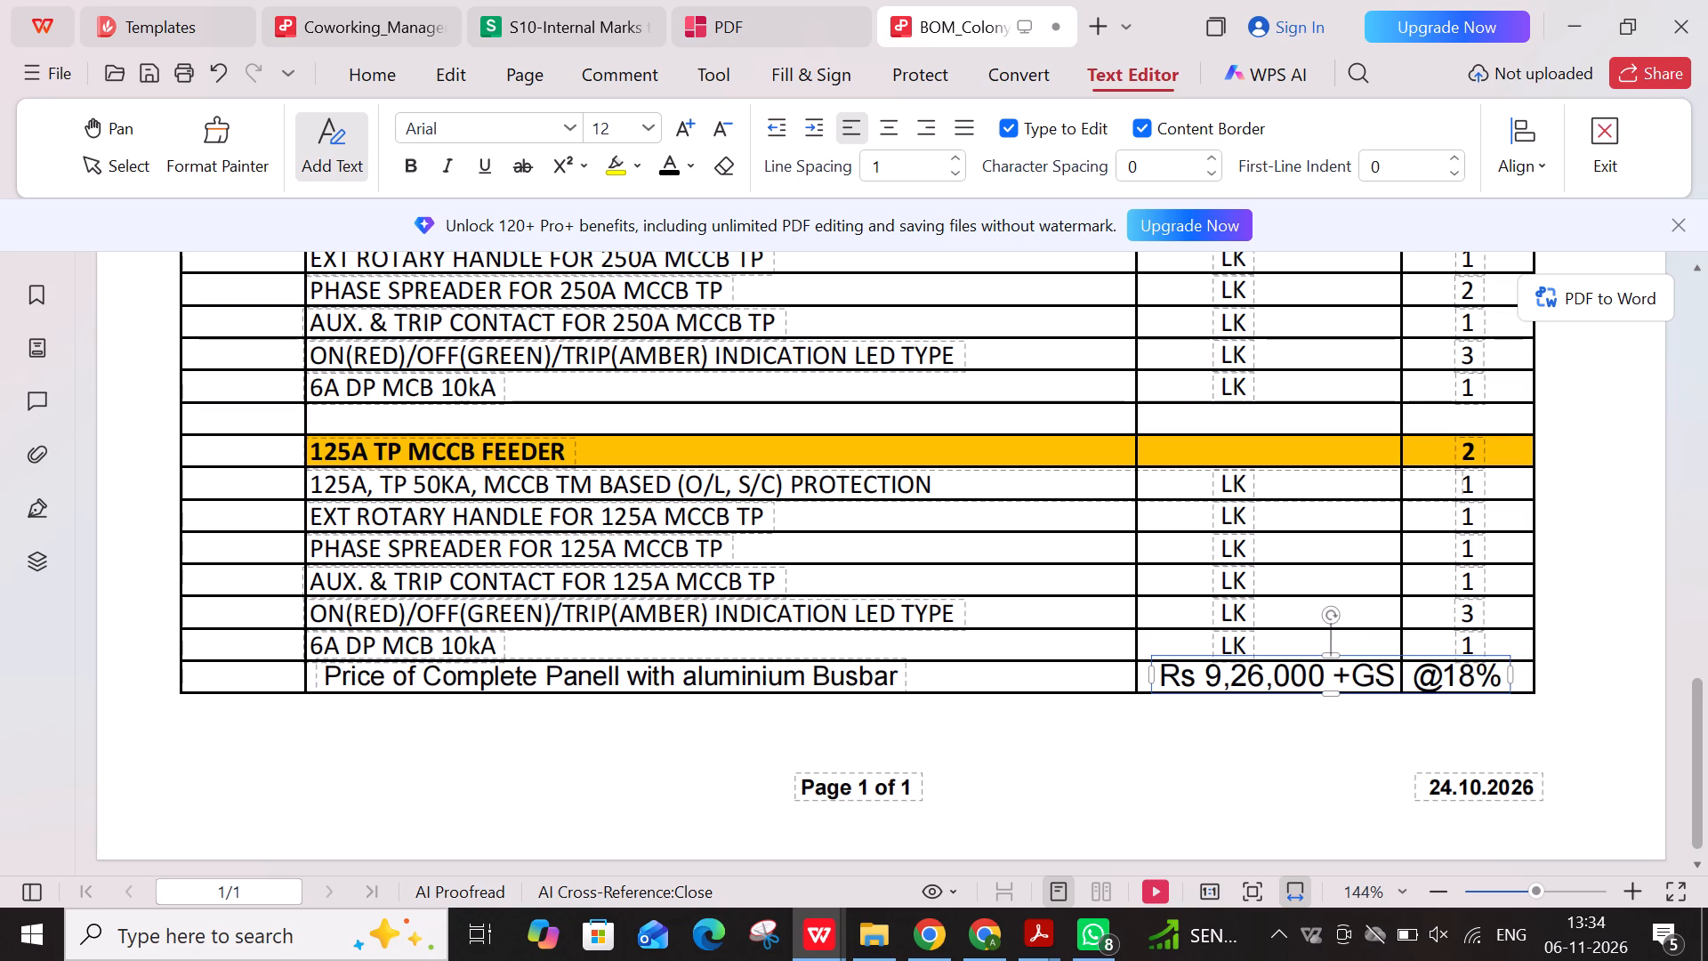
# Restore the missing "T" in the price text of the last table row so it reads "+GST".
pyautogui.click(1400, 680)
pyautogui.click(1400, 680)
pyautogui.press('Left')
pyautogui.hotkey('shift', 't')
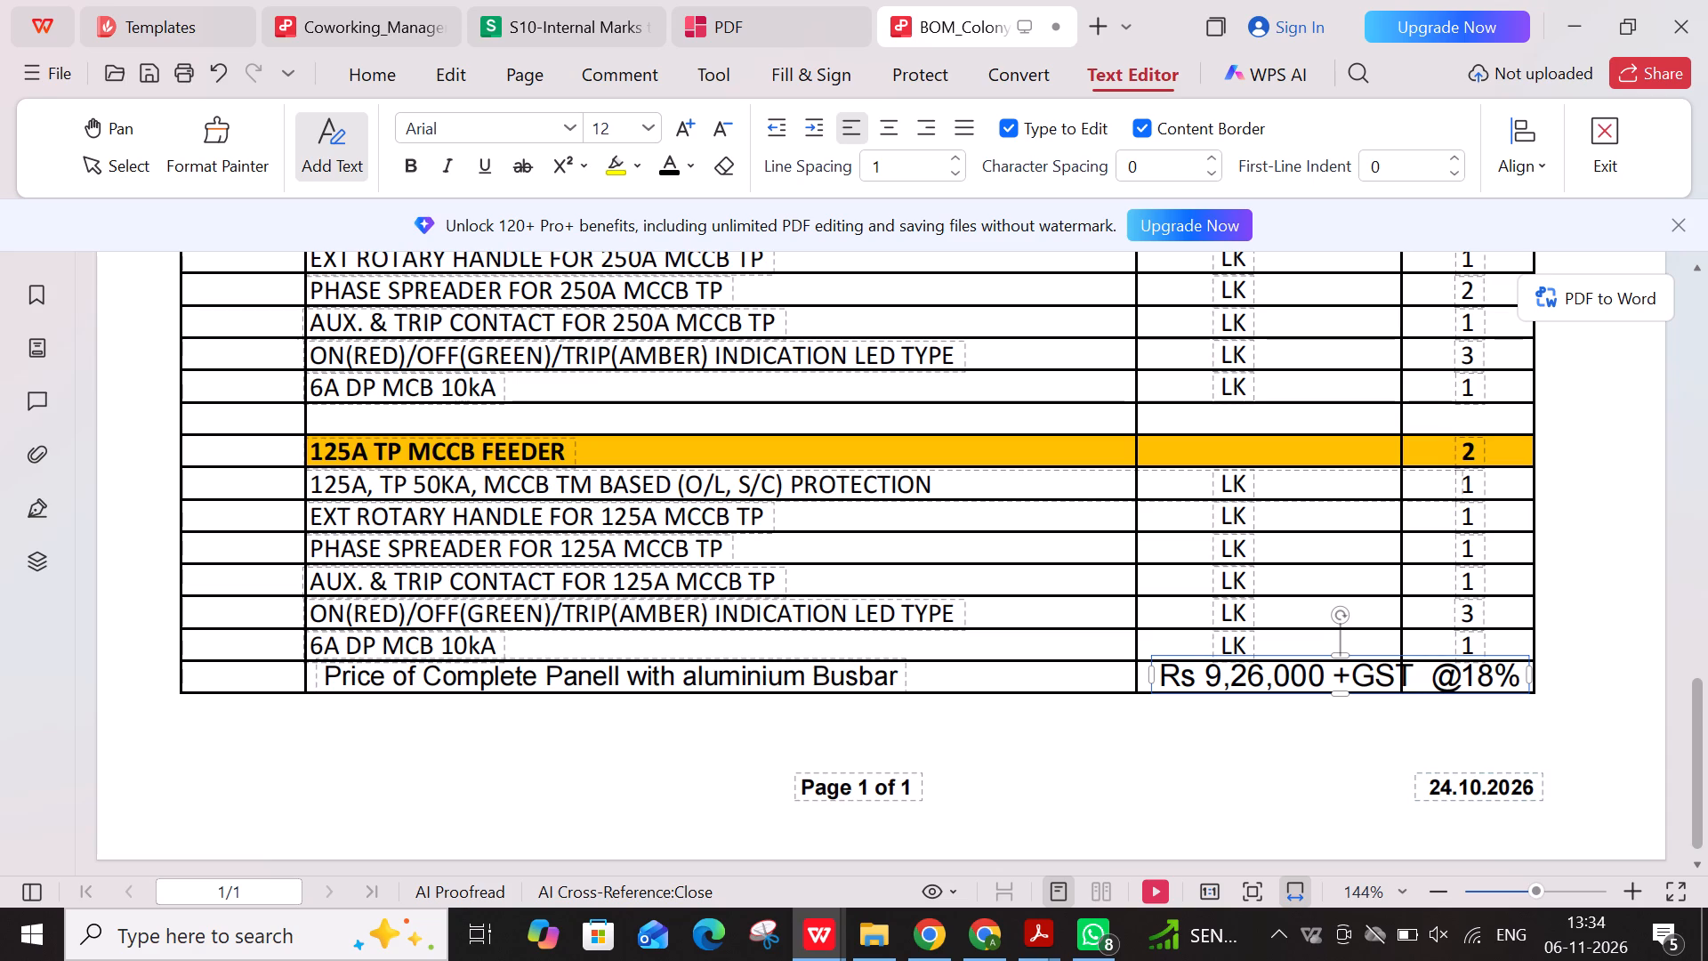
pyautogui.click(1505, 675)
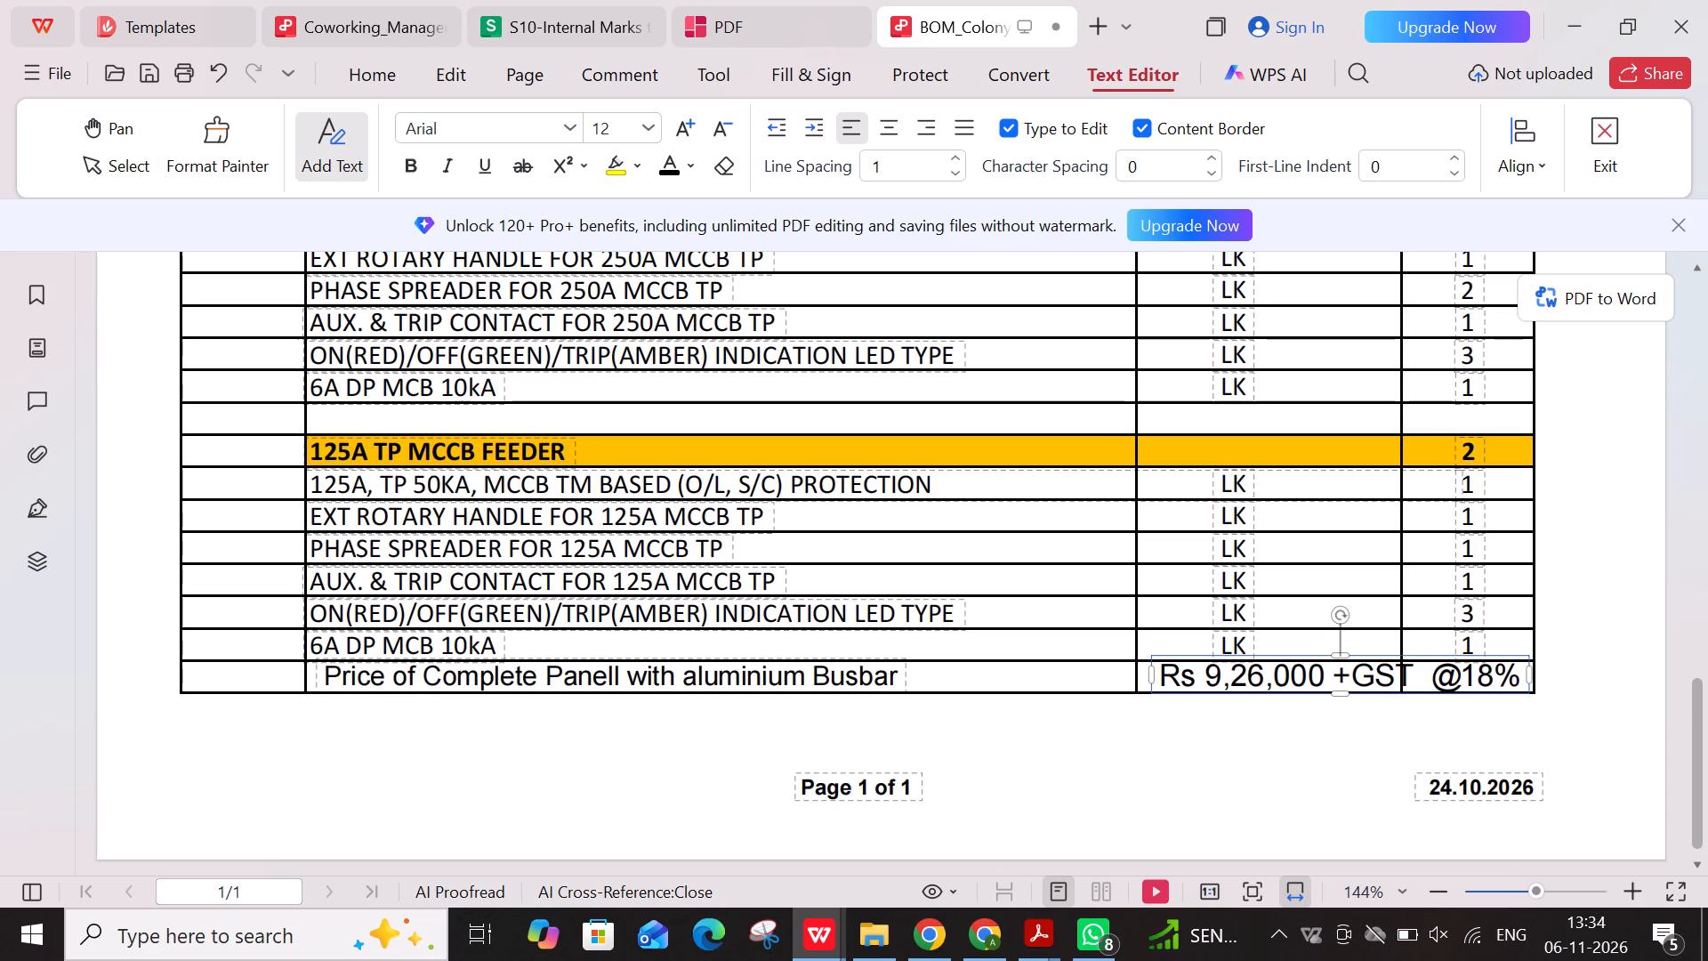
pyautogui.rightClick(1451, 682)
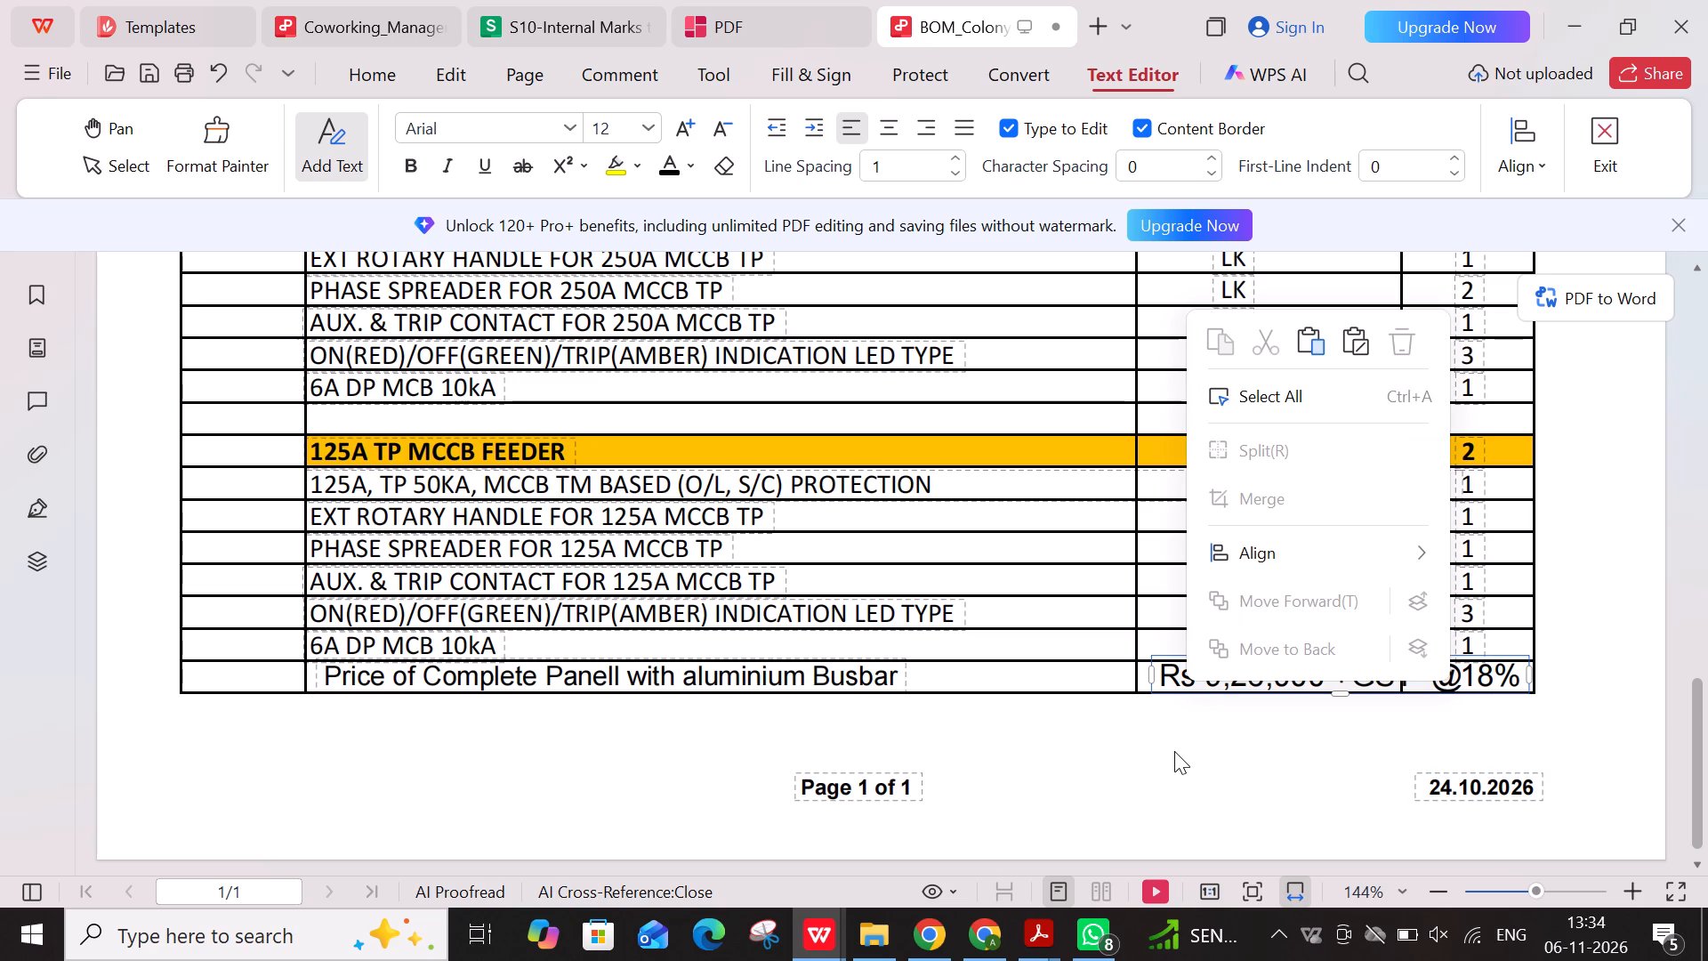
pyautogui.click(1156, 652)
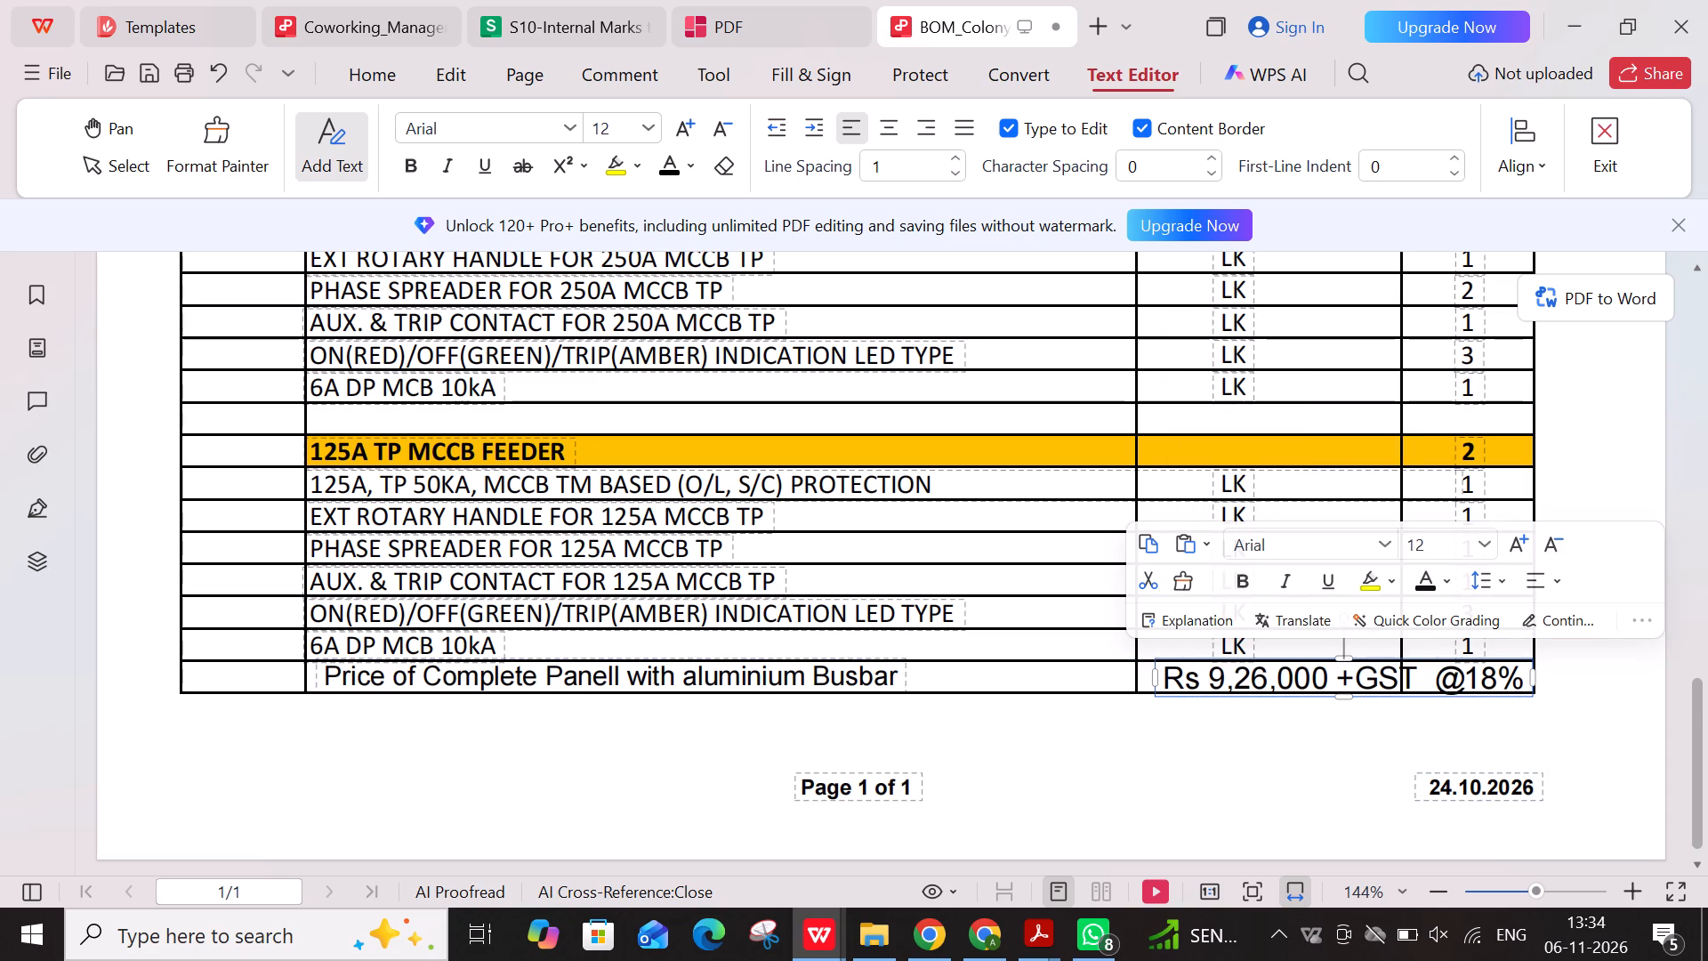
pyautogui.click(1484, 538)
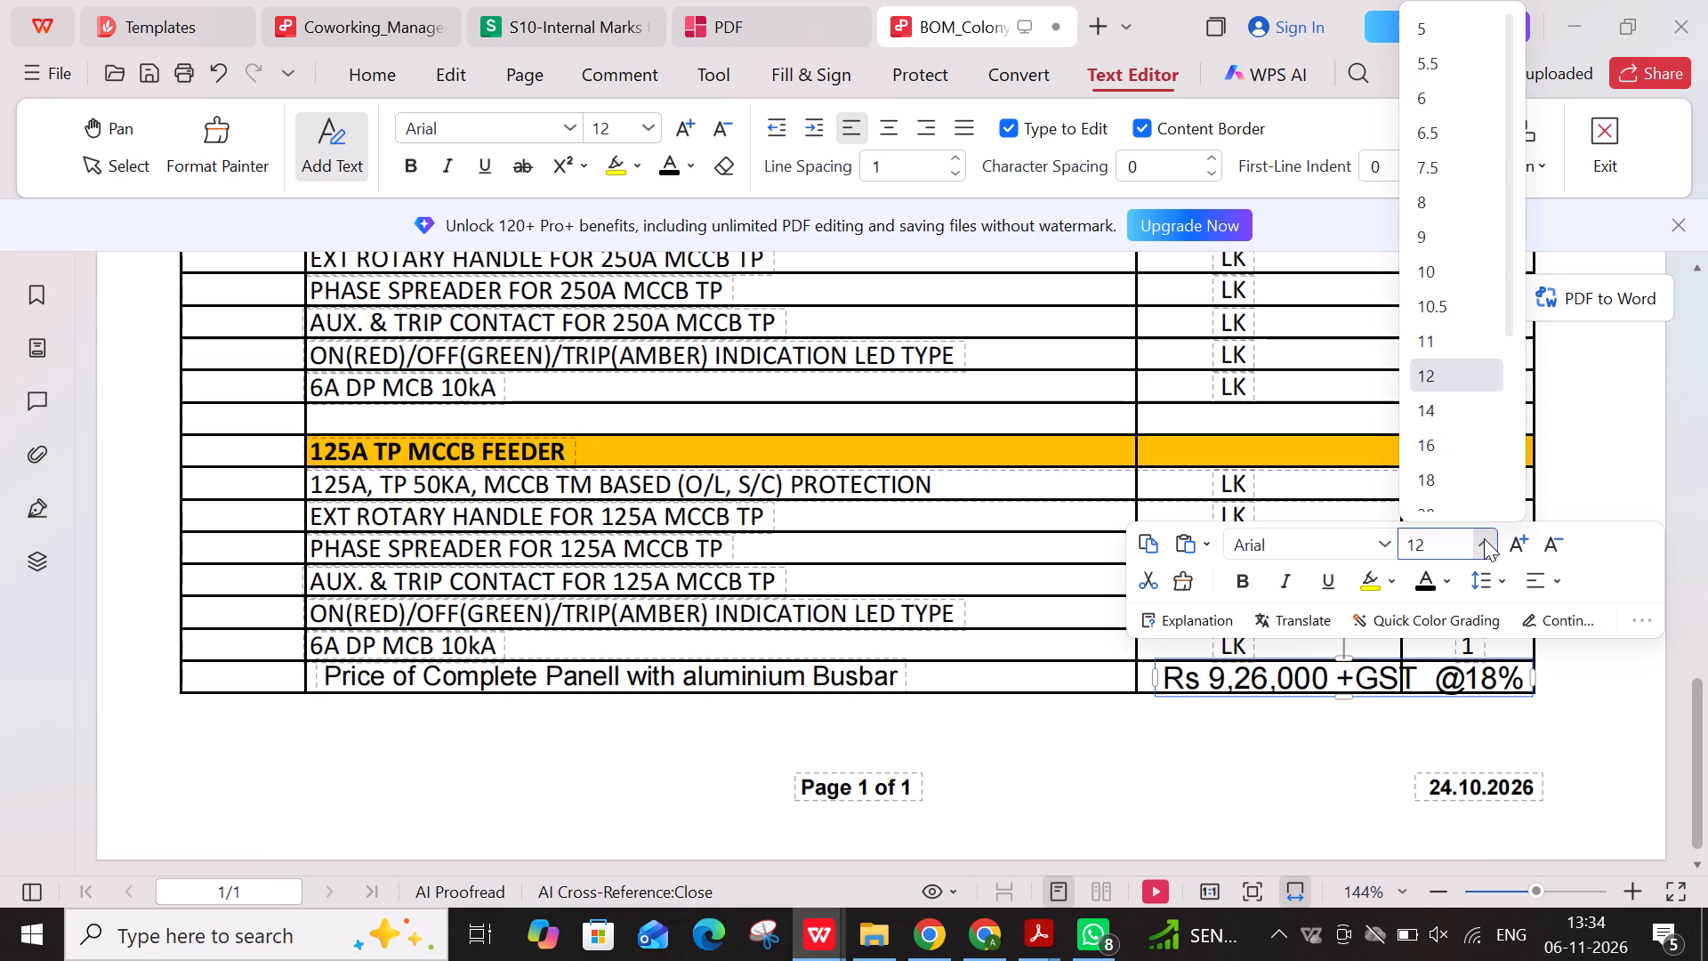
pyautogui.click(1465, 341)
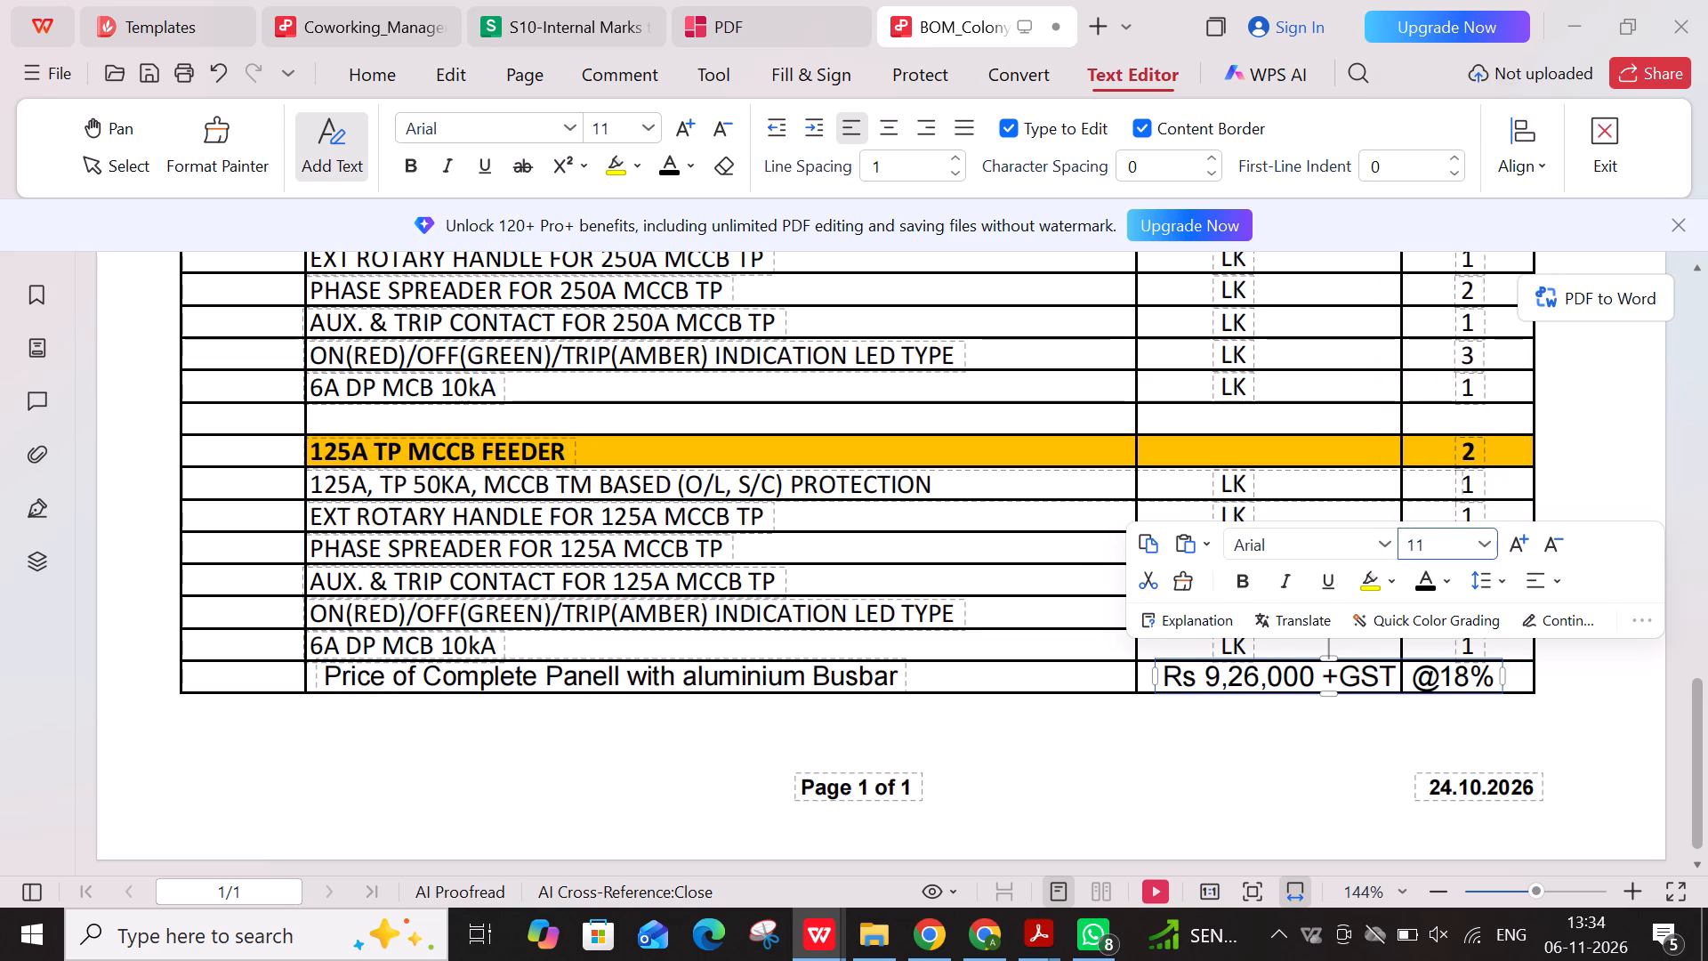
pyautogui.click(1407, 736)
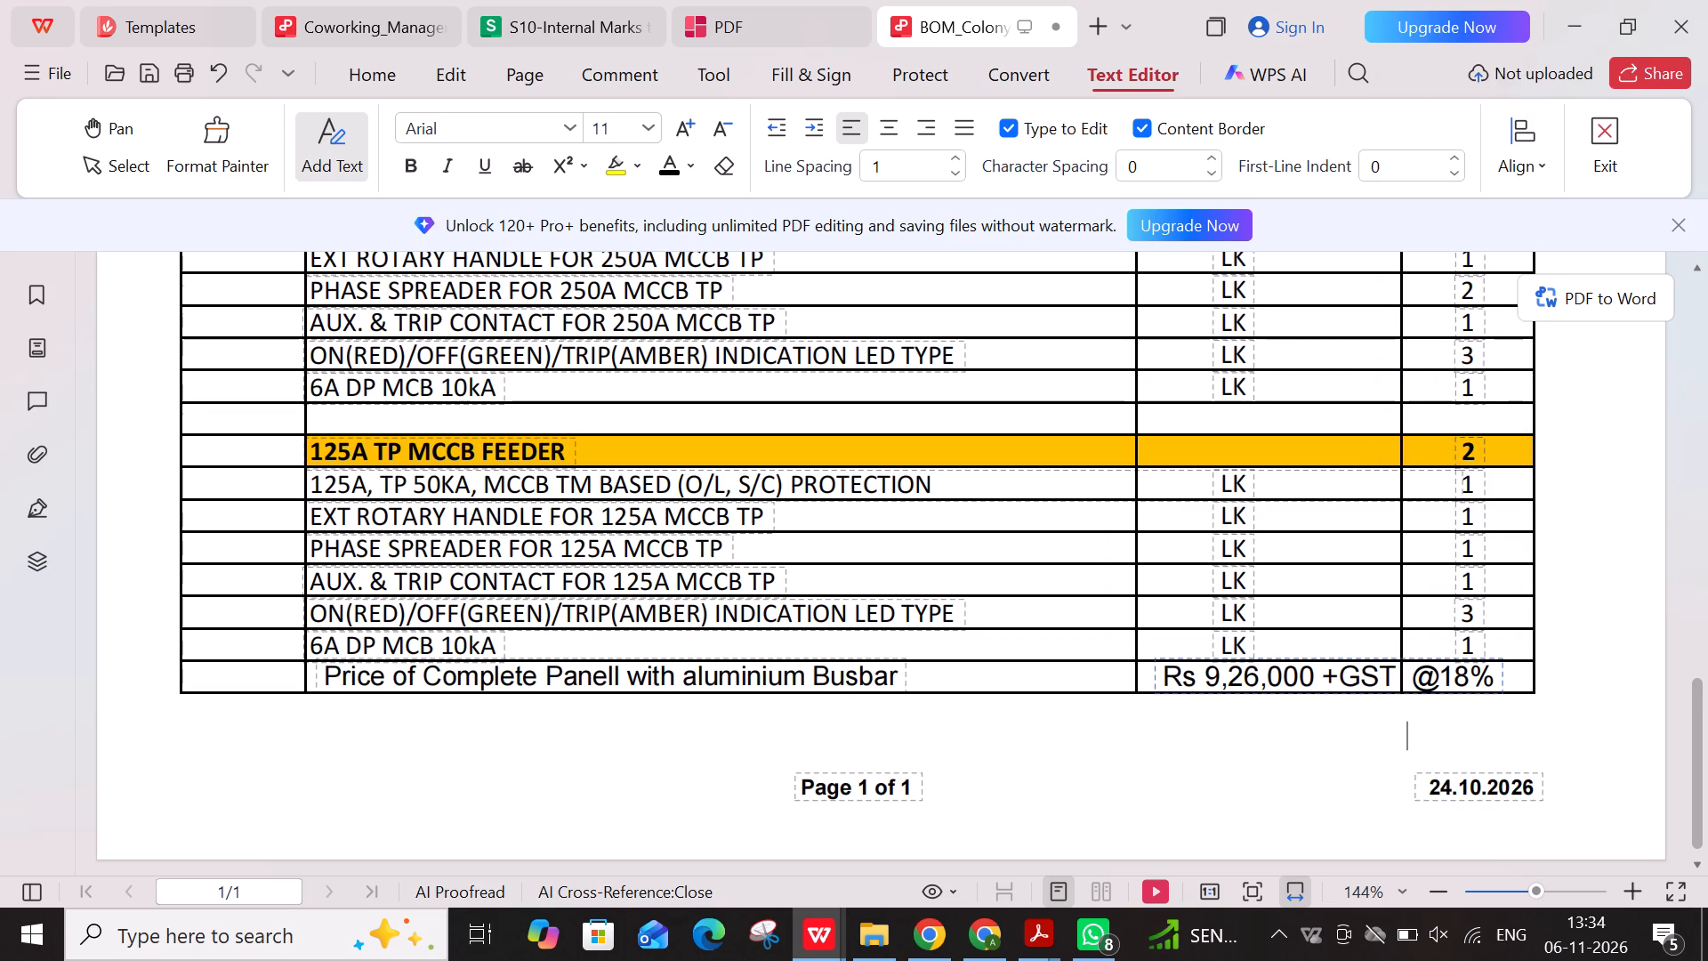
pyautogui.click(1149, 760)
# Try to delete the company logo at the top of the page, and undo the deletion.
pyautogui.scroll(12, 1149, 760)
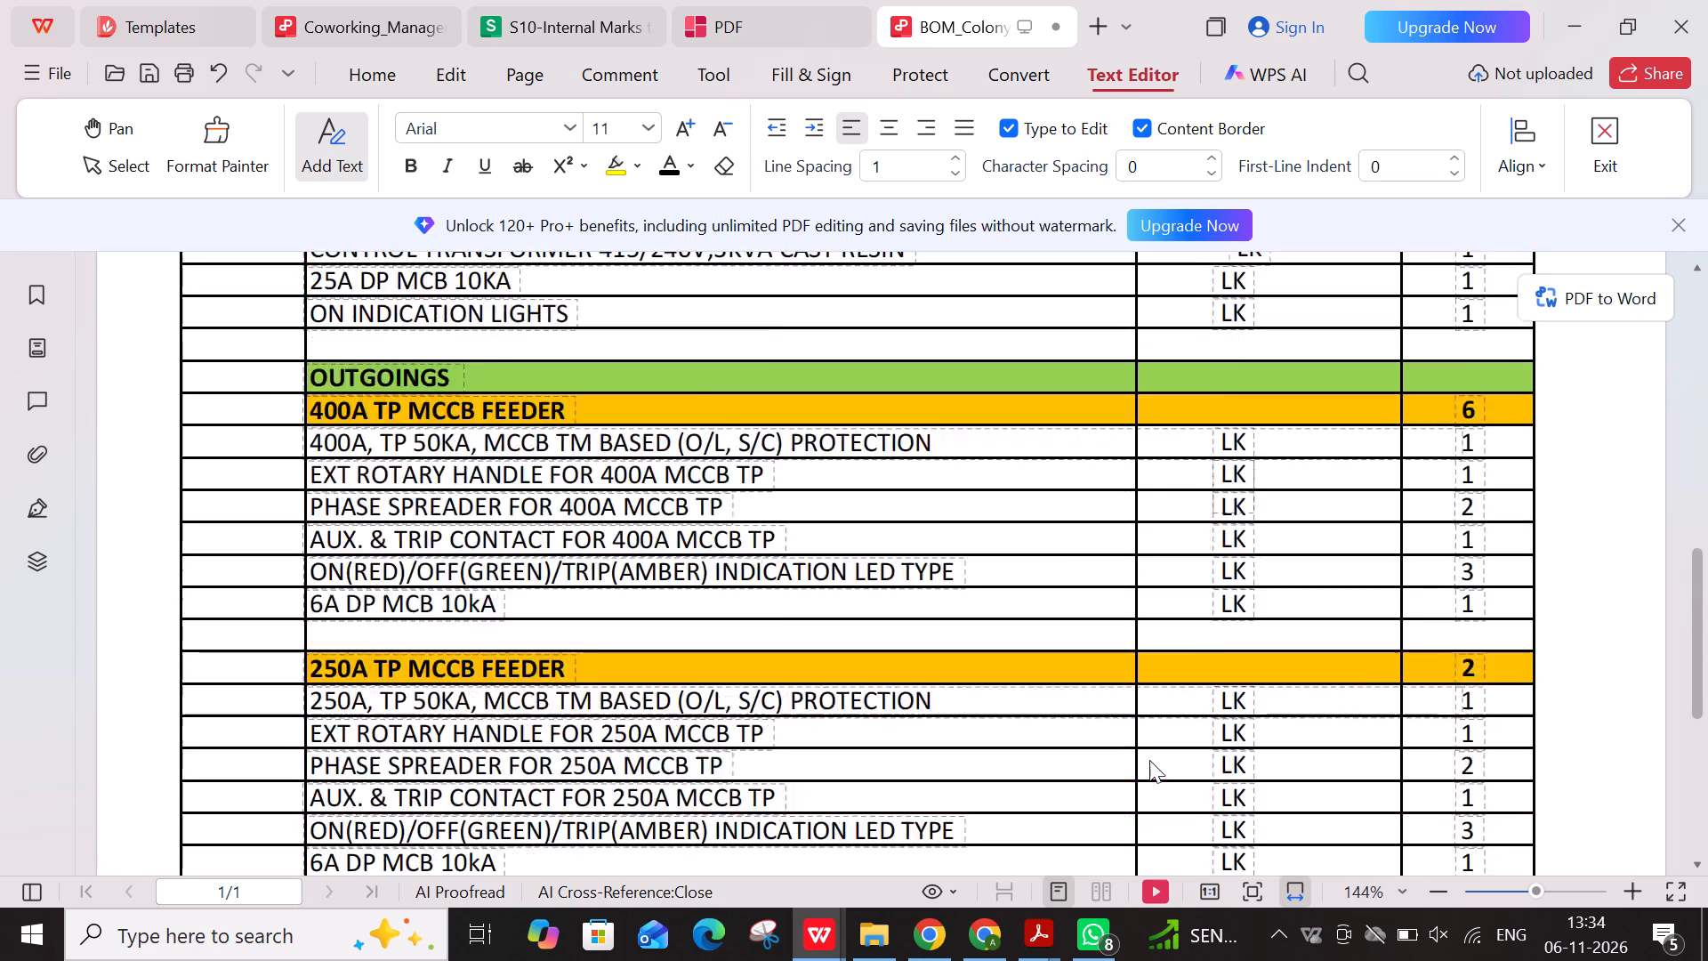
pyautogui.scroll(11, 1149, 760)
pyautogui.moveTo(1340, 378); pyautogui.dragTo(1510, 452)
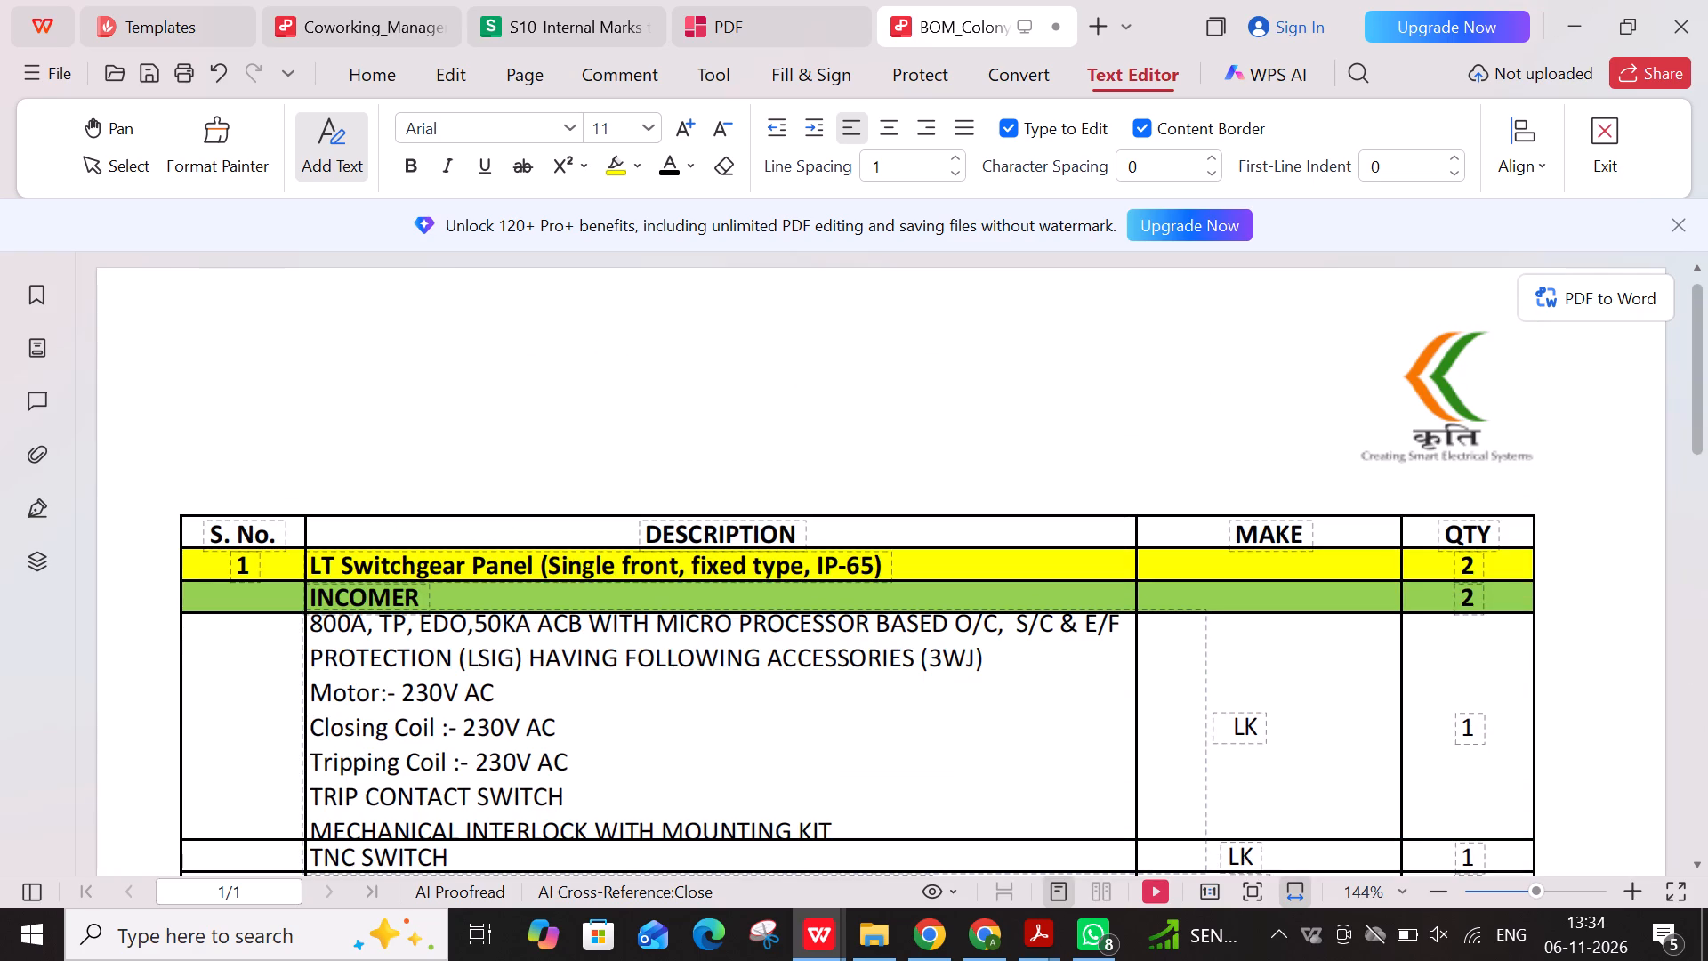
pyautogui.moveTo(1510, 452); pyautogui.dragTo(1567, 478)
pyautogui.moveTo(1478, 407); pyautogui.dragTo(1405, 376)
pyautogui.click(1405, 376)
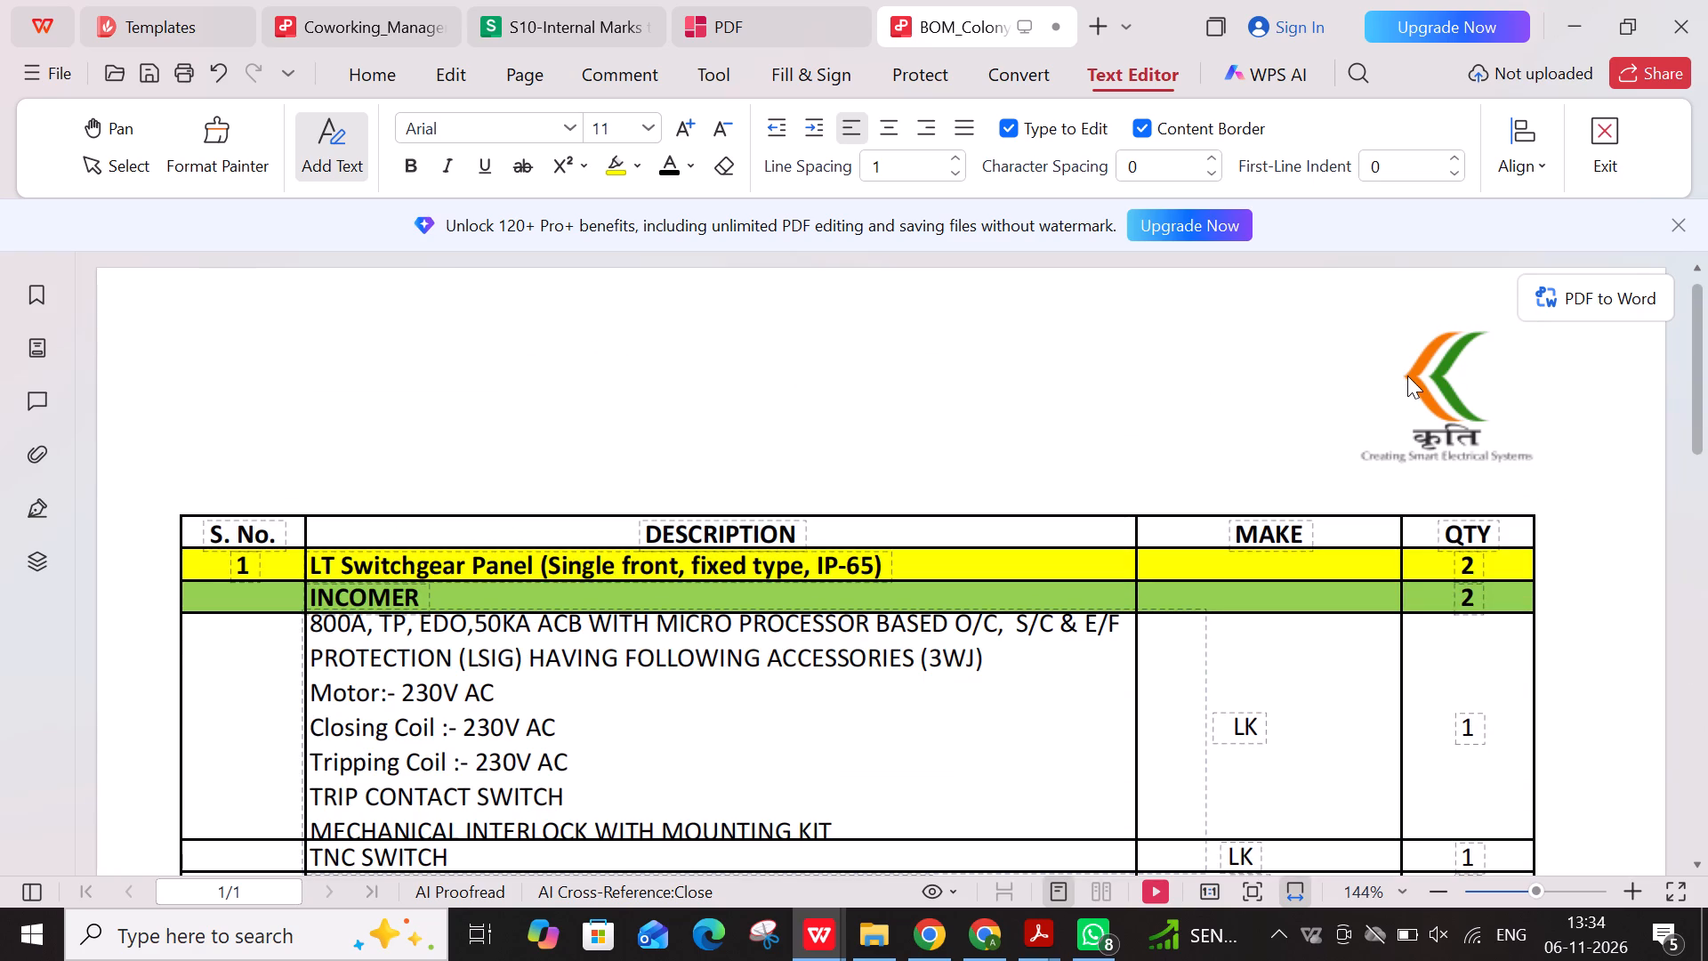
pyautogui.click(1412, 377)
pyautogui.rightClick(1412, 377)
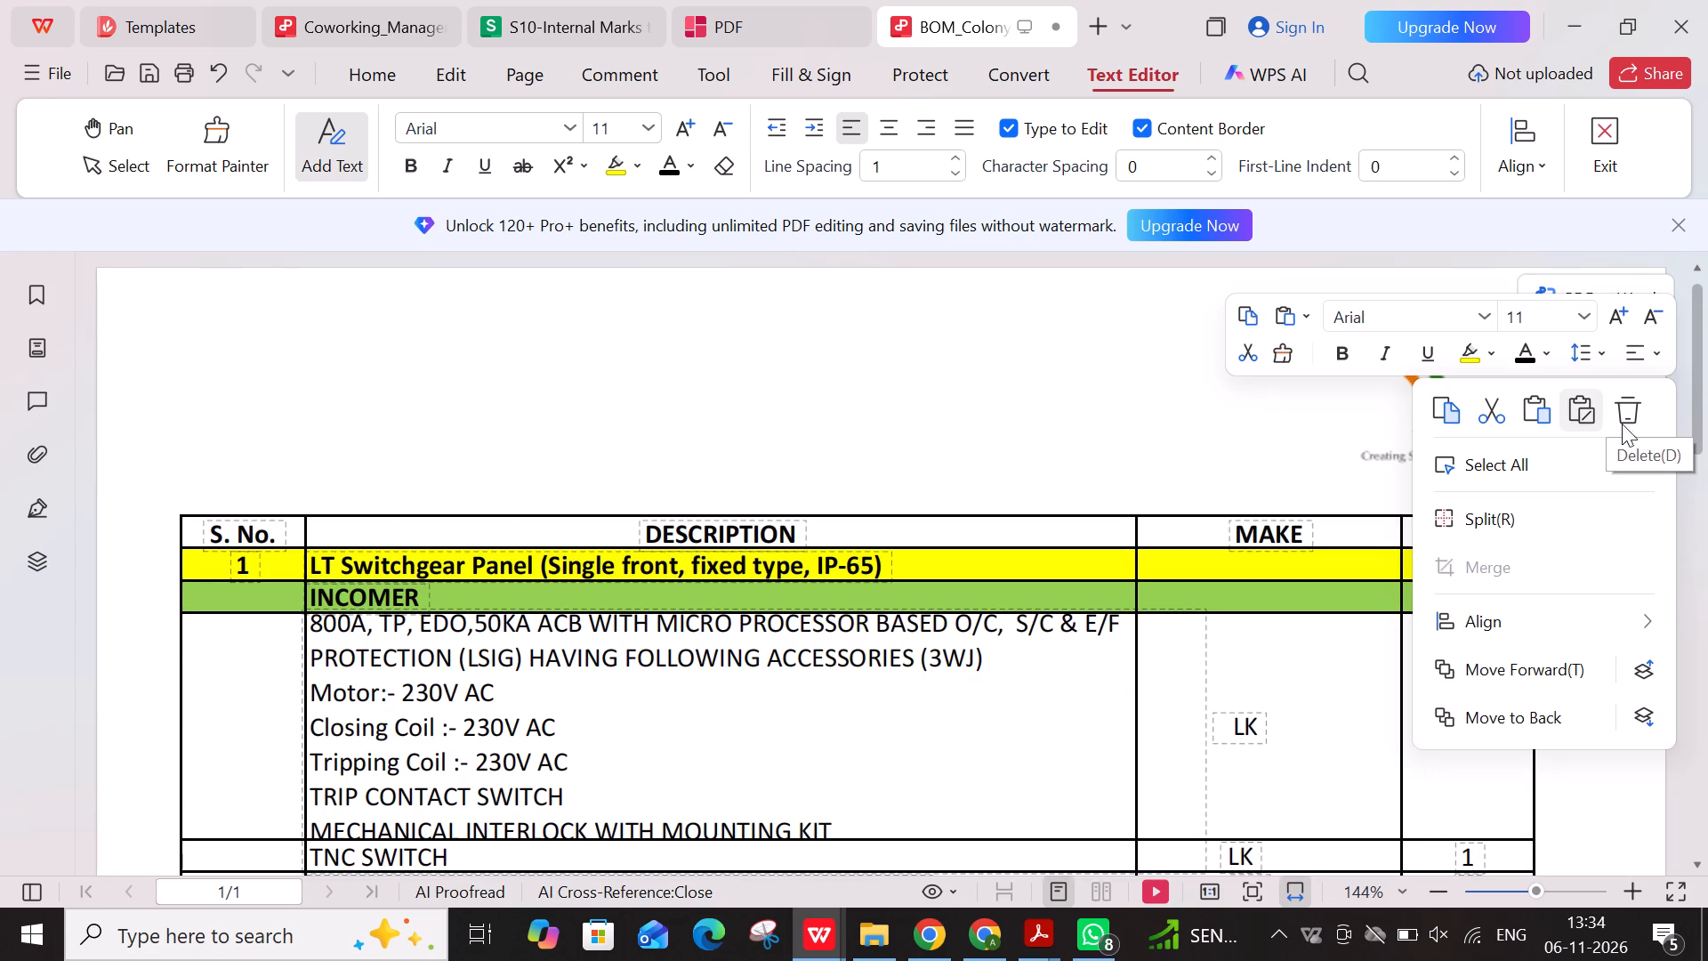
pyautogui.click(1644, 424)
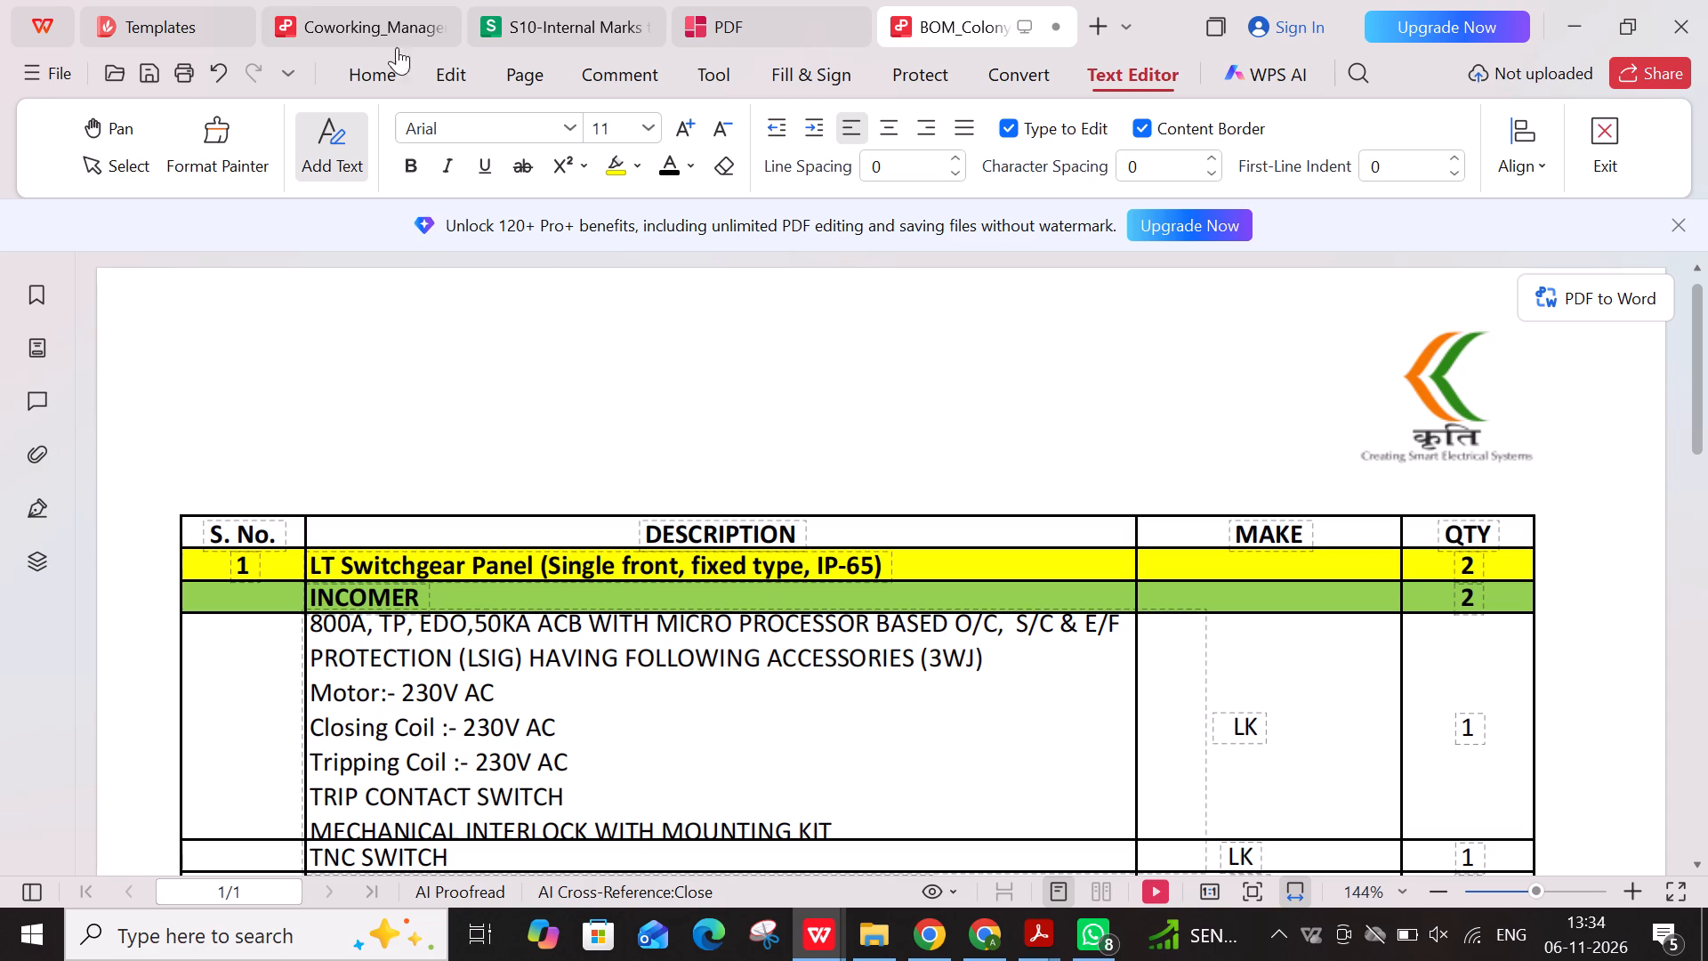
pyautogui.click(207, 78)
# Change the date in the page footer to 06.11.2026.
pyautogui.scroll(-2, 284, 266)
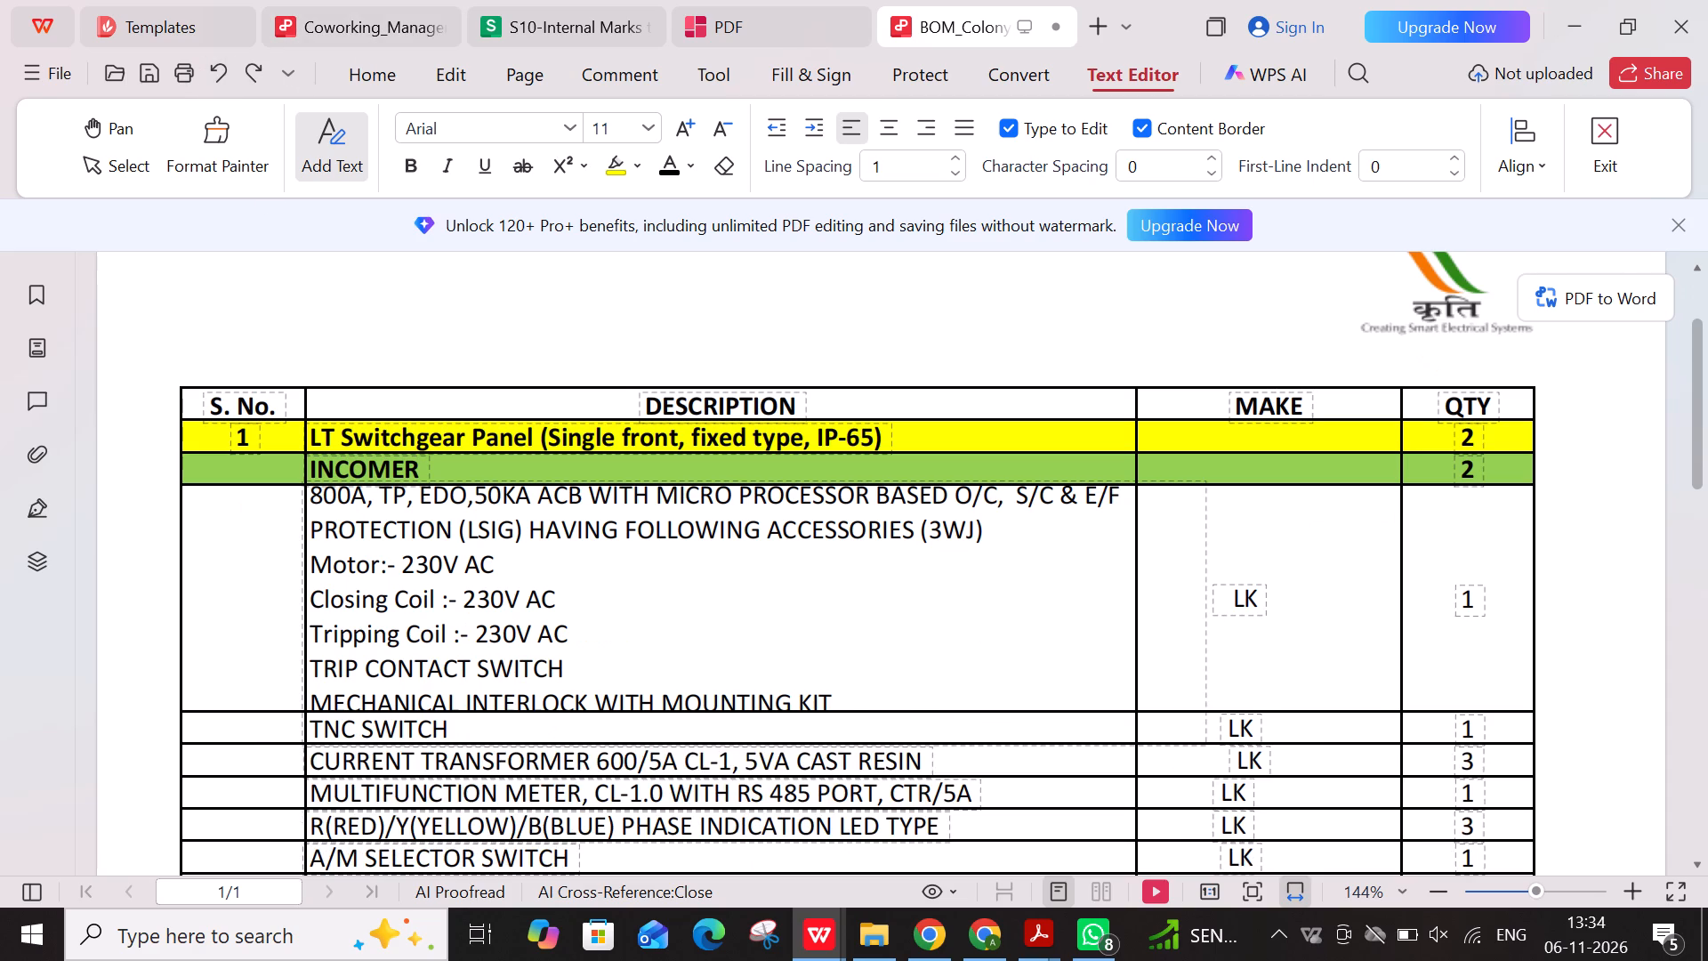
pyautogui.keyDown('ctrl'); pyautogui.scroll(-6, 488, 386); pyautogui.keyUp('ctrl')
pyautogui.scroll(-8, 488, 386)
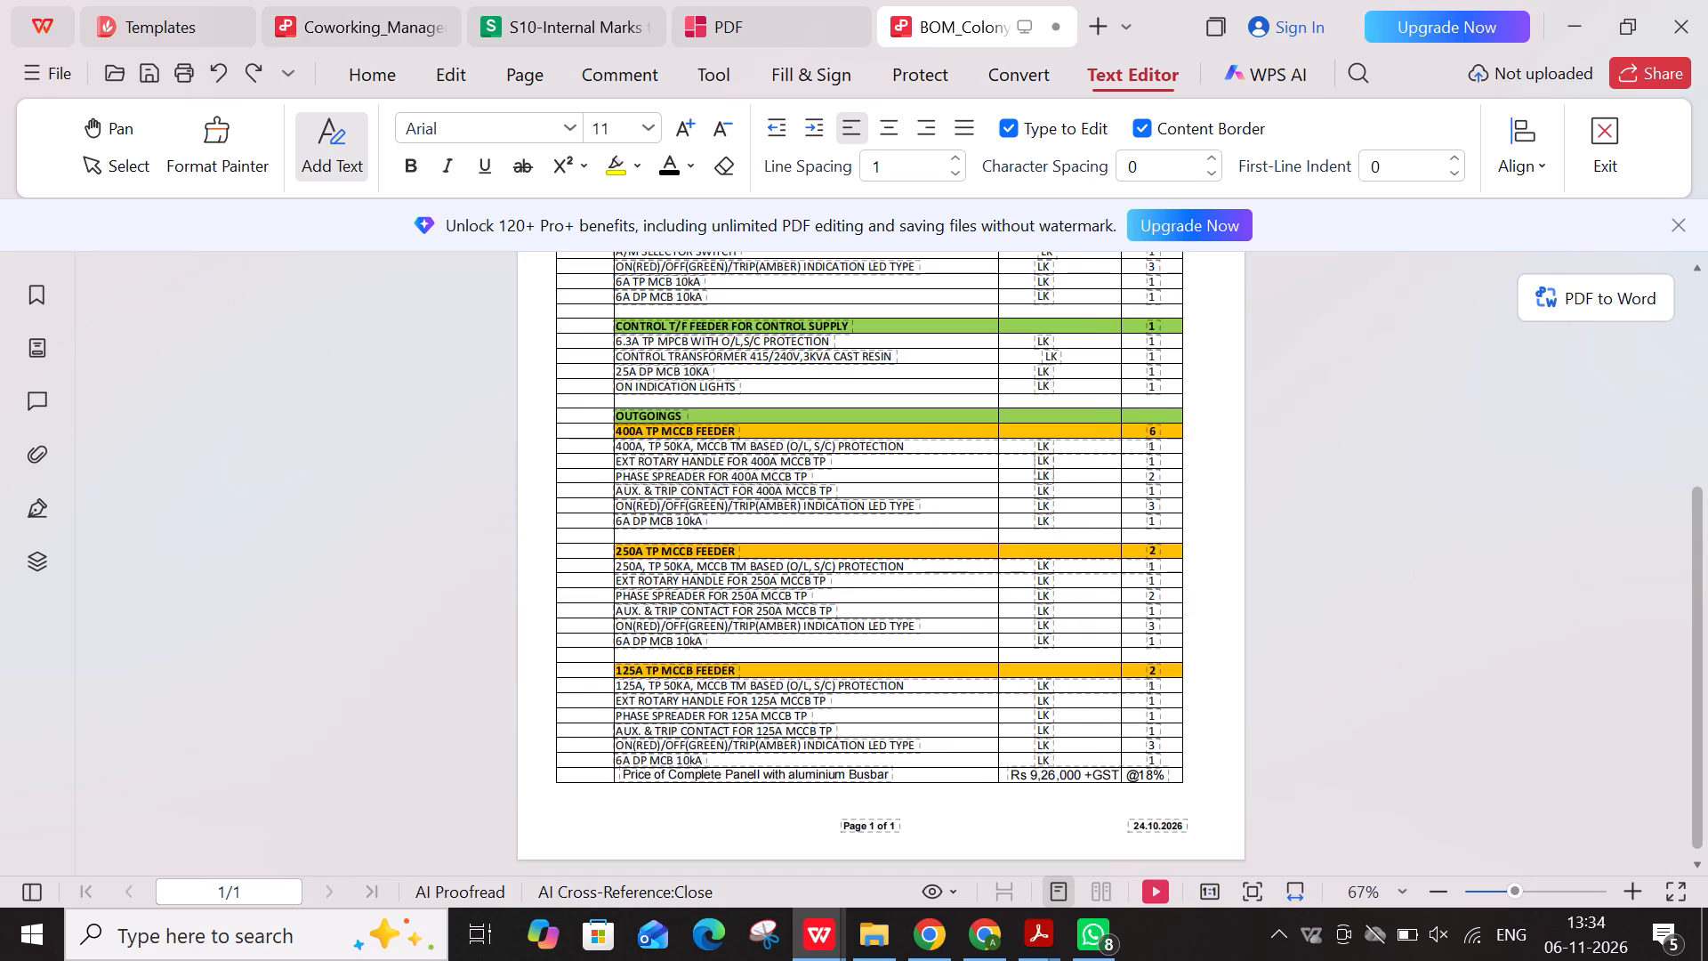
pyautogui.keyDown('ctrl'); pyautogui.scroll(3, 999, 786); pyautogui.keyUp('ctrl')
pyautogui.scroll(-8, 1375, 759)
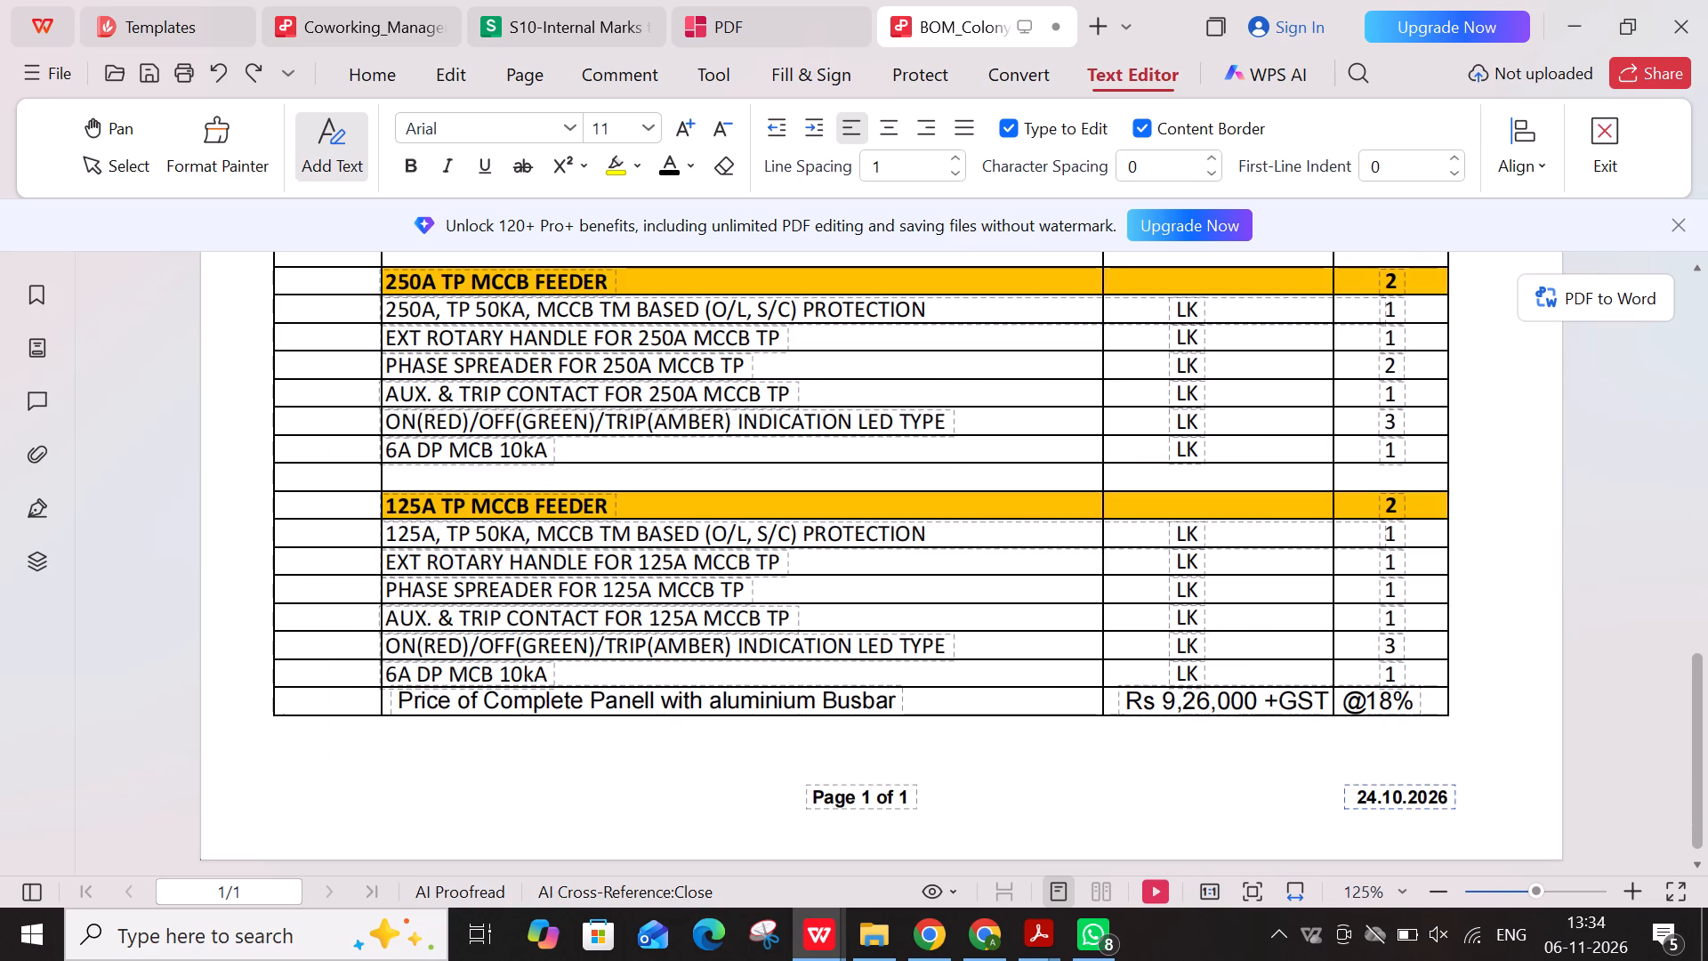
pyautogui.click(1379, 796)
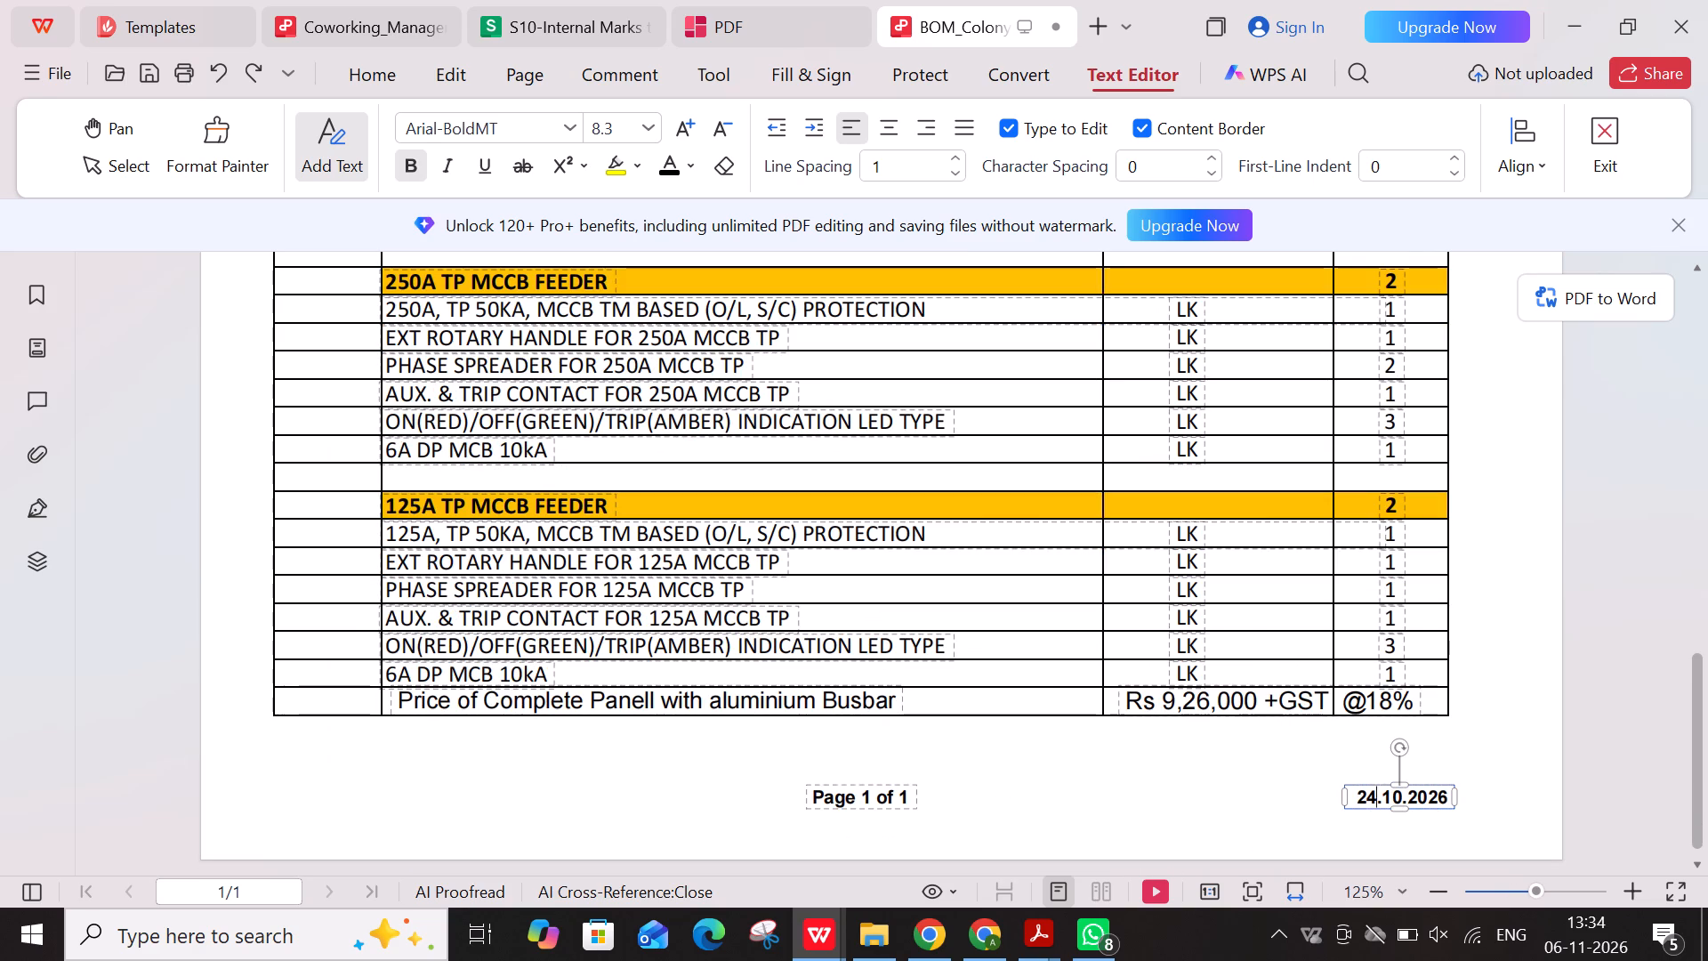
pyautogui.press('BackSpace')
pyautogui.press('BackSpace')
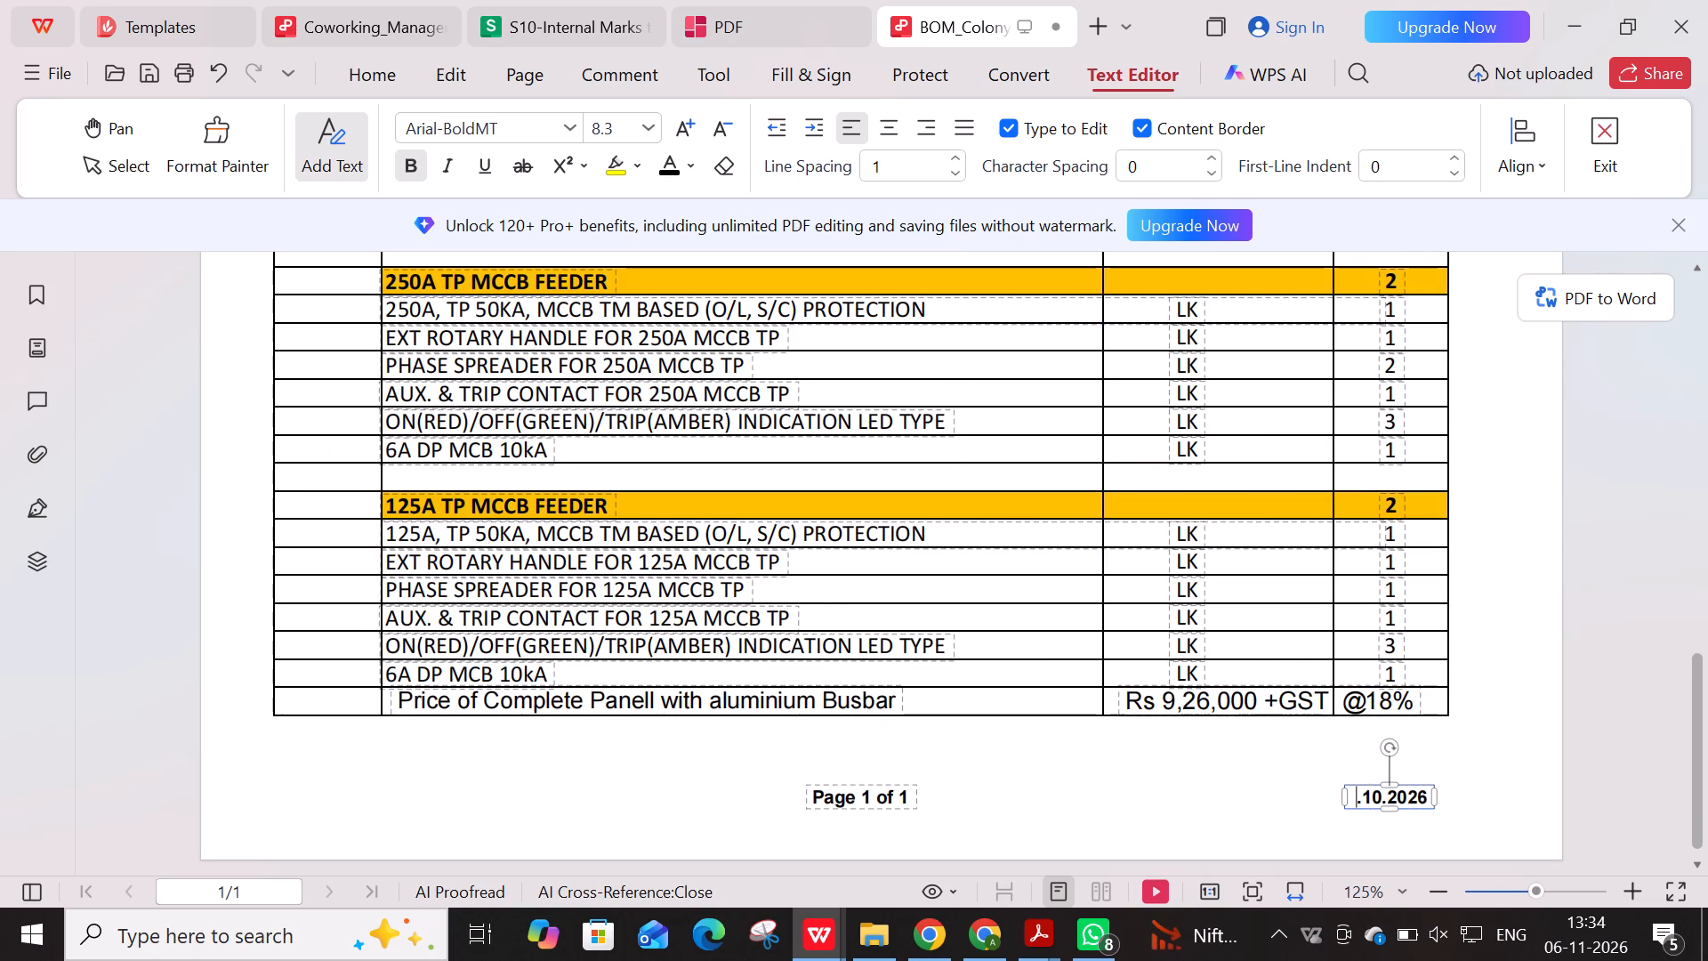
pyautogui.write('06')
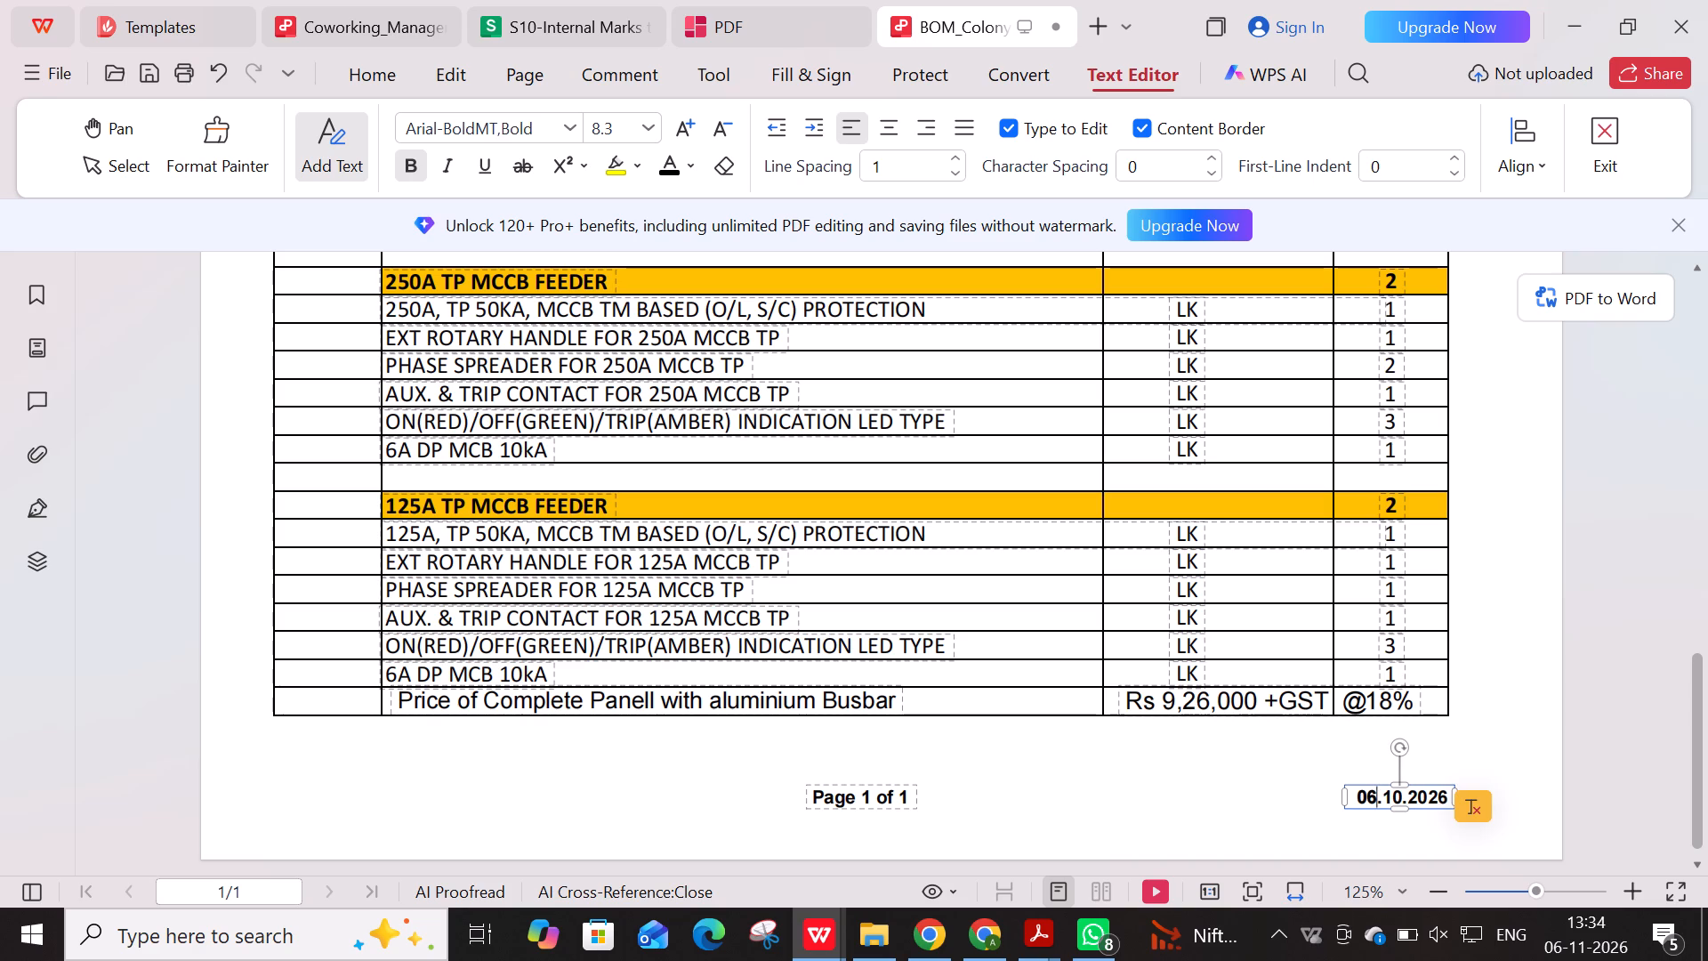
pyautogui.click(1404, 798)
pyautogui.press('BackSpace')
pyautogui.press('1')
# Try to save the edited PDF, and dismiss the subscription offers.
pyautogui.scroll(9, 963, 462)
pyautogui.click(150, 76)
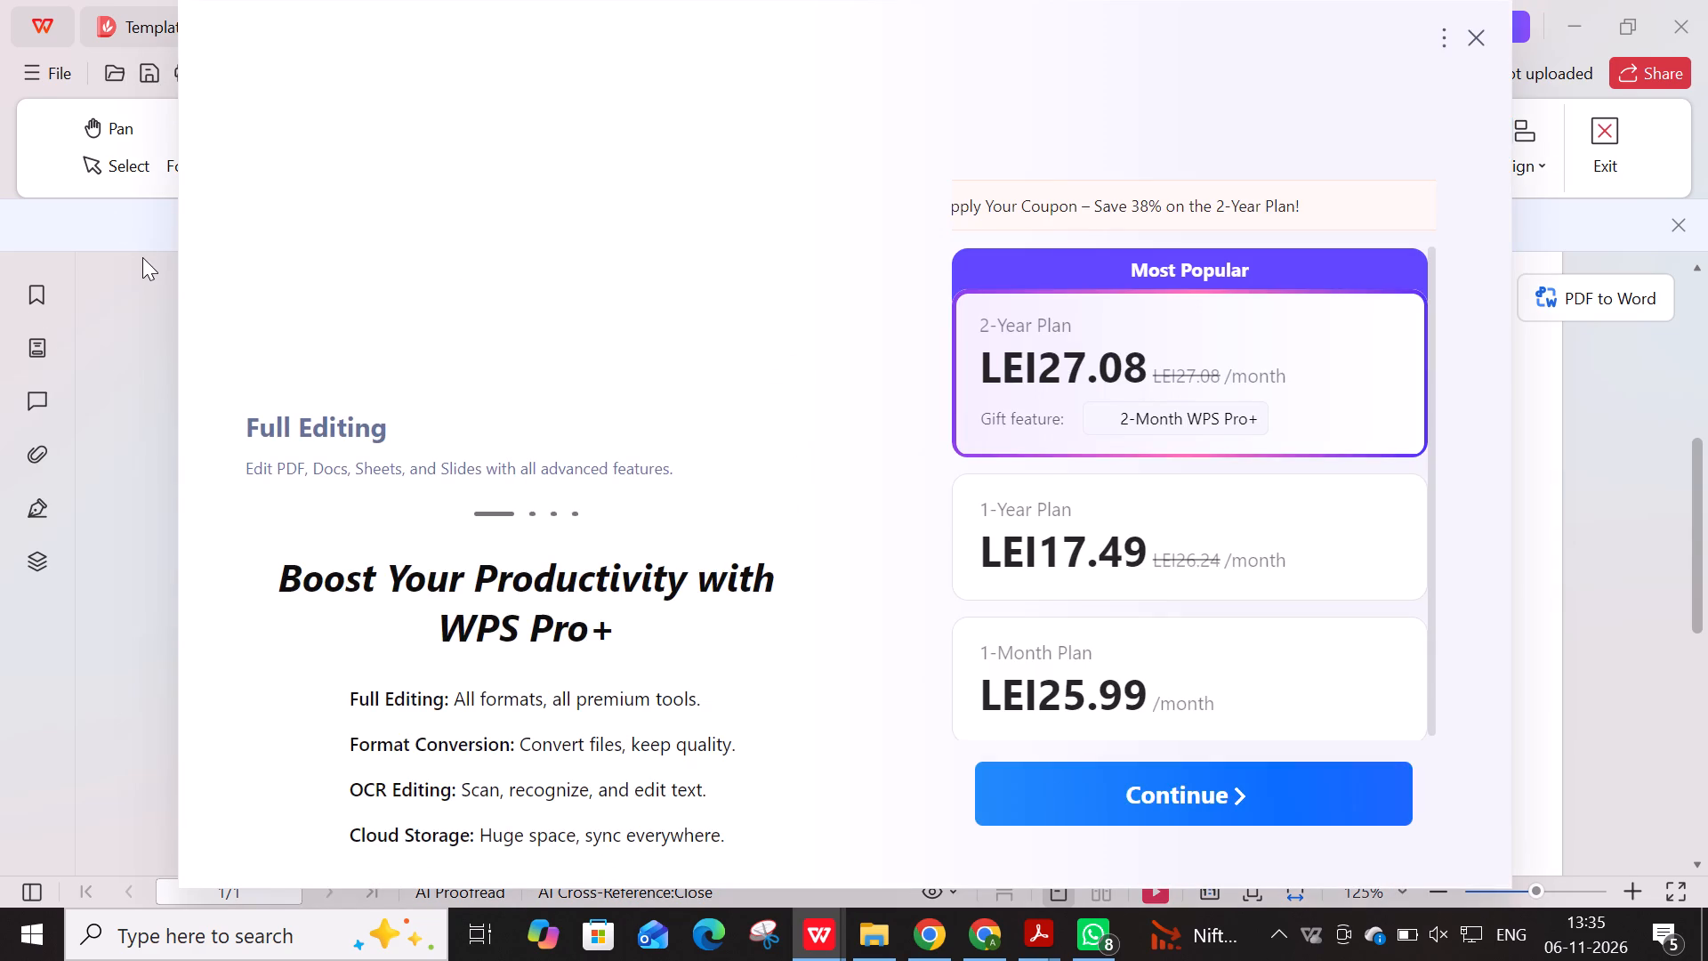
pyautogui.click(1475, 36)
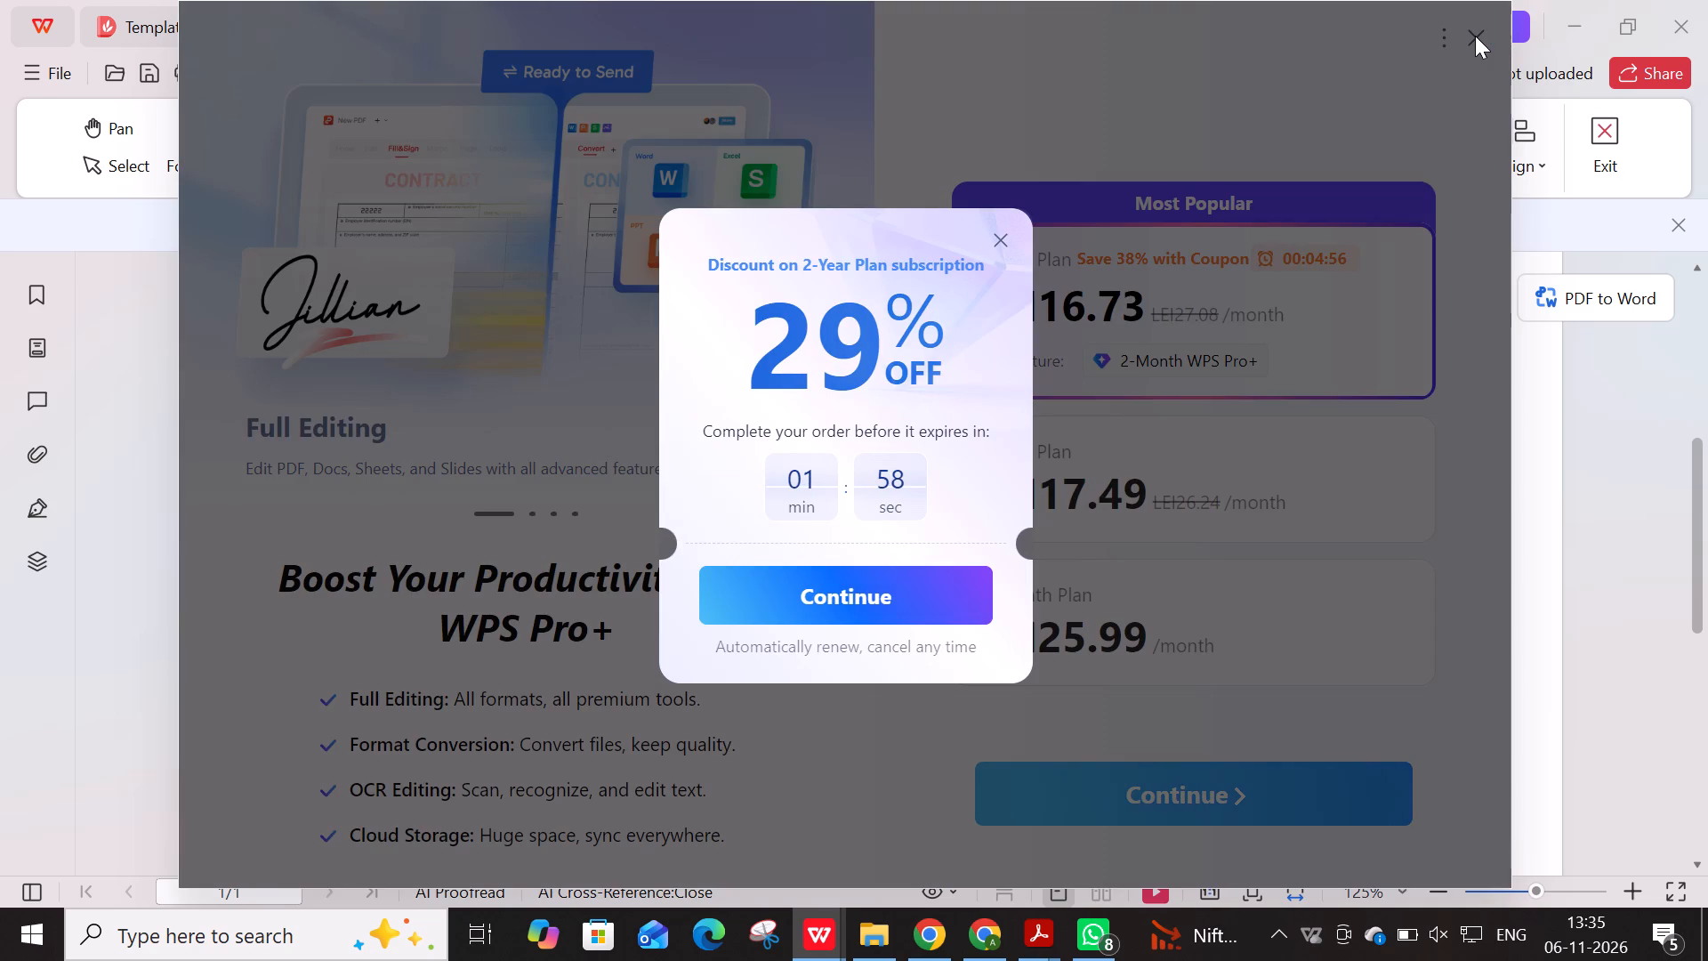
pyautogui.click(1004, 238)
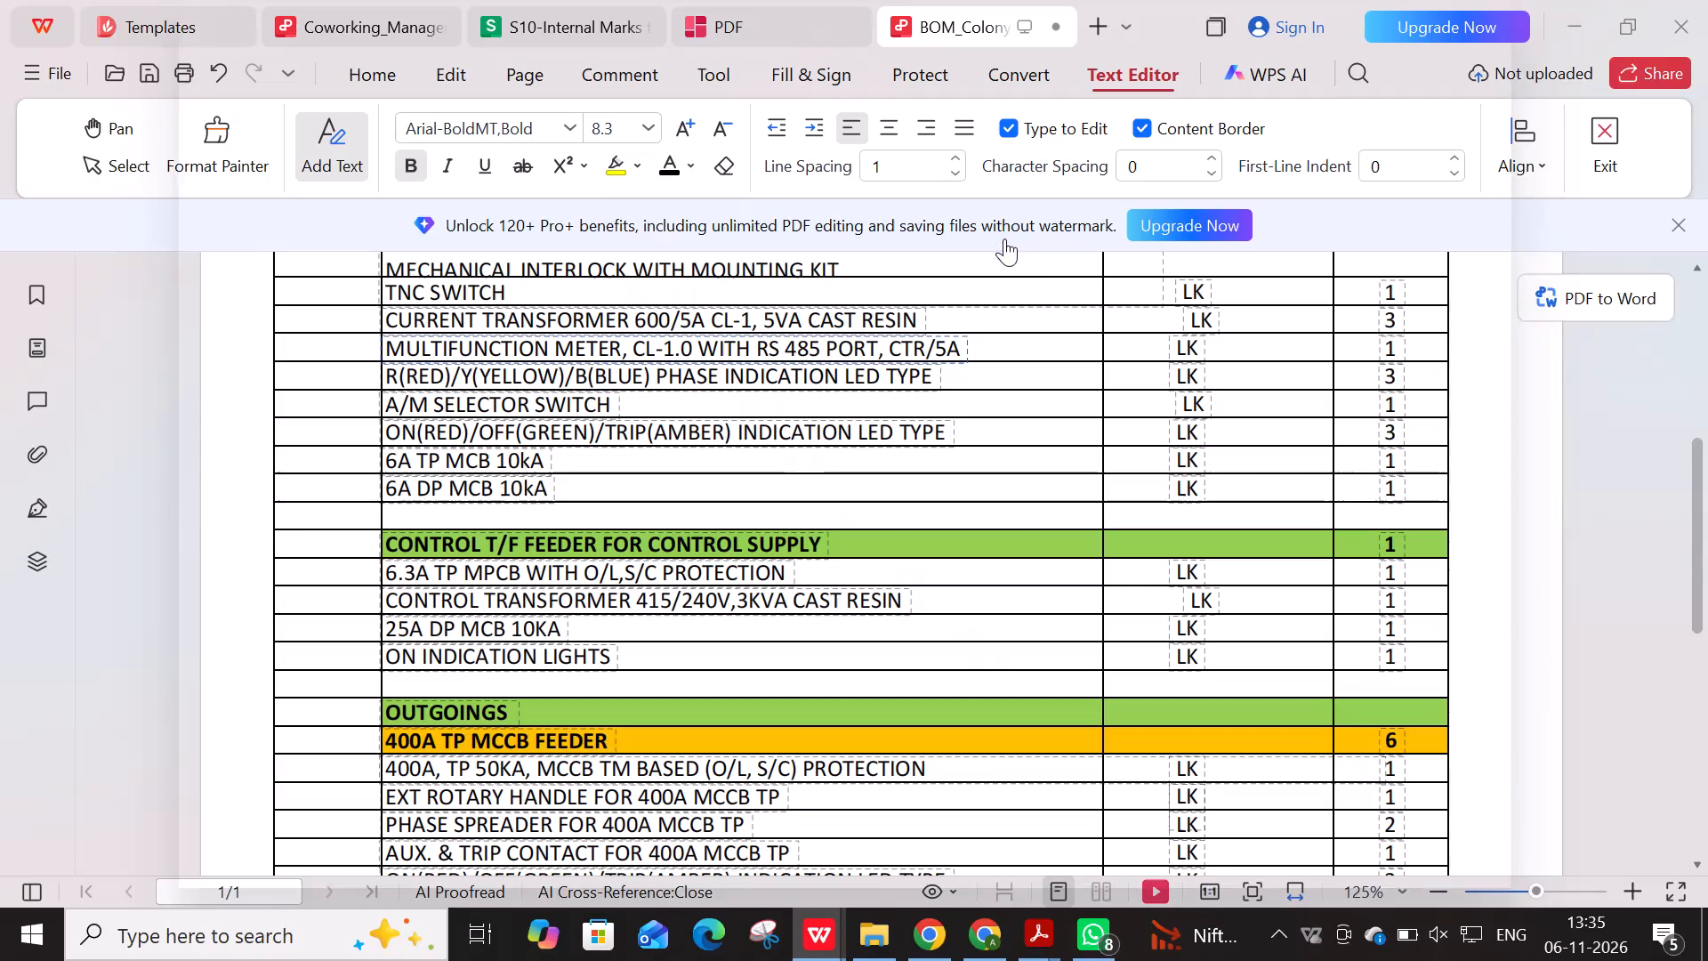
# Bring up the Open File dialog at the Downloads folder and enter "neww boq" as the file name.
pyautogui.click(114, 73)
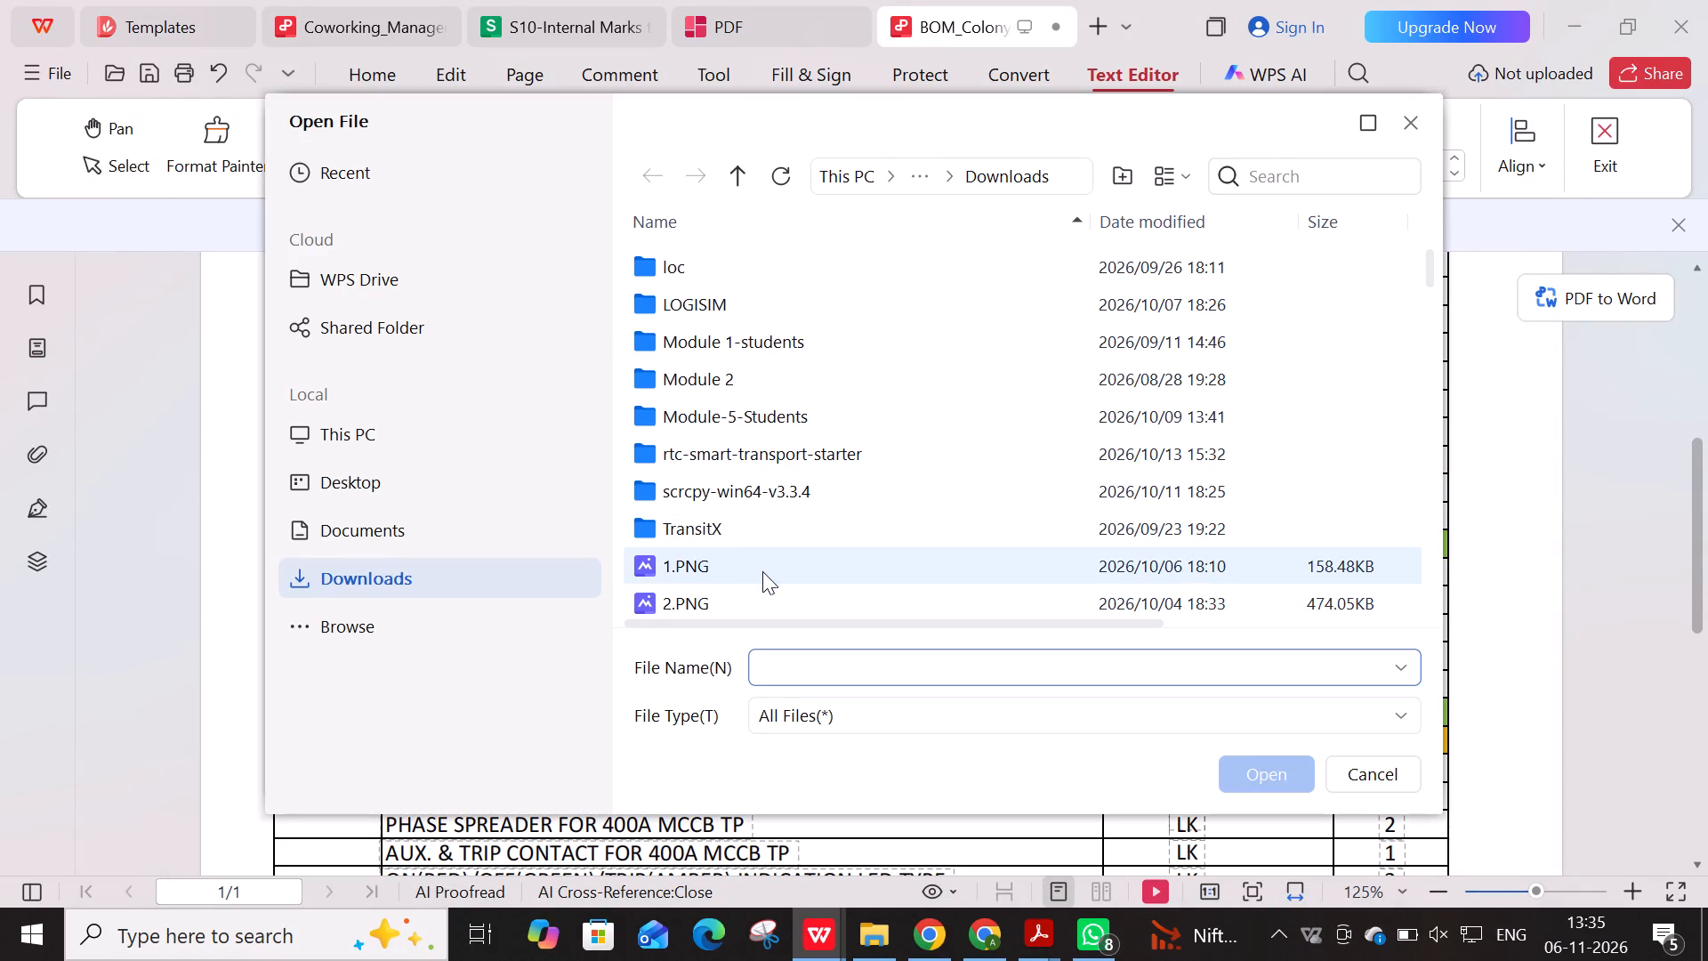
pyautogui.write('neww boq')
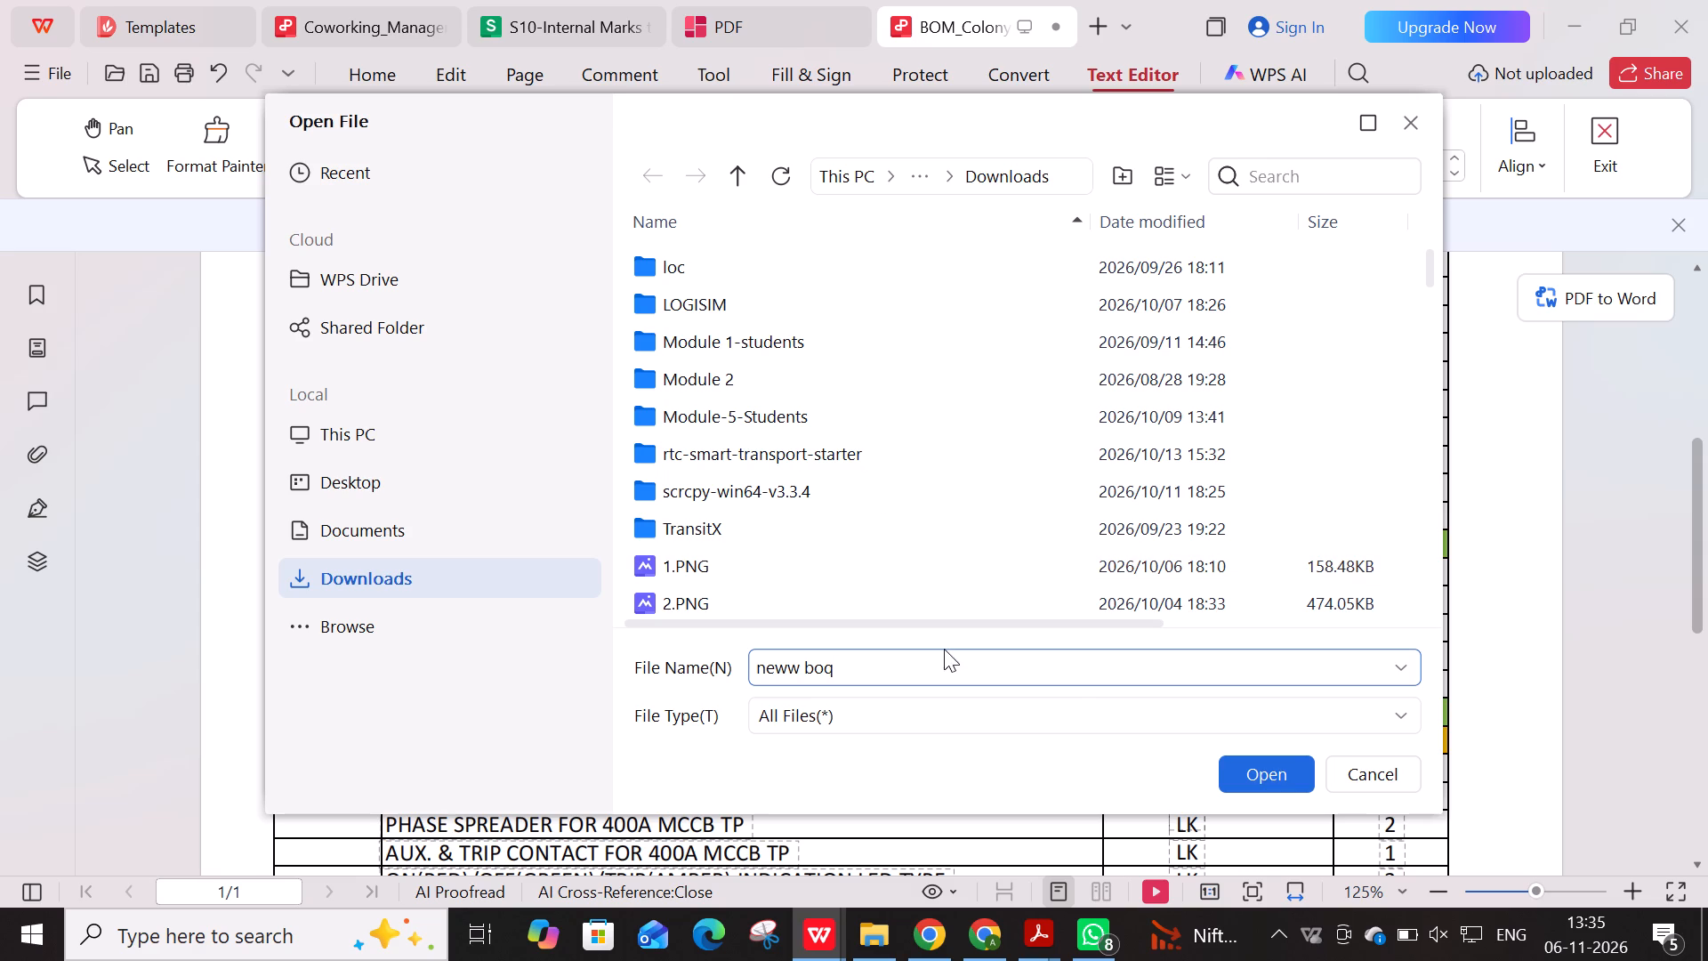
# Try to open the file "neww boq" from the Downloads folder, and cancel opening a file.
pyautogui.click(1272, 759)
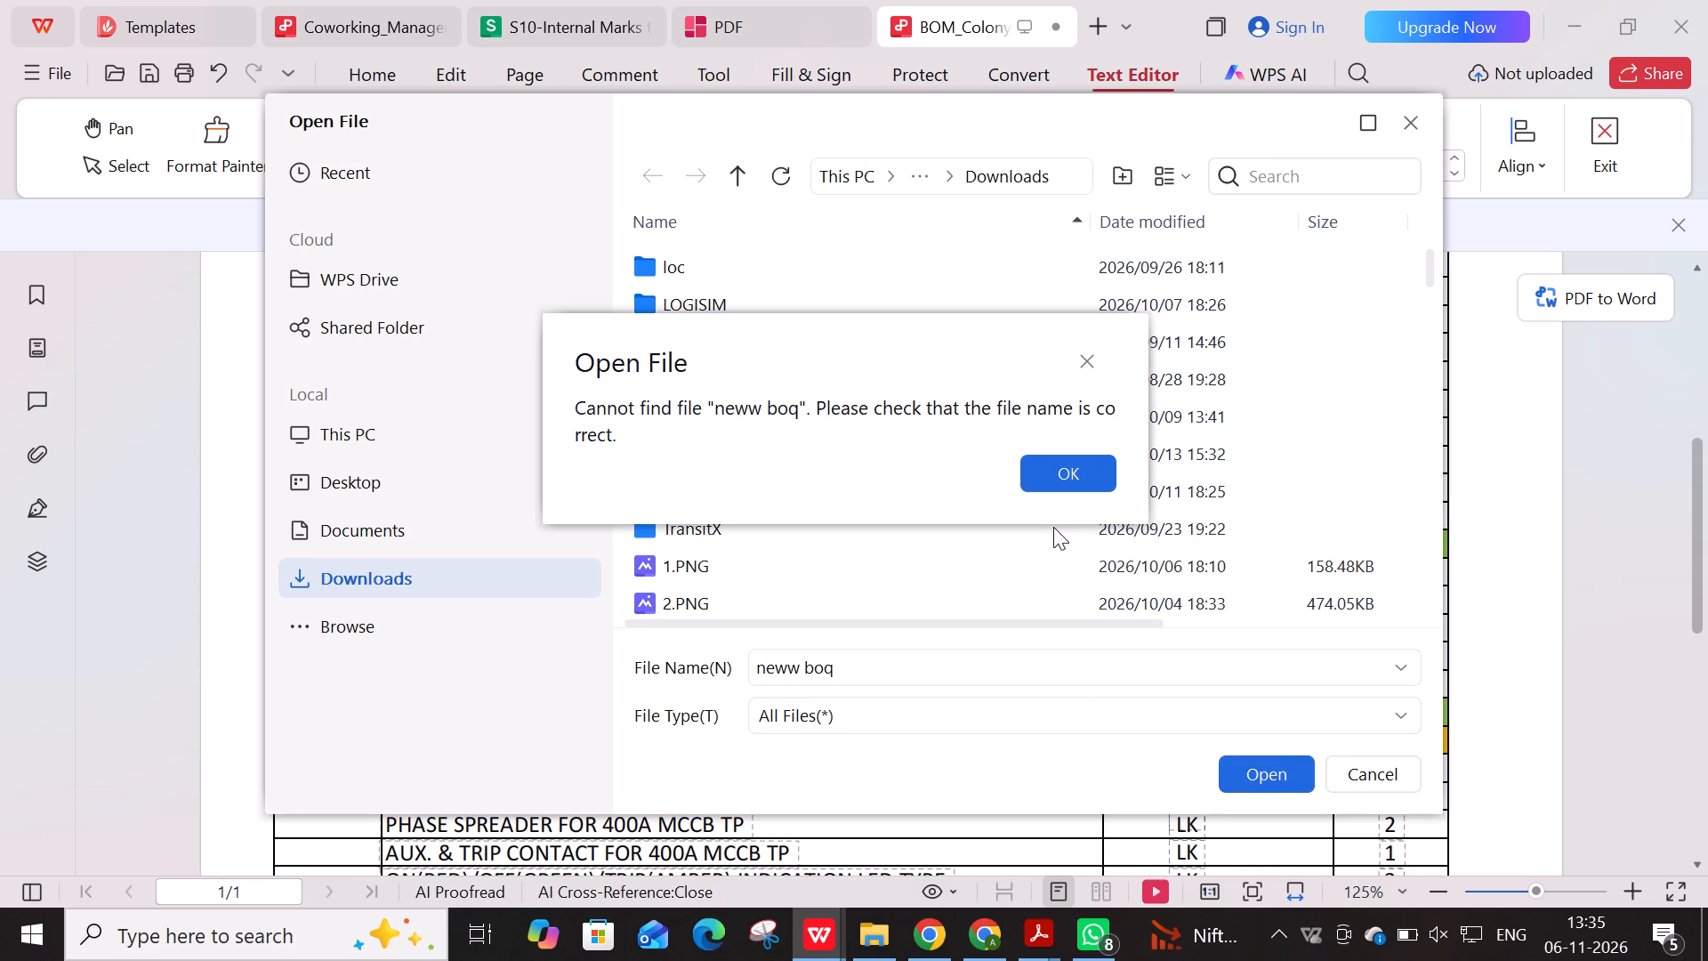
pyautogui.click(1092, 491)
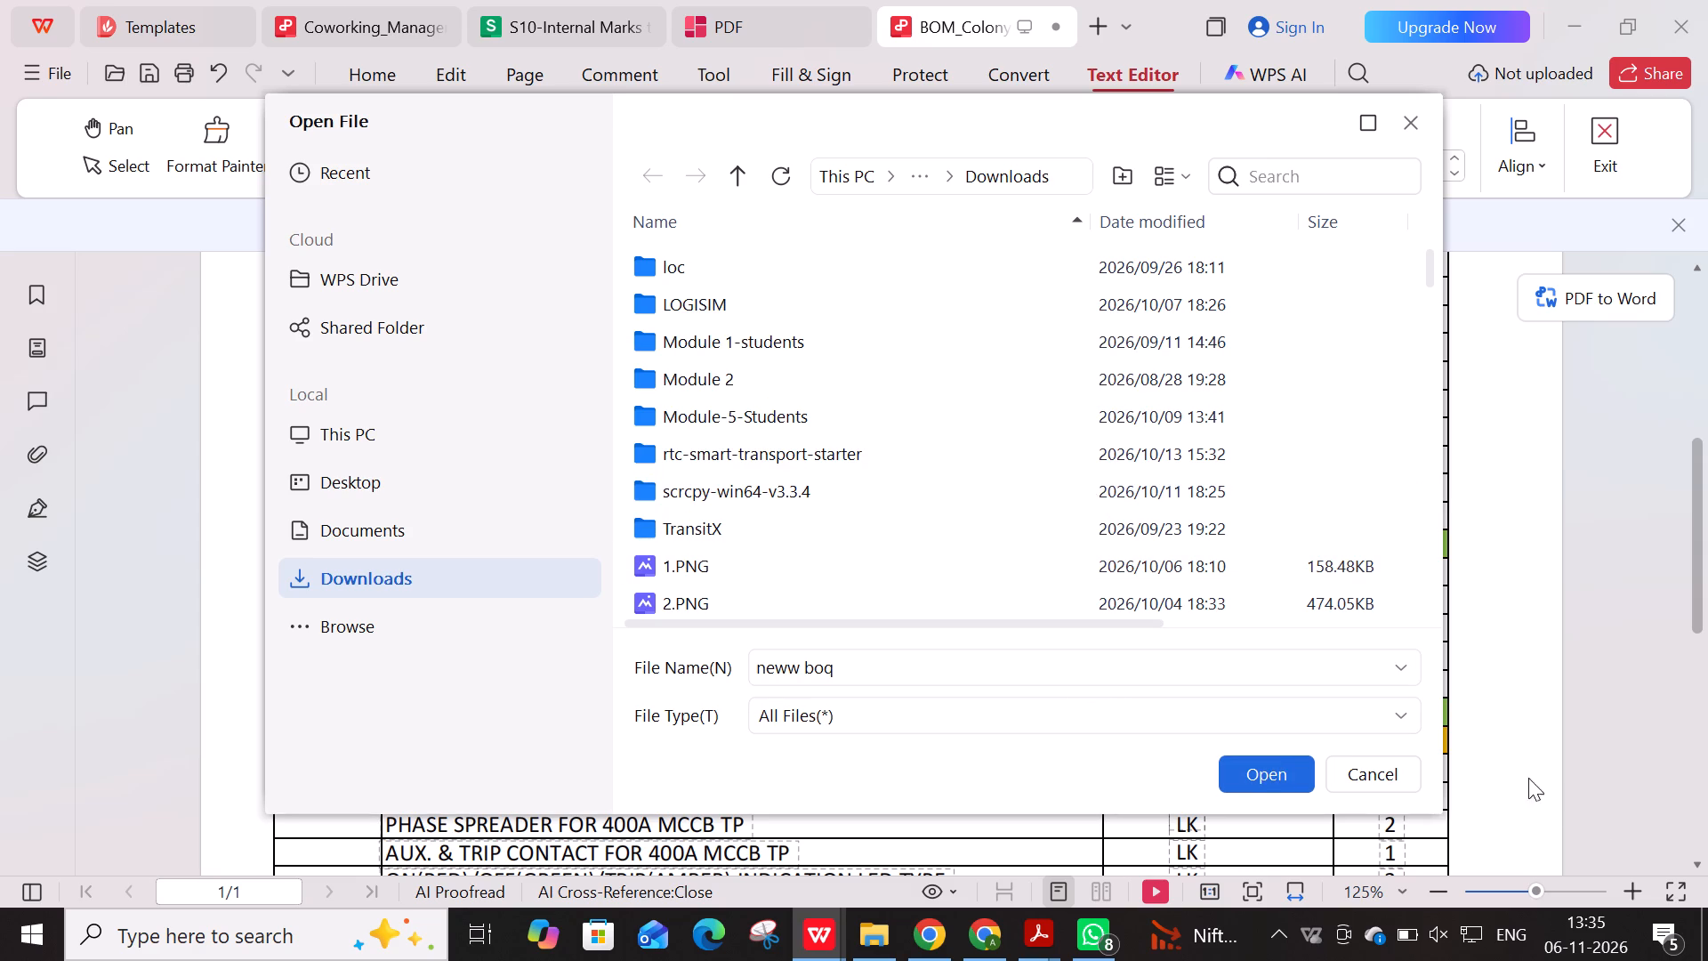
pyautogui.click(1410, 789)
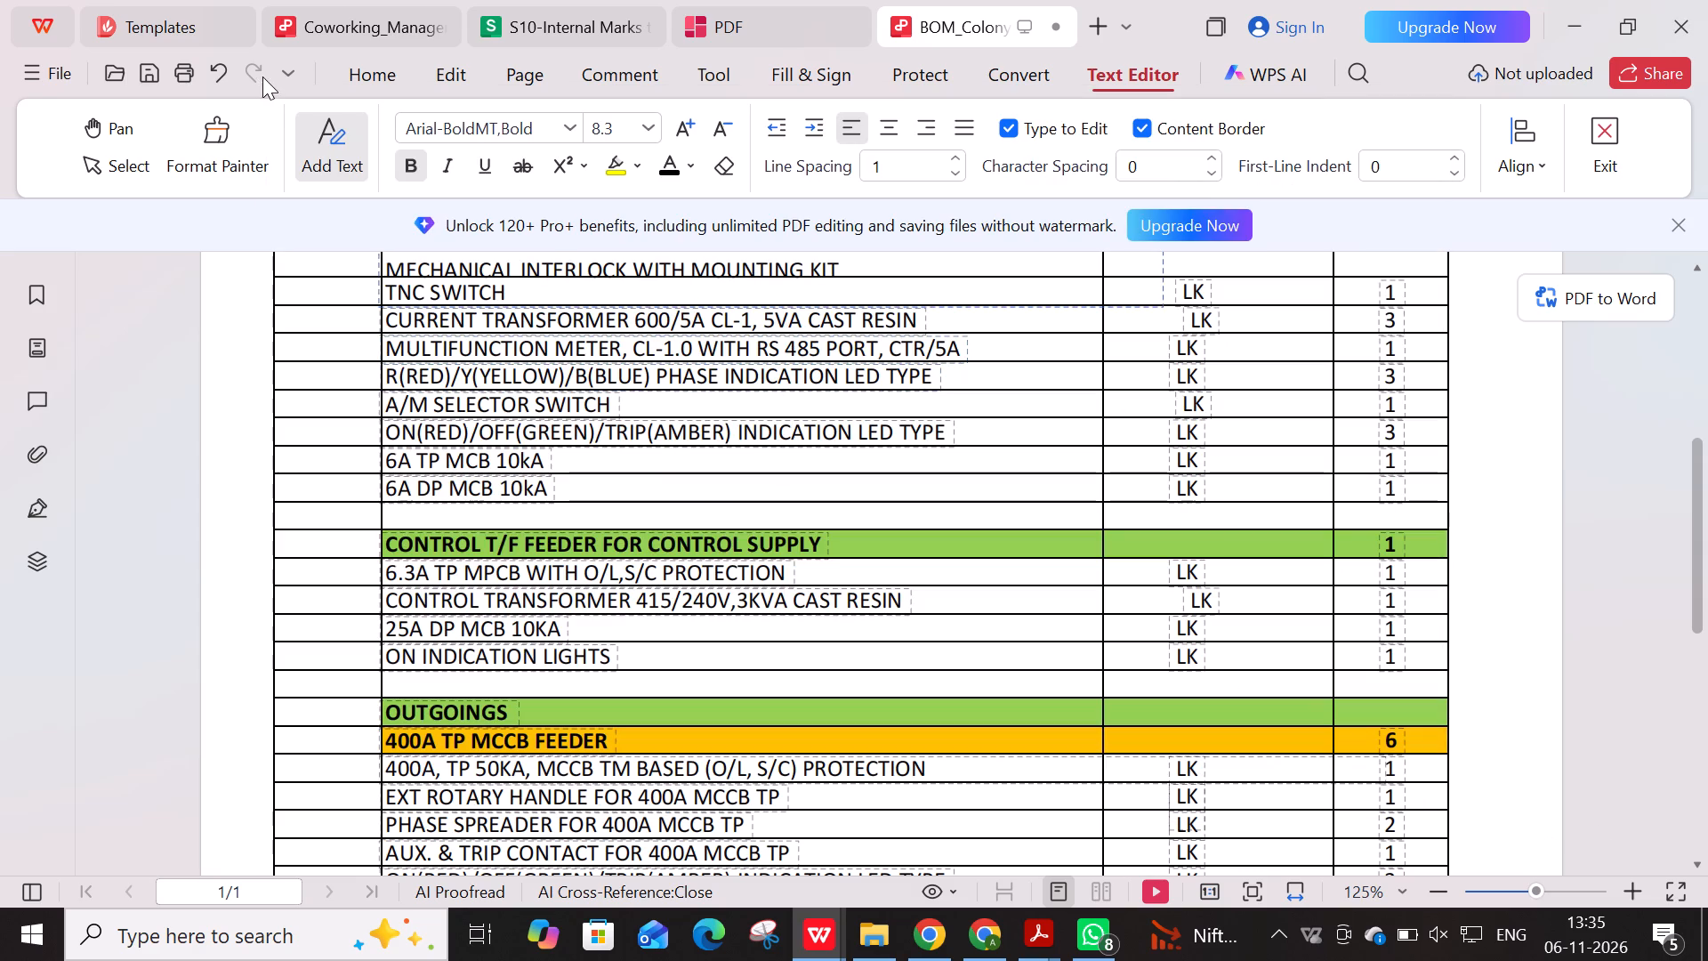